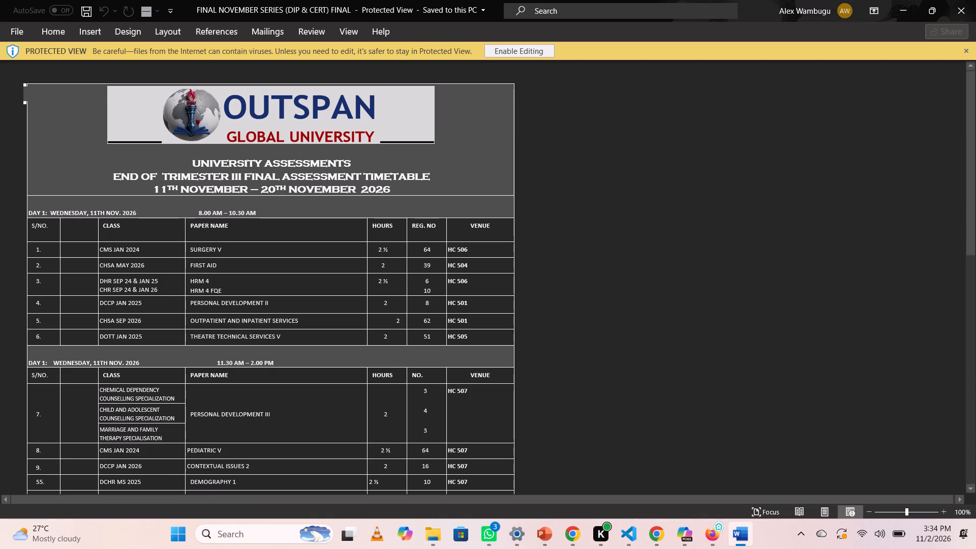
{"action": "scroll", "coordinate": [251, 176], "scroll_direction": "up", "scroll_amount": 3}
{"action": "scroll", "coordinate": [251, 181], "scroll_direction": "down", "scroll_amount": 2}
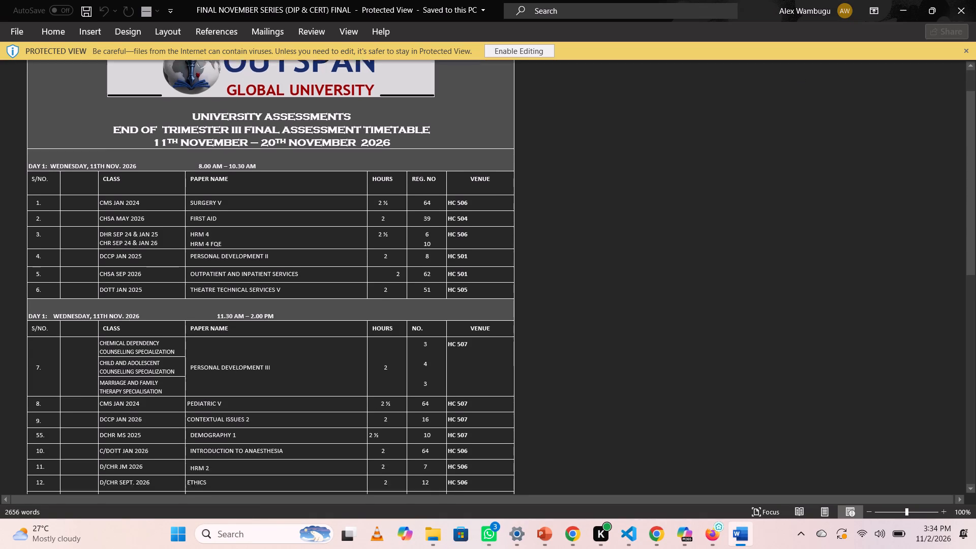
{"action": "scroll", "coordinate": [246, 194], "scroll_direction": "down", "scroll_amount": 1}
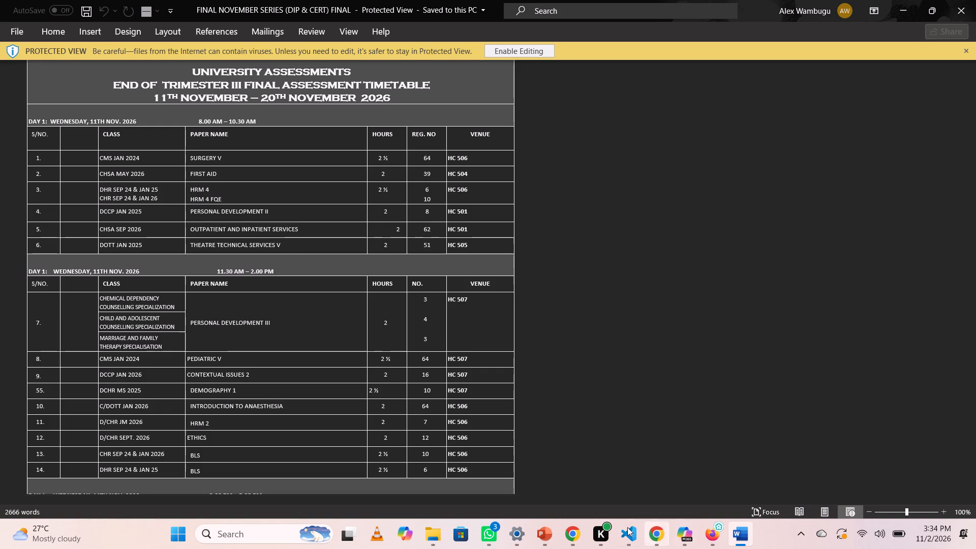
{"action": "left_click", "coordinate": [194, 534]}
Open Excel and create a new blank workbook.
{"action": "left_click_drag", "start_coordinate": [177, 544], "coordinate": [181, 548]}
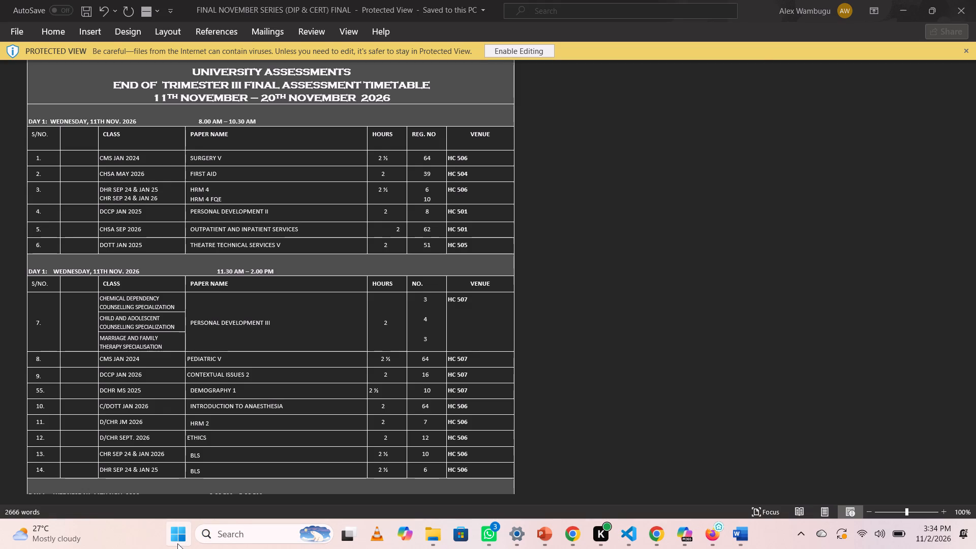
{"action": "double_click", "coordinate": [382, 169]}
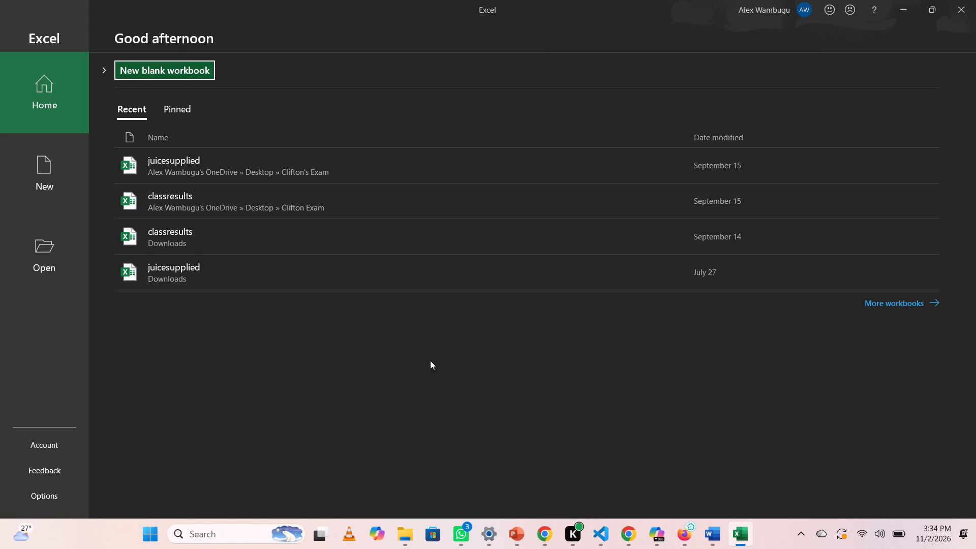
{"action": "left_click", "coordinate": [138, 69]}
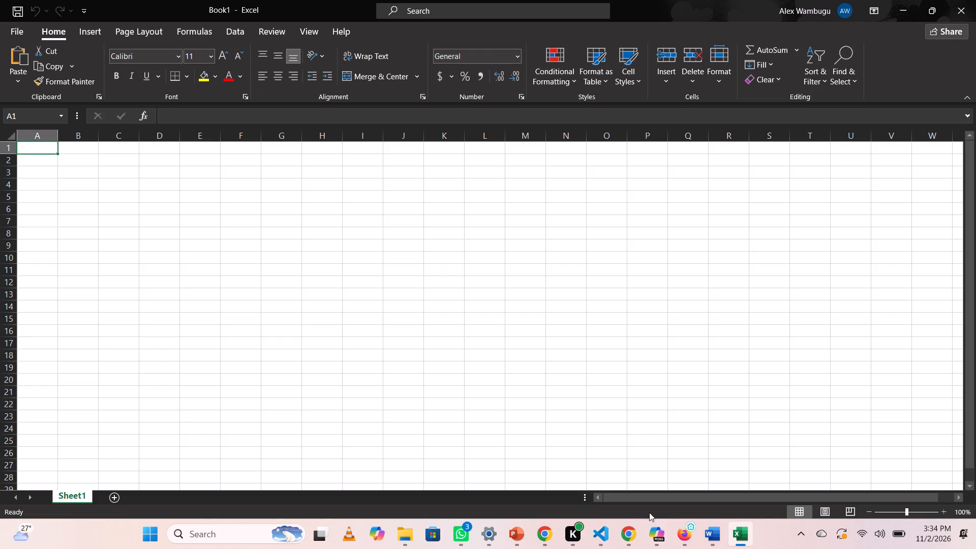
Switch to the November series timetable in Word and look through its assessment sessions from Day 1 to Day 9.
{"action": "left_click", "coordinate": [710, 542]}
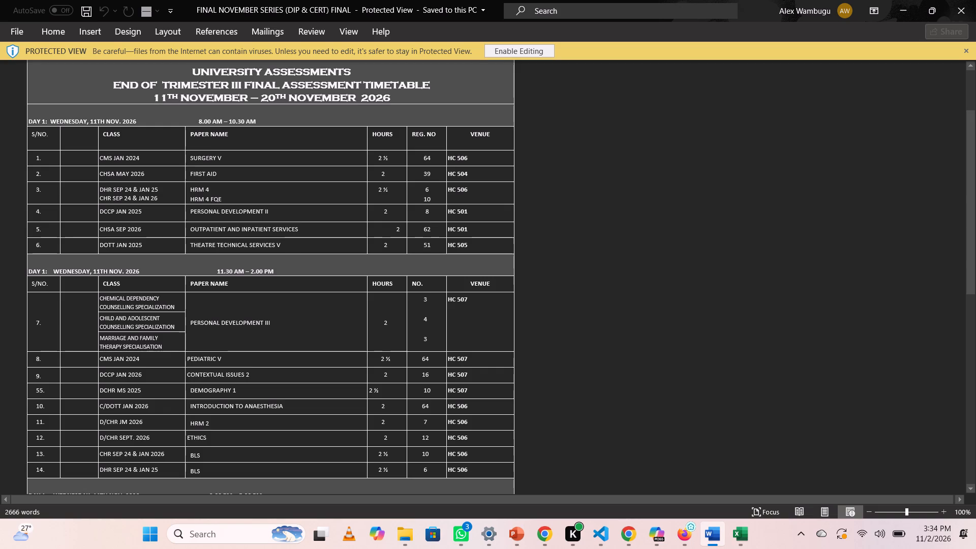
{"action": "scroll", "coordinate": [67, 151], "scroll_direction": "down", "scroll_amount": 7}
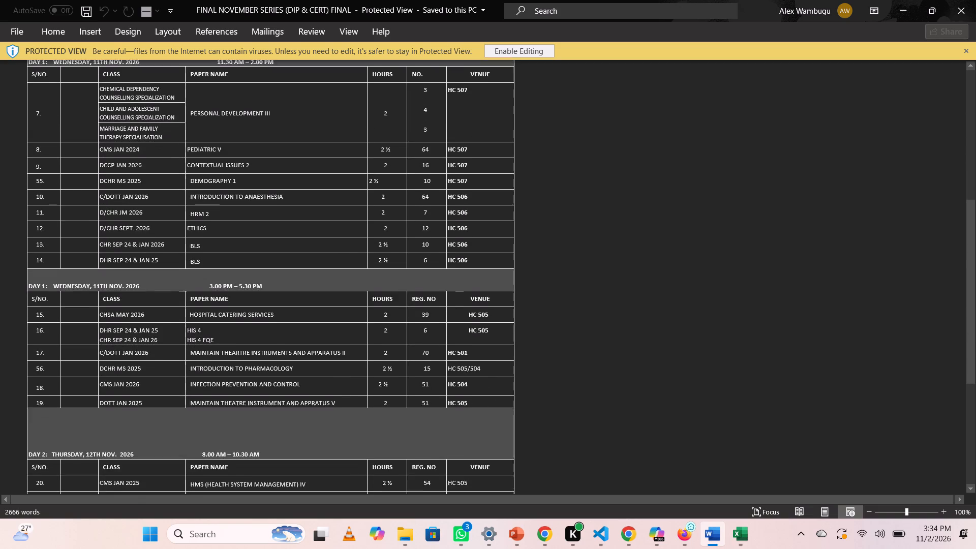
{"action": "scroll", "coordinate": [83, 150], "scroll_direction": "down", "scroll_amount": 6}
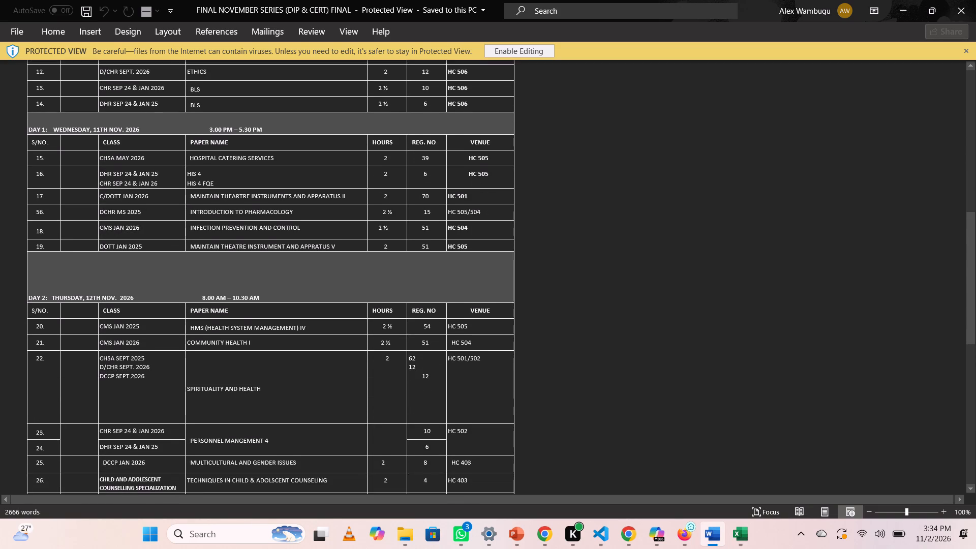
{"action": "scroll", "coordinate": [87, 153], "scroll_direction": "down", "scroll_amount": 9}
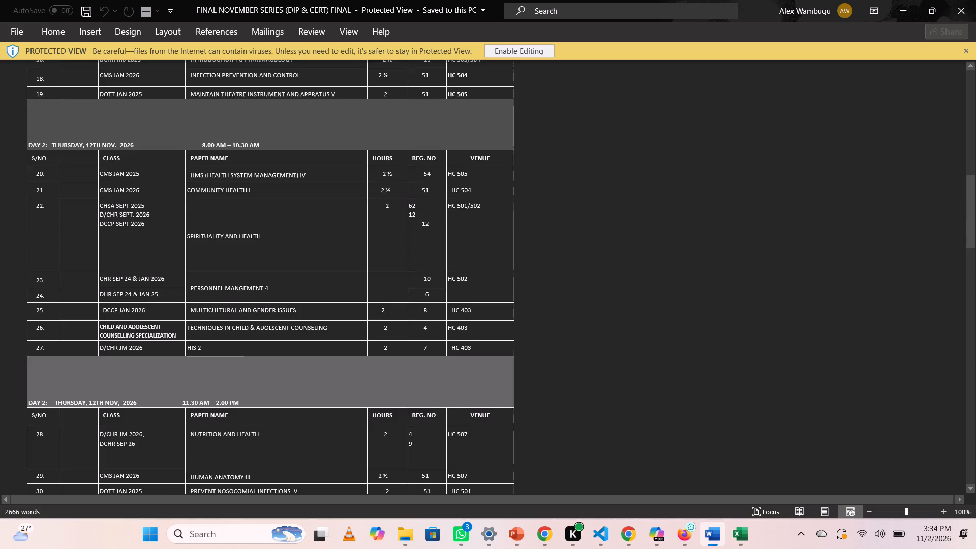
{"action": "scroll", "coordinate": [191, 129], "scroll_direction": "down", "scroll_amount": 7}
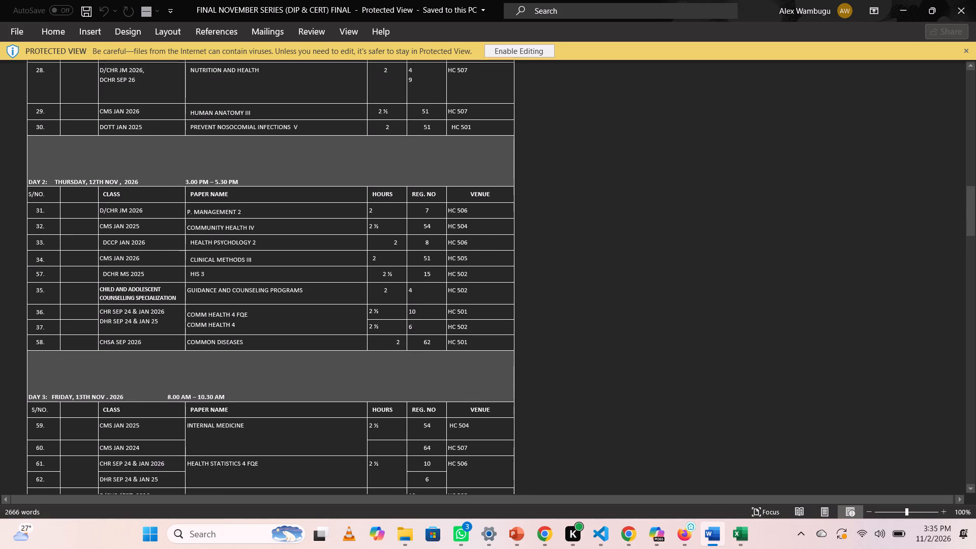
{"action": "scroll", "coordinate": [201, 130], "scroll_direction": "down", "scroll_amount": 6}
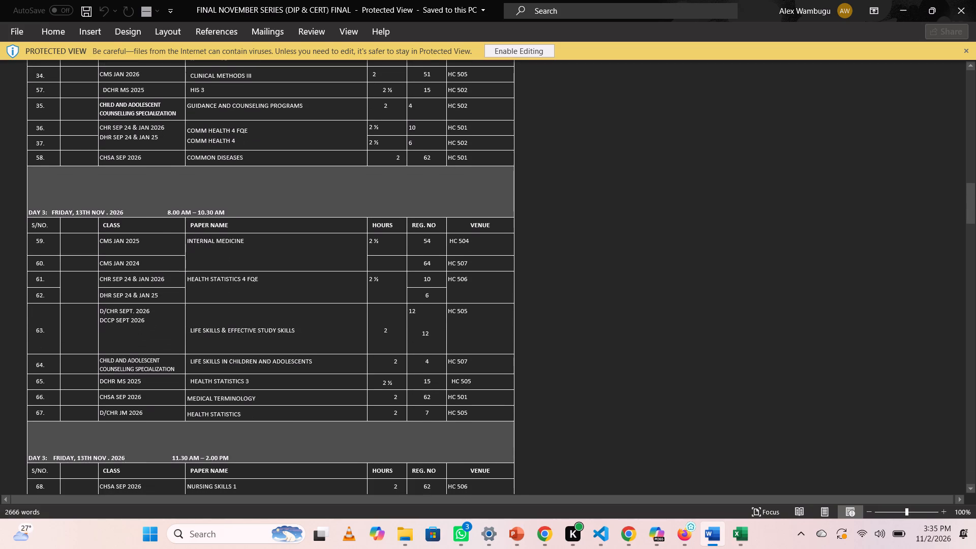
{"action": "scroll", "coordinate": [190, 136], "scroll_direction": "down", "scroll_amount": 6}
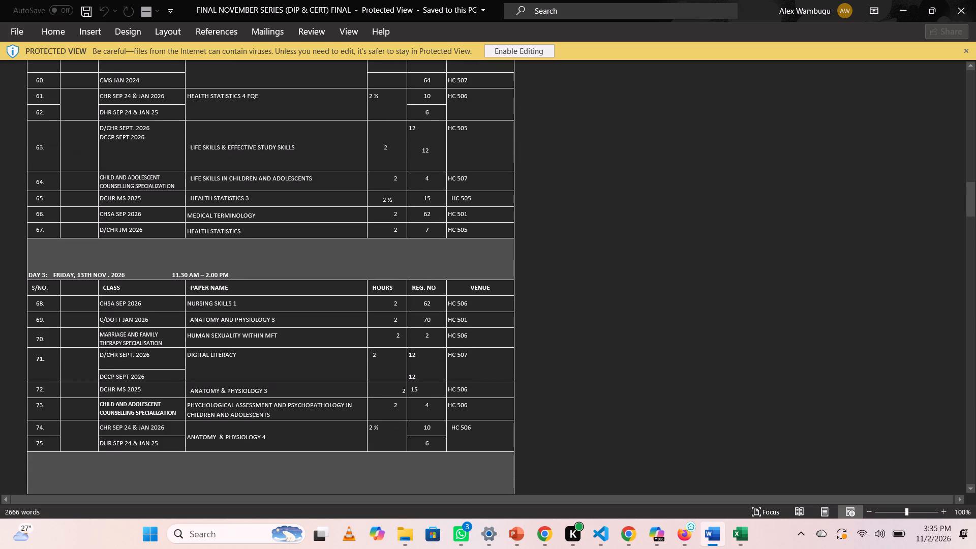
{"action": "scroll", "coordinate": [190, 136], "scroll_direction": "down", "scroll_amount": 20}
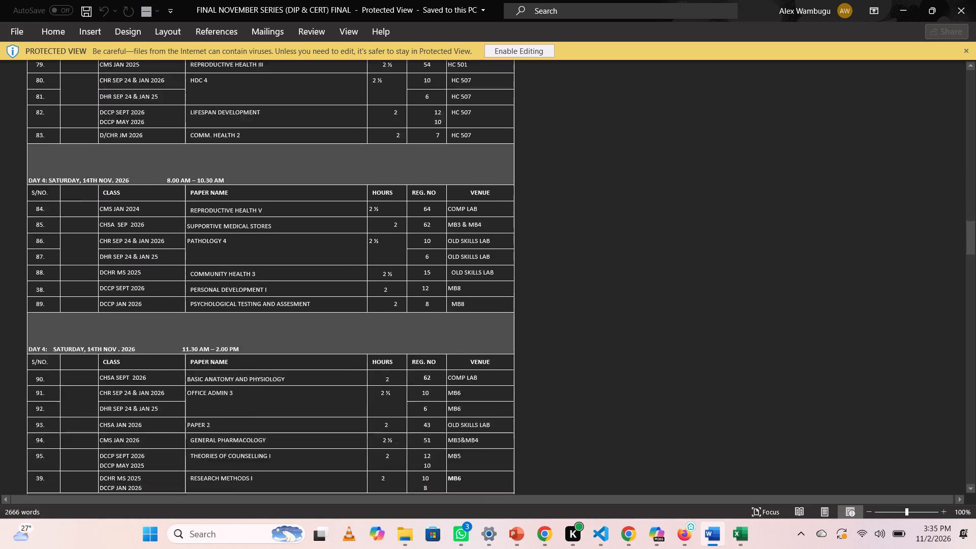
{"action": "scroll", "coordinate": [190, 135], "scroll_direction": "down", "scroll_amount": 6}
{"action": "scroll", "coordinate": [185, 175], "scroll_direction": "down", "scroll_amount": 16}
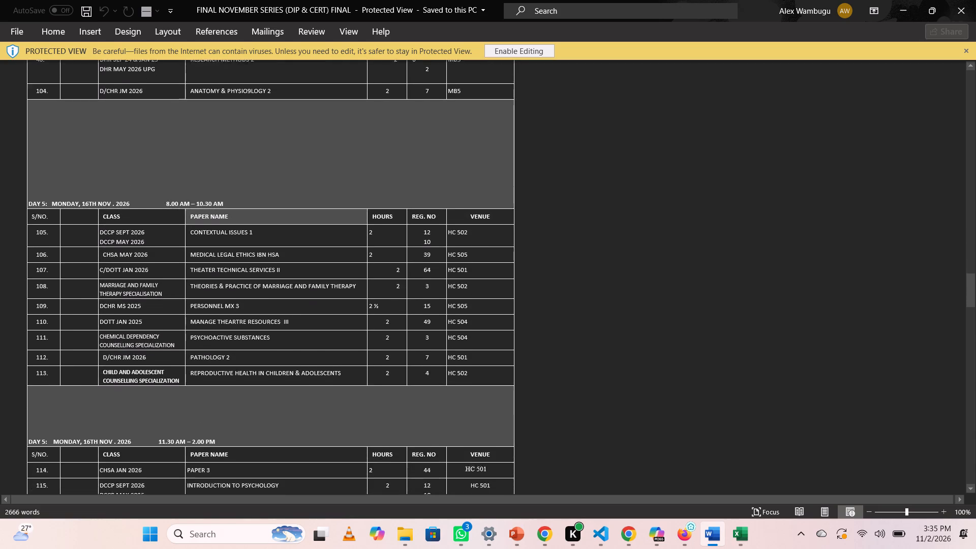
{"action": "scroll", "coordinate": [186, 173], "scroll_direction": "down", "scroll_amount": 13}
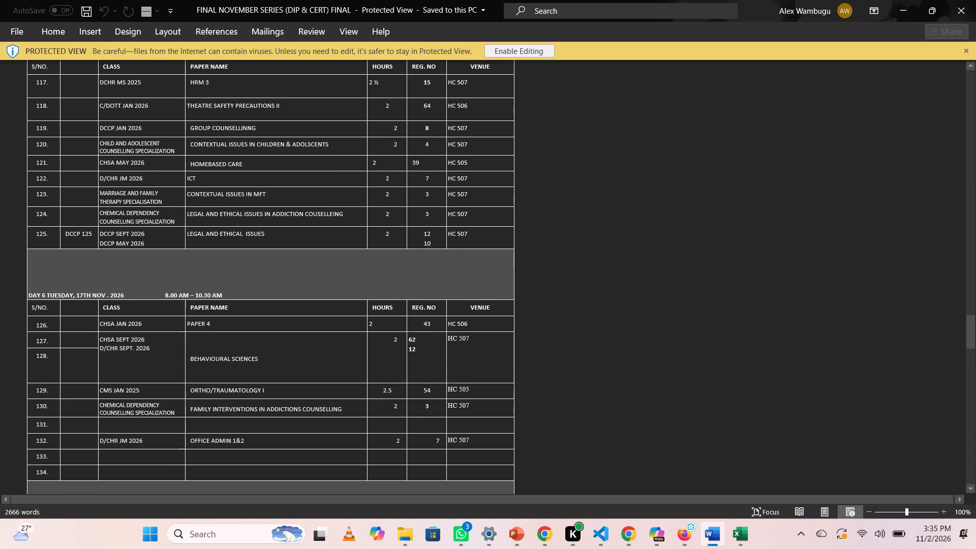
{"action": "scroll", "coordinate": [188, 171], "scroll_direction": "down", "scroll_amount": 13}
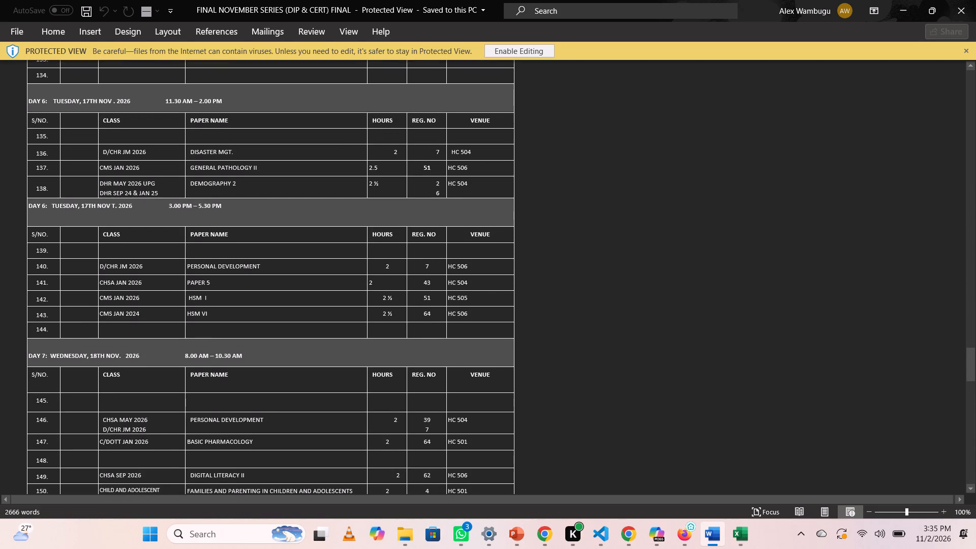
{"action": "scroll", "coordinate": [188, 171], "scroll_direction": "down", "scroll_amount": 20}
{"action": "scroll", "coordinate": [188, 171], "scroll_direction": "down", "scroll_amount": 20}
{"action": "scroll", "coordinate": [188, 171], "scroll_direction": "down", "scroll_amount": 20}
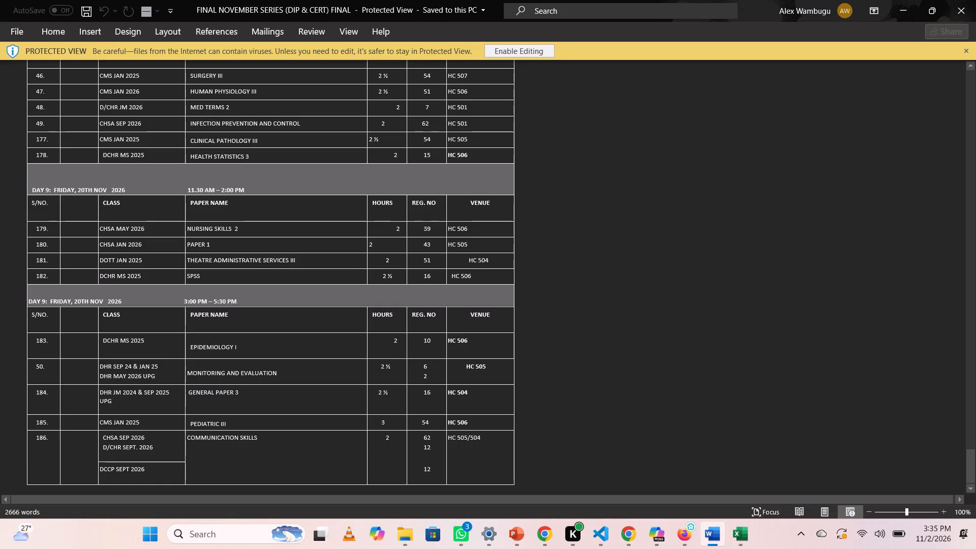
{"action": "scroll", "coordinate": [200, 86], "scroll_direction": "up", "scroll_amount": 6}
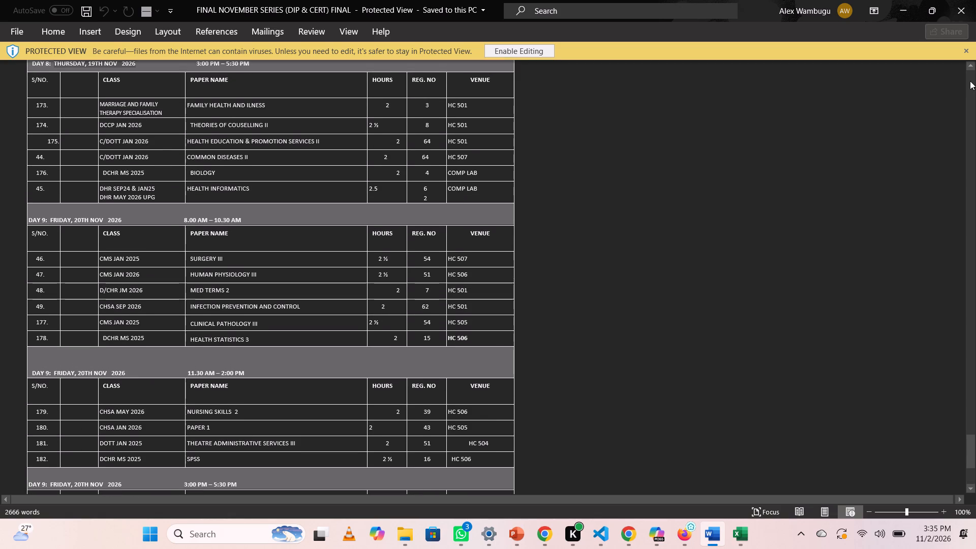
Return to the start of the timetable and examine the Day 1 sessions for classes, papers and venues.
{"action": "left_click_drag", "start_coordinate": [972, 78], "coordinate": [967, 79]}
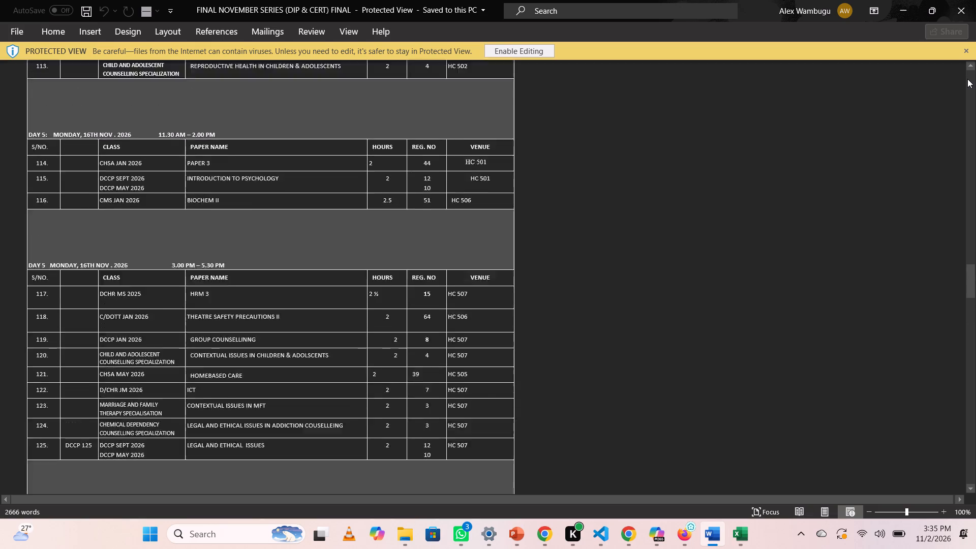
{"action": "left_click_drag", "start_coordinate": [967, 79], "coordinate": [967, 79]}
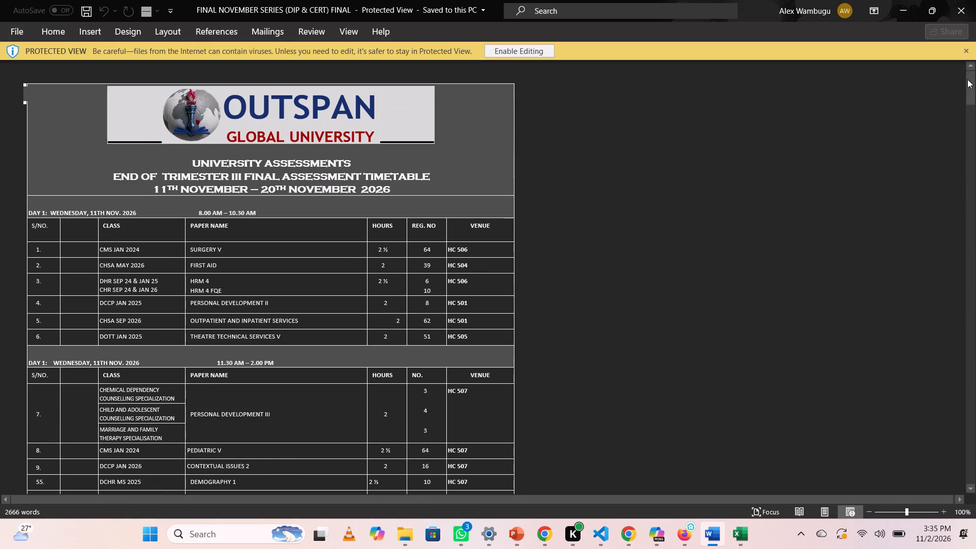
{"action": "left_click_drag", "start_coordinate": [967, 79], "coordinate": [959, 79]}
{"action": "scroll", "coordinate": [250, 259], "scroll_direction": "down", "scroll_amount": 1}
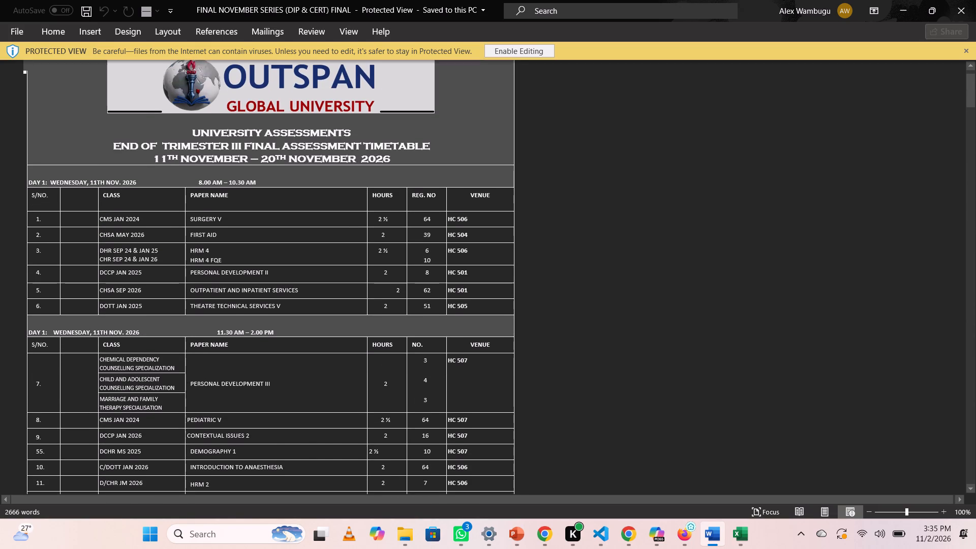
{"action": "scroll", "coordinate": [125, 229], "scroll_direction": "down", "scroll_amount": 1}
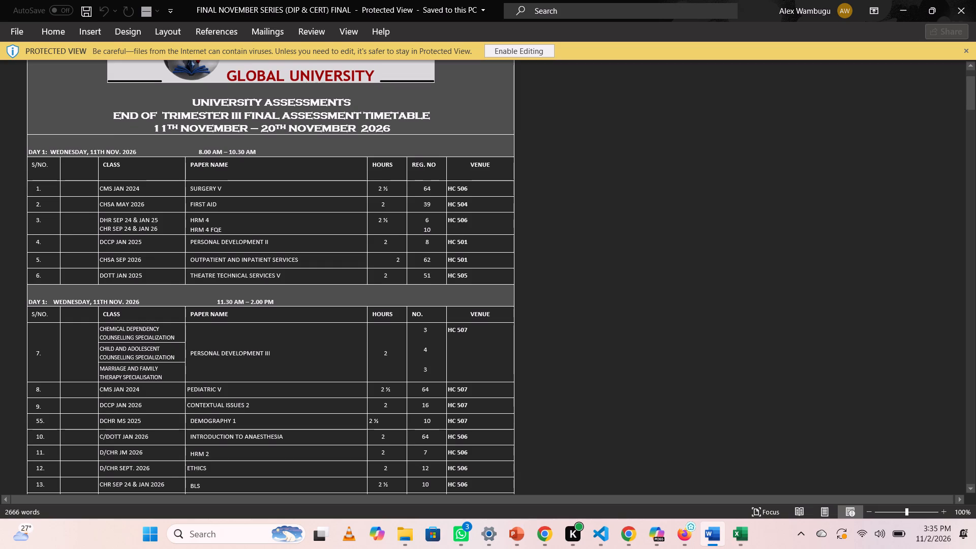
{"action": "scroll", "coordinate": [59, 268], "scroll_direction": "down", "scroll_amount": 4}
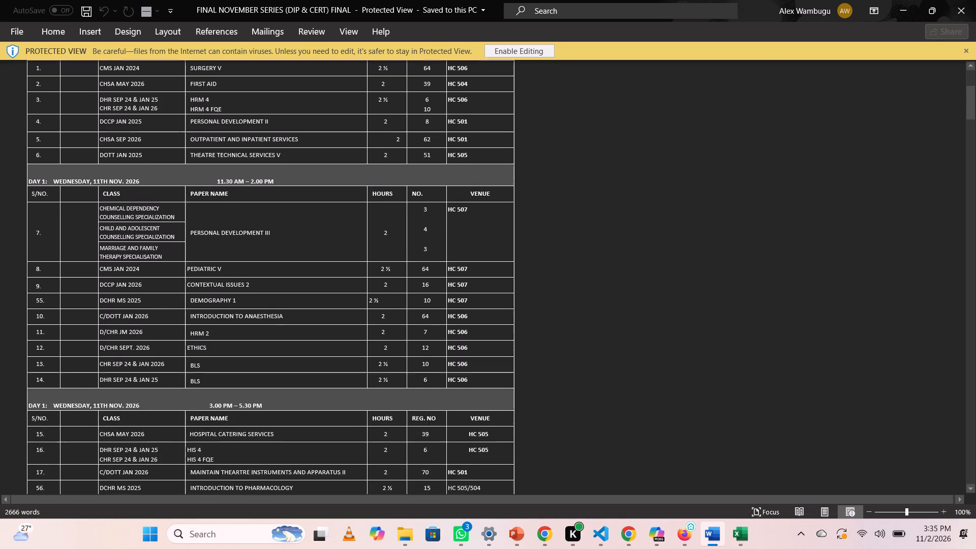
{"action": "scroll", "coordinate": [73, 273], "scroll_direction": "down", "scroll_amount": 2}
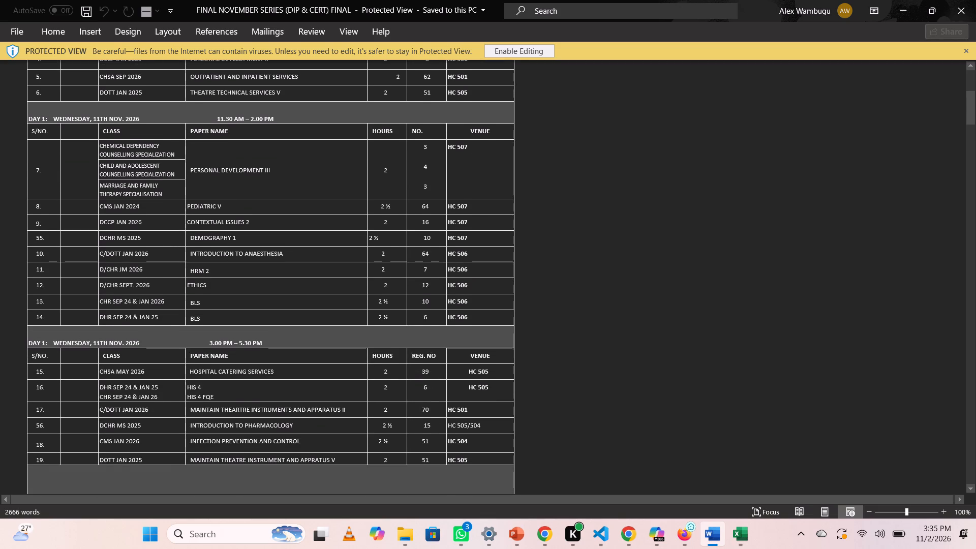
{"action": "scroll", "coordinate": [99, 213], "scroll_direction": "up", "scroll_amount": 2}
{"action": "scroll", "coordinate": [154, 163], "scroll_direction": "up", "scroll_amount": 3}
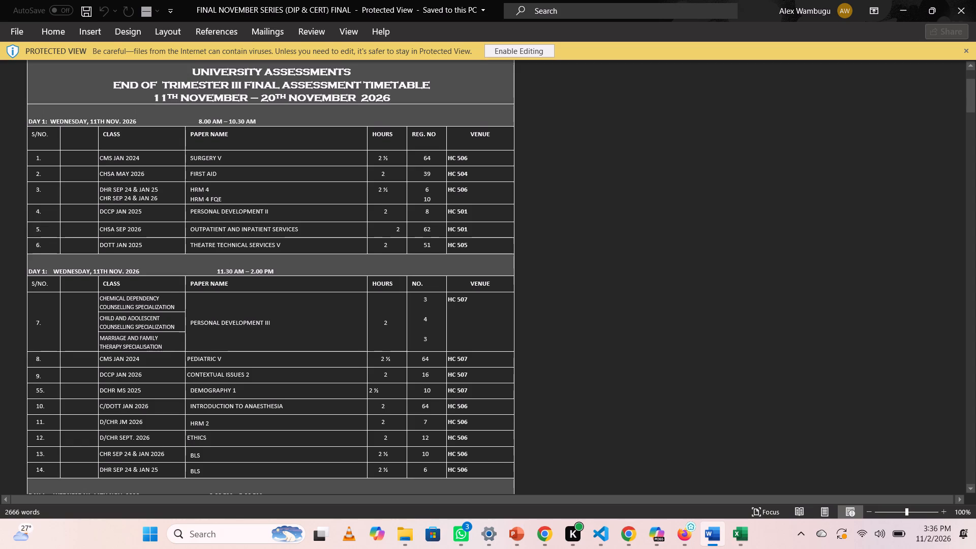
{"action": "scroll", "coordinate": [141, 266], "scroll_direction": "down", "scroll_amount": 5}
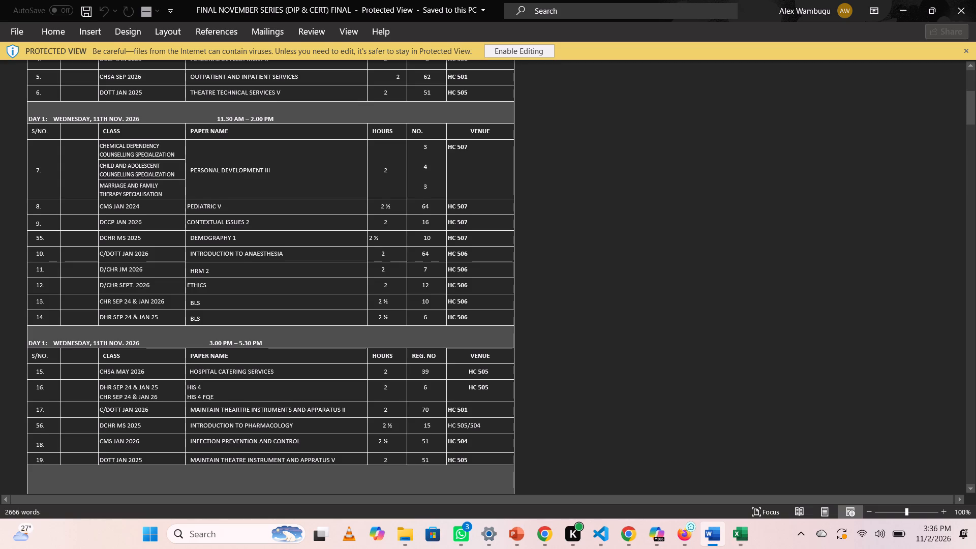
{"action": "scroll", "coordinate": [118, 291], "scroll_direction": "down", "scroll_amount": 1}
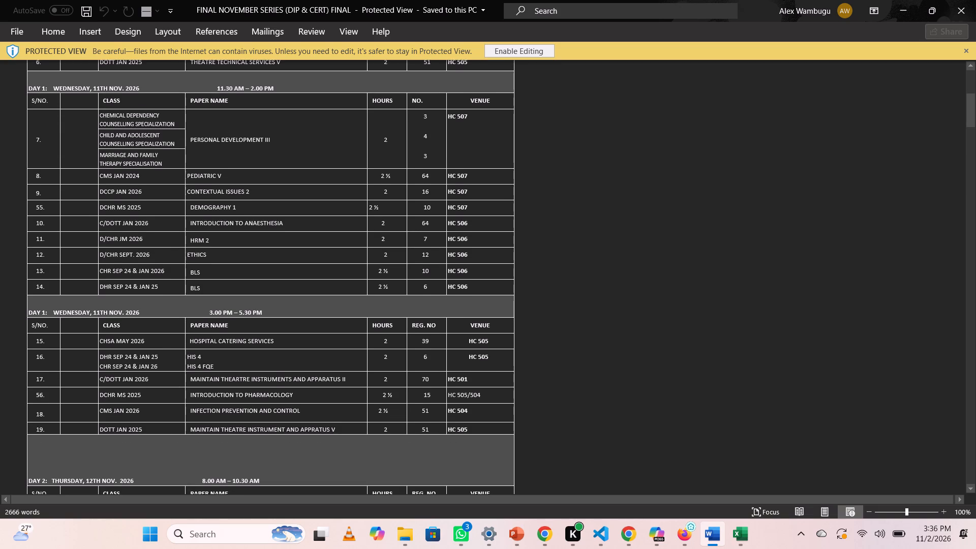
{"action": "scroll", "coordinate": [131, 247], "scroll_direction": "up", "scroll_amount": 1}
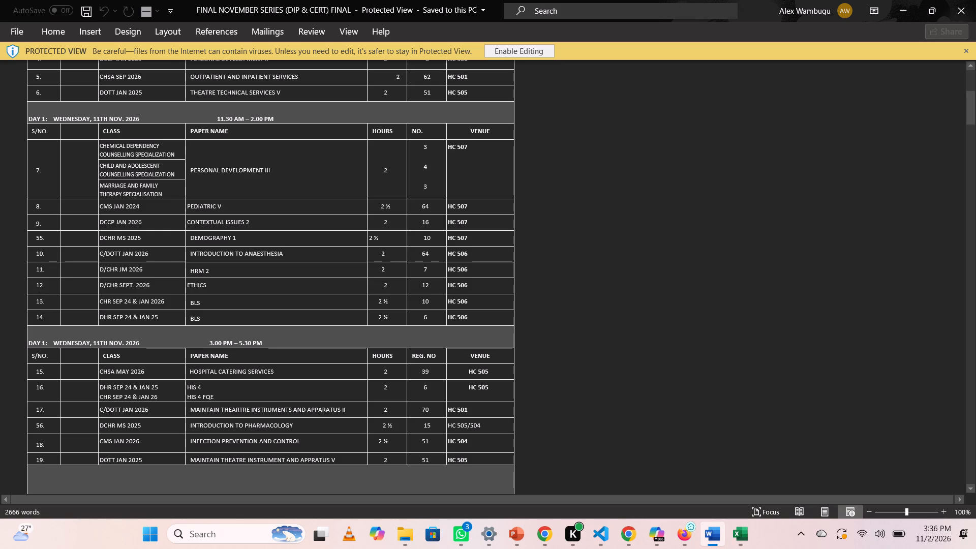
Copy the D/CHR JM 2026 HRM 2 entry, from class to venue, and paste it at cell A1 of the Excel workbook, keeping source formatting.
{"action": "left_click_drag", "start_coordinate": [101, 272], "coordinate": [171, 269]}
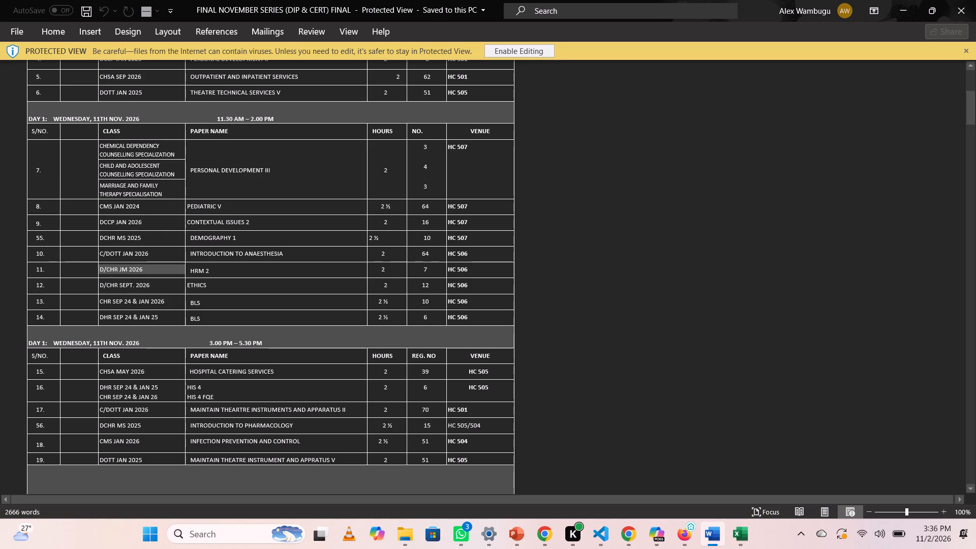
{"action": "left_click_drag", "start_coordinate": [171, 269], "coordinate": [307, 274]}
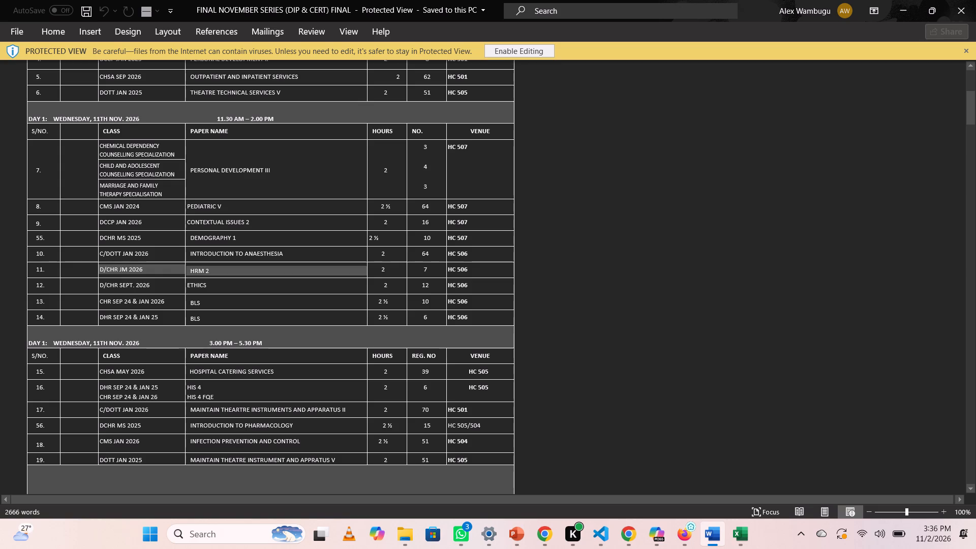
{"action": "left_click_drag", "start_coordinate": [307, 274], "coordinate": [474, 264]}
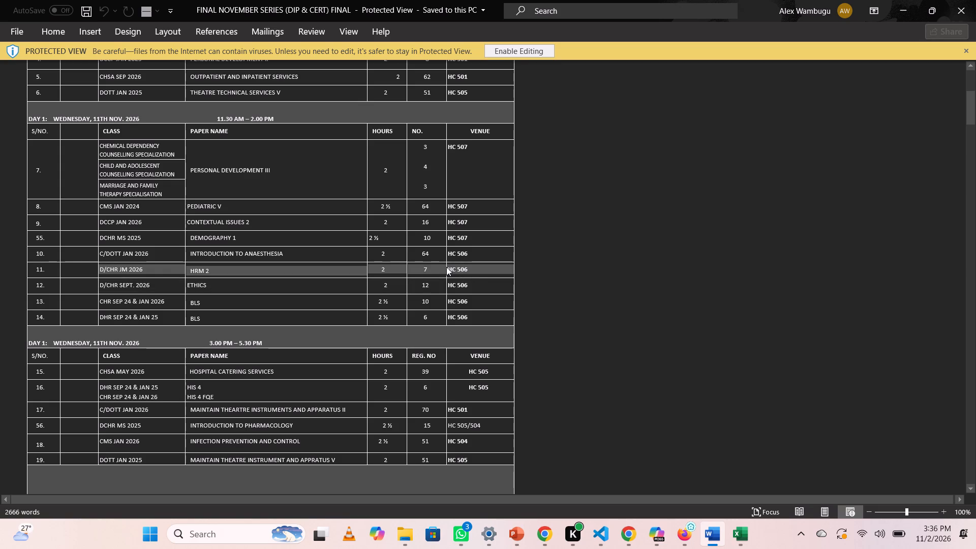
{"action": "right_click", "coordinate": [446, 267]}
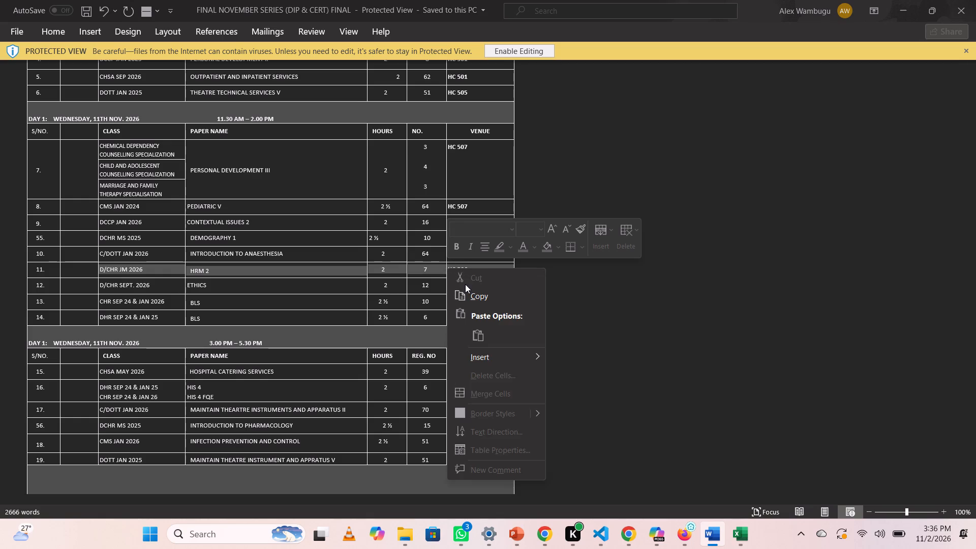
{"action": "left_click", "coordinate": [471, 299]}
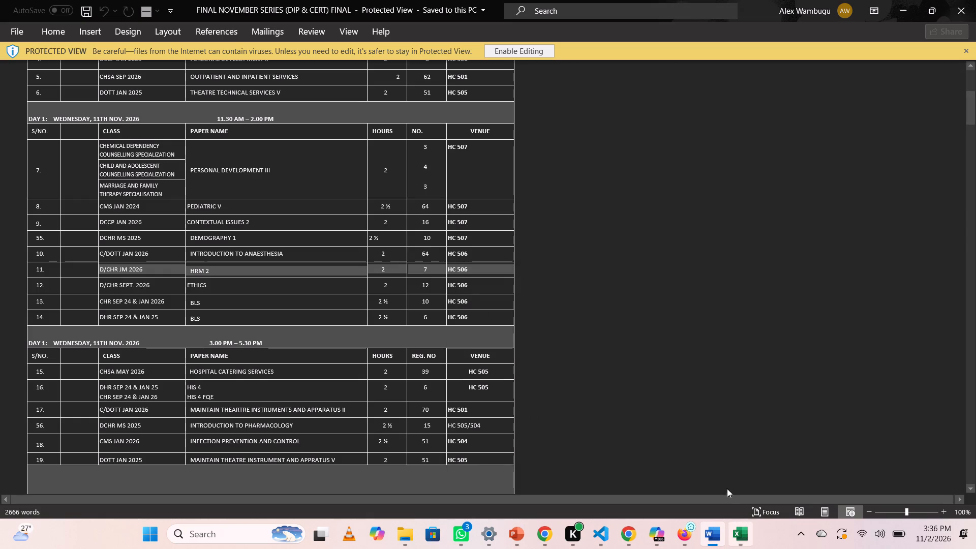
{"action": "left_click", "coordinate": [731, 538]}
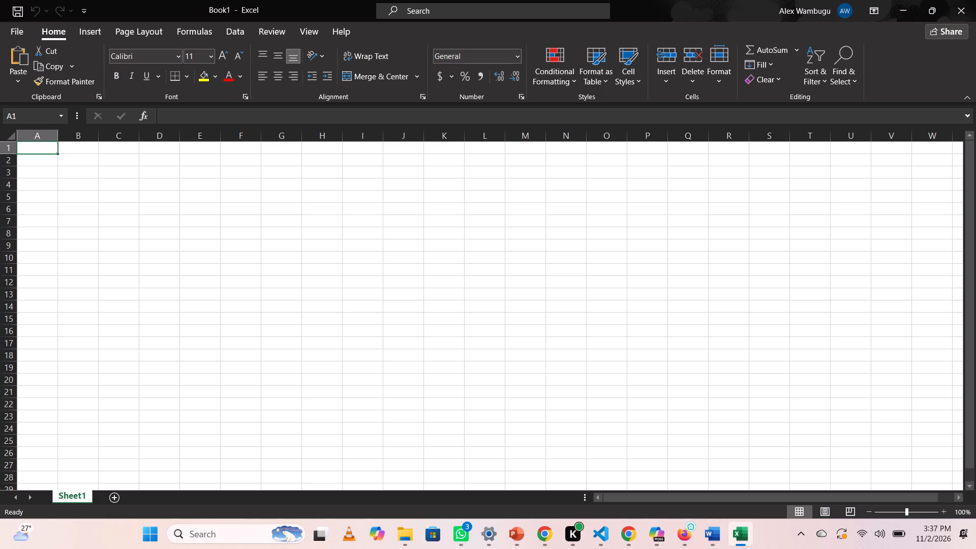
{"action": "right_click", "coordinate": [35, 148]}
{"action": "left_click", "coordinate": [68, 210]}
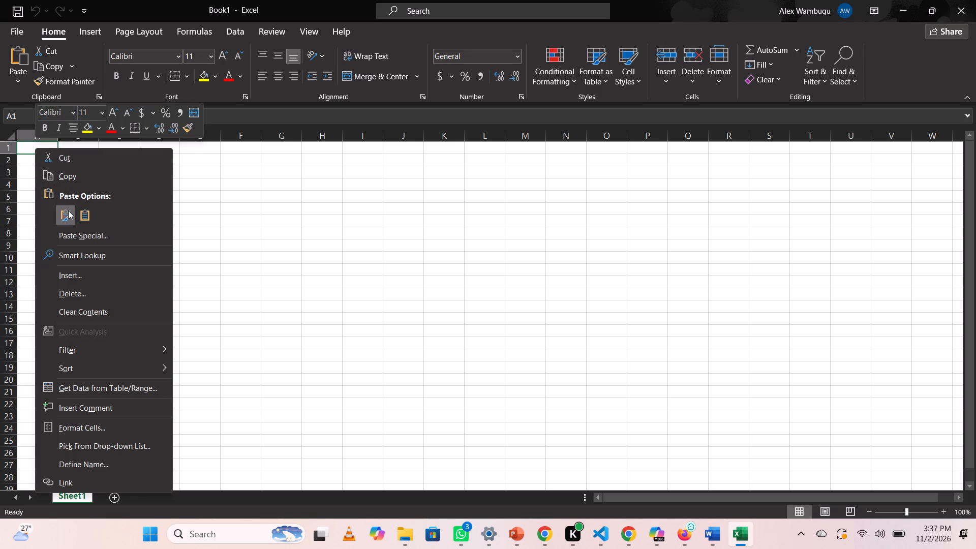
{"action": "left_click", "coordinate": [68, 210]}
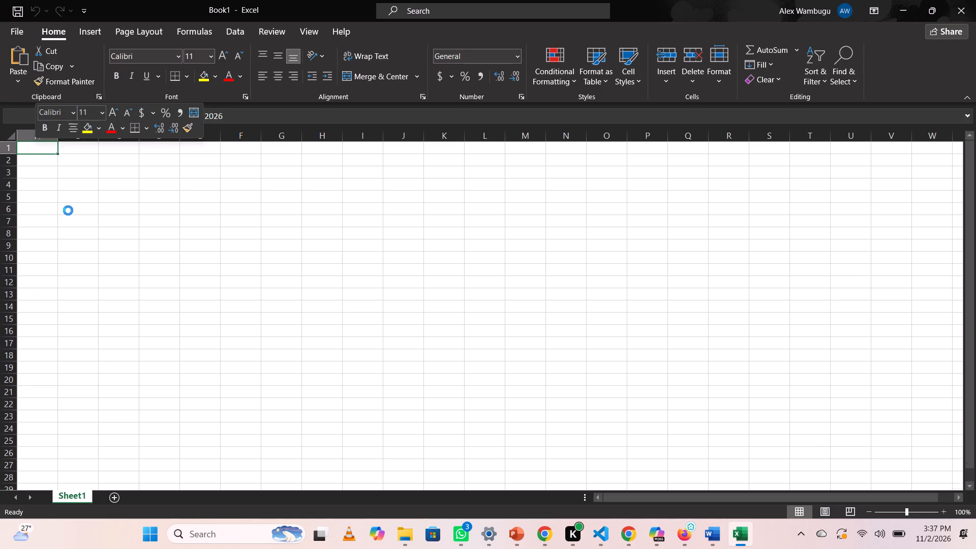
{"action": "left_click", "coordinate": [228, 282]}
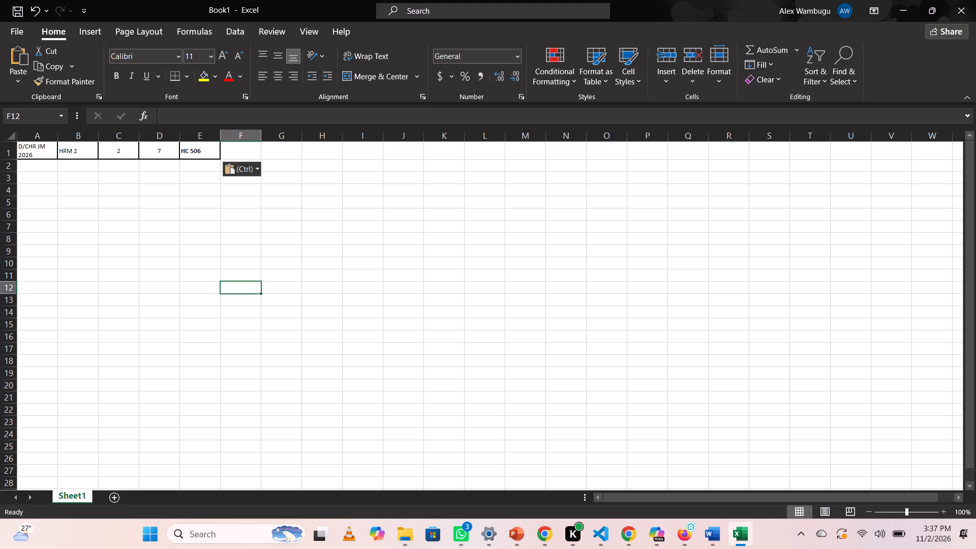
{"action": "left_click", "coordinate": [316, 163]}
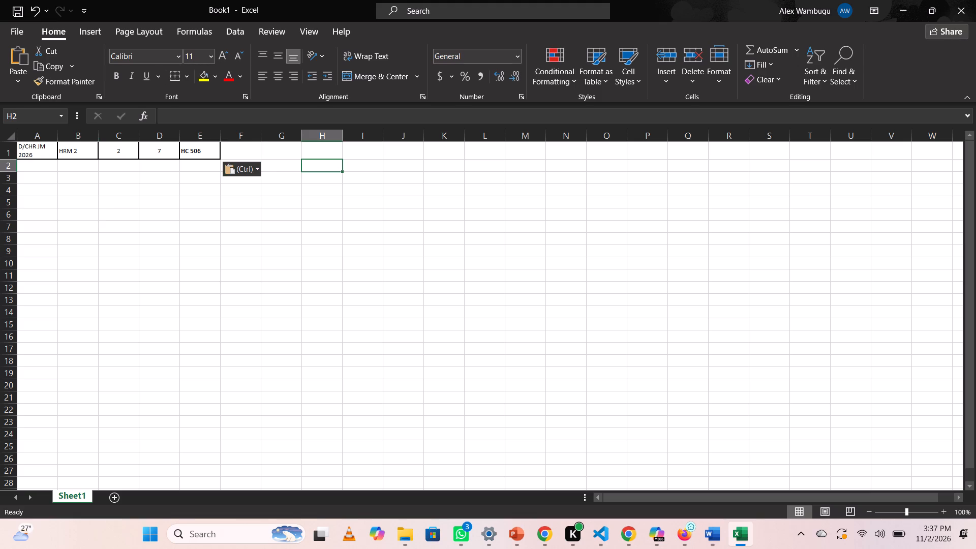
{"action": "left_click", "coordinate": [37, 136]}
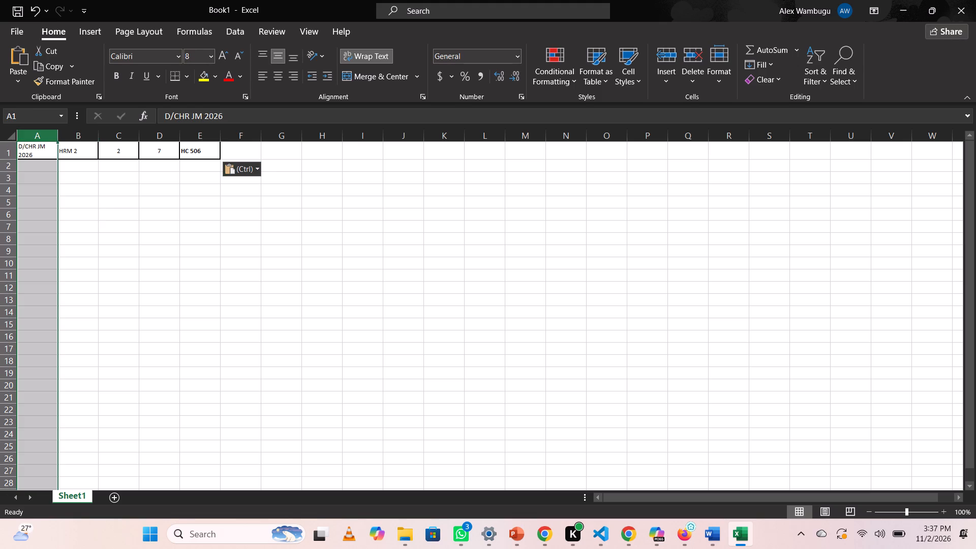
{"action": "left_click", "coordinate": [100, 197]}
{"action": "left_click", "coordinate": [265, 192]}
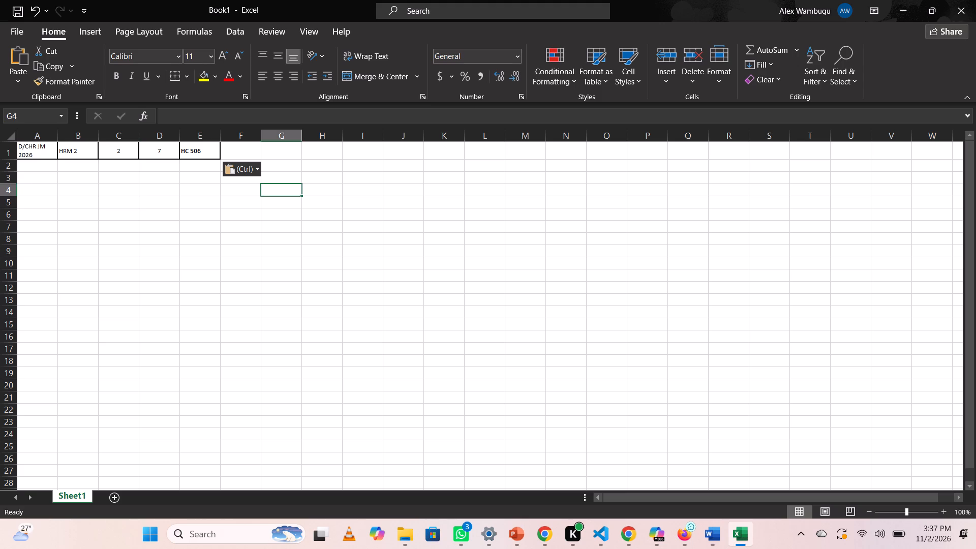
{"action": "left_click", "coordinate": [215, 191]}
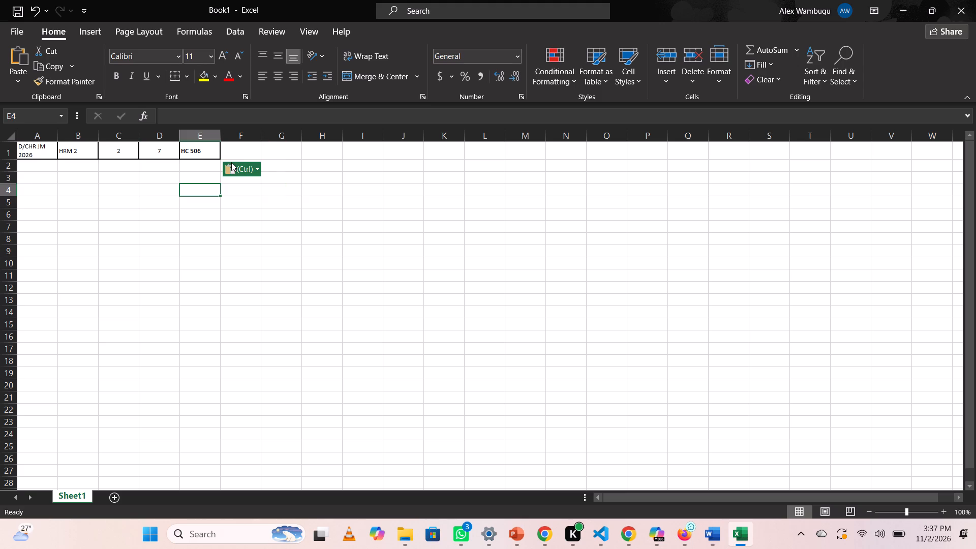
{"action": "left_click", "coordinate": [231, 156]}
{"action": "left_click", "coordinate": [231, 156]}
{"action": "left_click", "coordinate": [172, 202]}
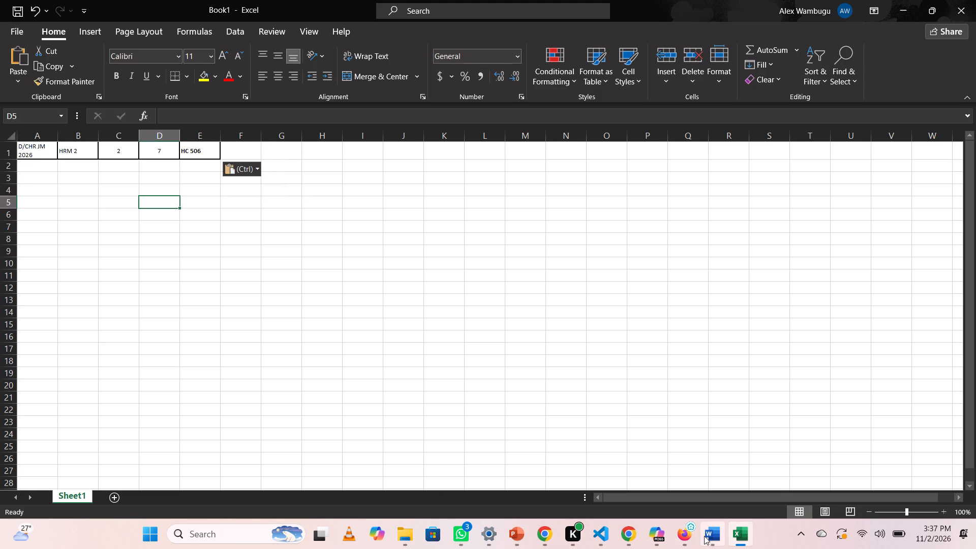
Copy the Day 1 heading "Wednesday, 11th Nov. 2026, 11.30 AM – 2.00 PM" from the Word timetable and paste it at cell F1, keeping source formatting.
{"action": "left_click", "coordinate": [707, 494]}
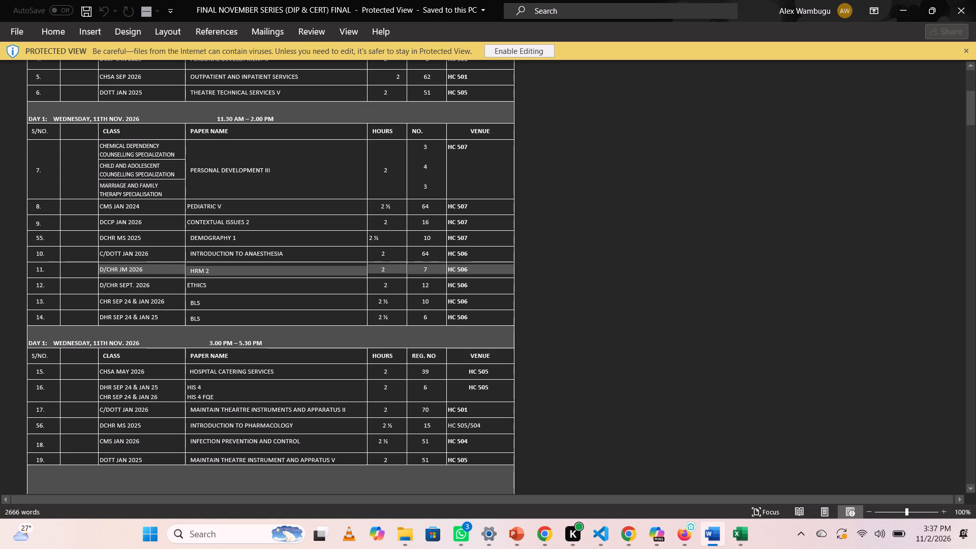
{"action": "left_click_drag", "start_coordinate": [29, 118], "coordinate": [168, 120]}
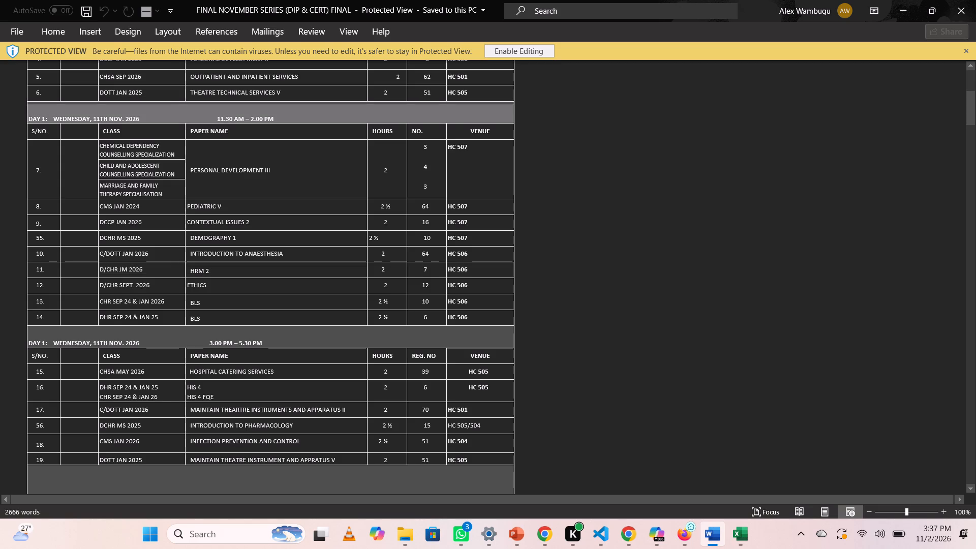
{"action": "left_click_drag", "start_coordinate": [168, 120], "coordinate": [170, 120]}
{"action": "right_click", "coordinate": [167, 113]}
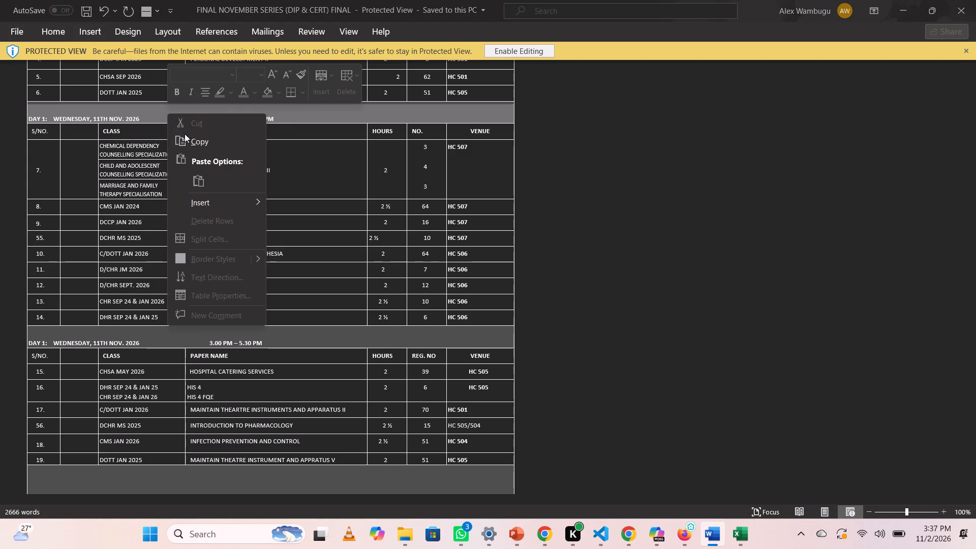
{"action": "left_click", "coordinate": [189, 142]}
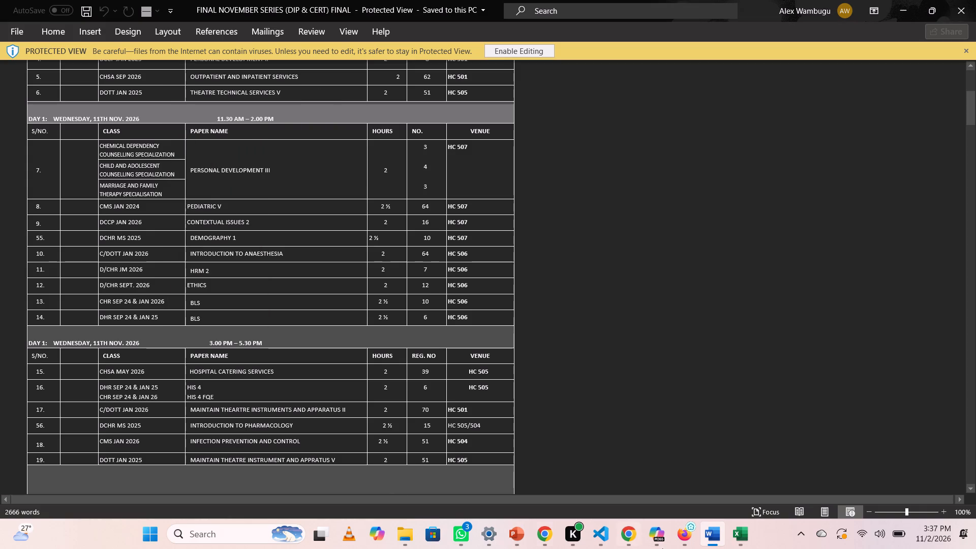
{"action": "left_click", "coordinate": [737, 540]}
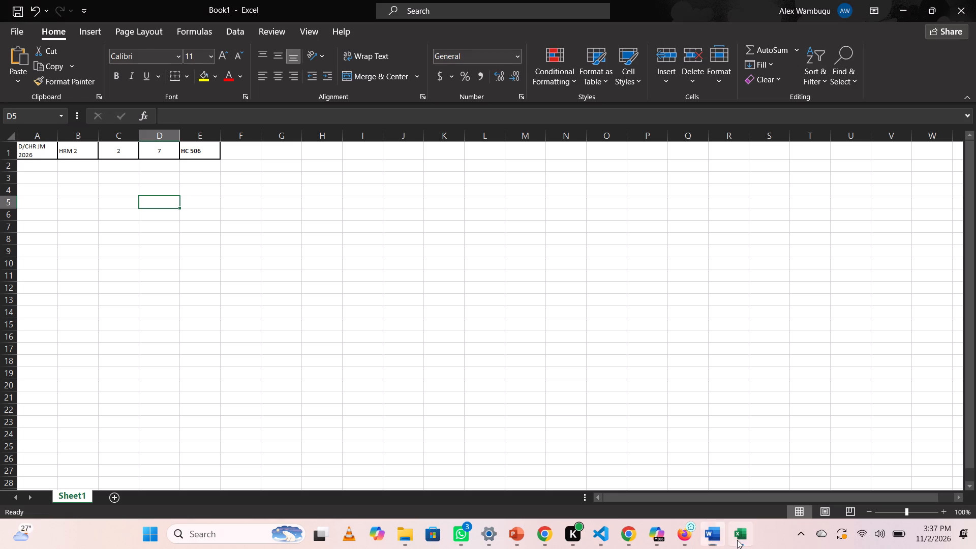
{"action": "left_click", "coordinate": [227, 155]}
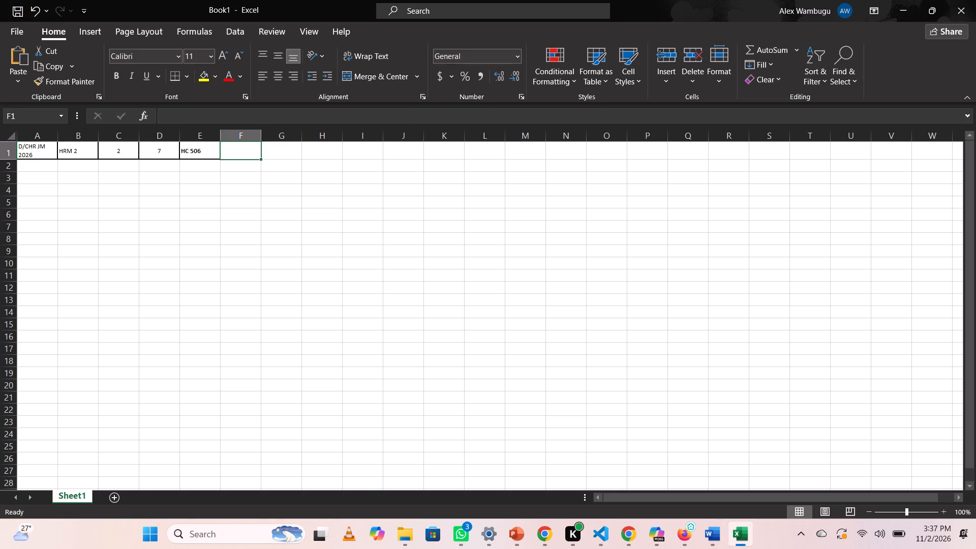
{"action": "right_click", "coordinate": [238, 155]}
{"action": "left_click", "coordinate": [264, 226]}
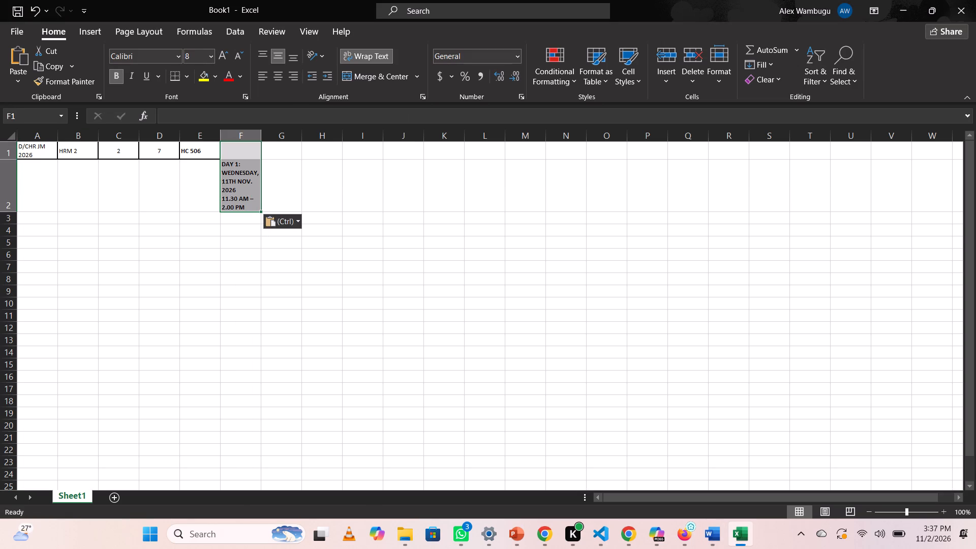
{"action": "left_click", "coordinate": [48, 223]}
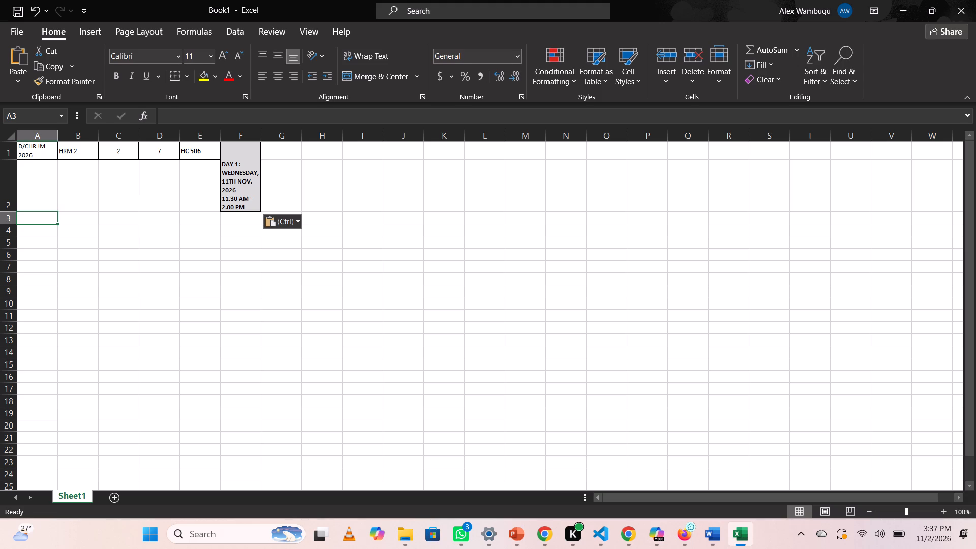
{"action": "left_click", "coordinate": [272, 297]}
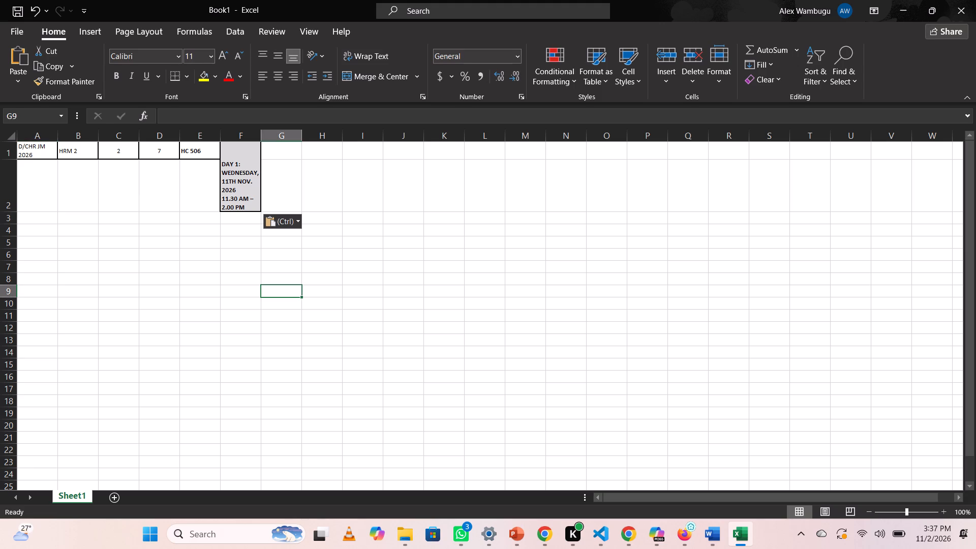
Return to the Word timetable and examine the Day 1 afternoon and Day 2 sessions for D/CHR JM 2026 entries.
{"action": "left_click_drag", "start_coordinate": [704, 541], "coordinate": [704, 532]}
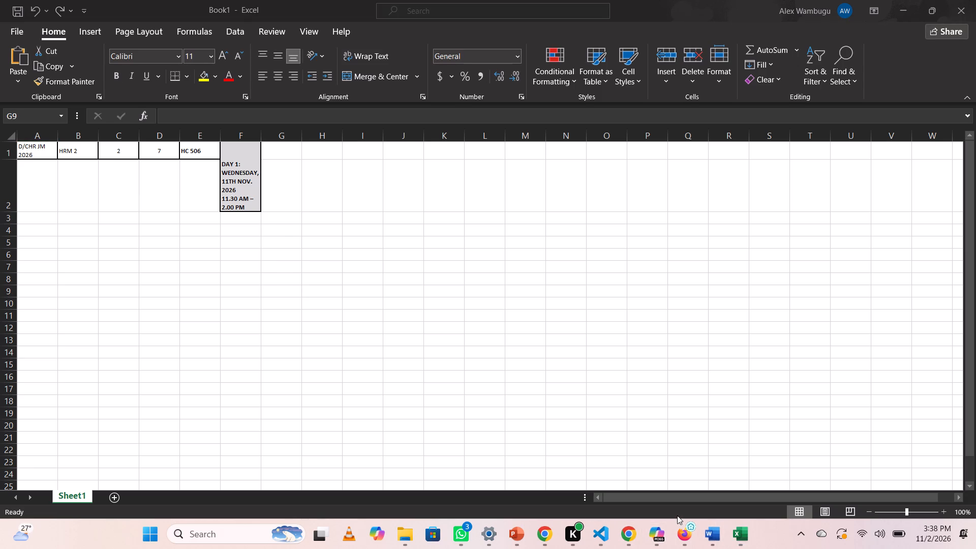
{"action": "left_click", "coordinate": [723, 531]}
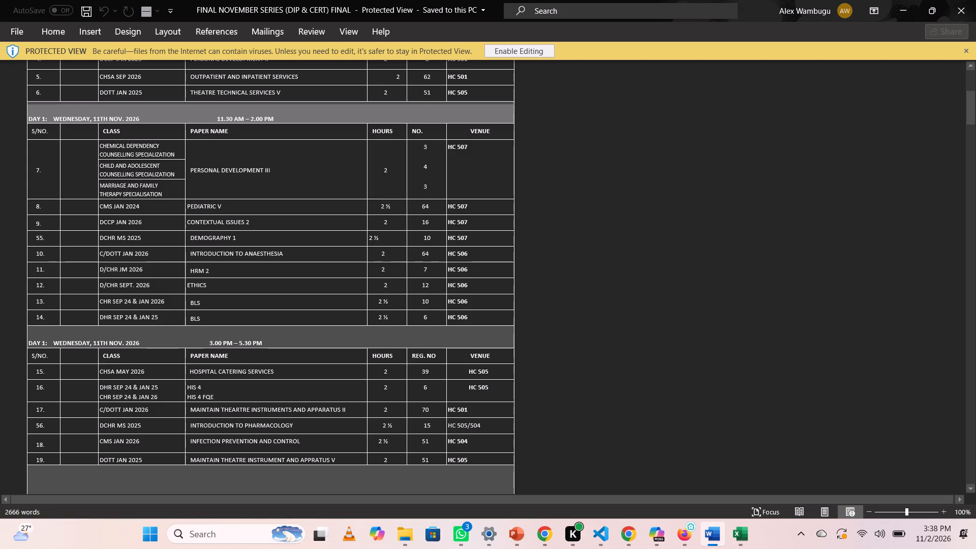
{"action": "scroll", "coordinate": [150, 287], "scroll_direction": "down", "scroll_amount": 2}
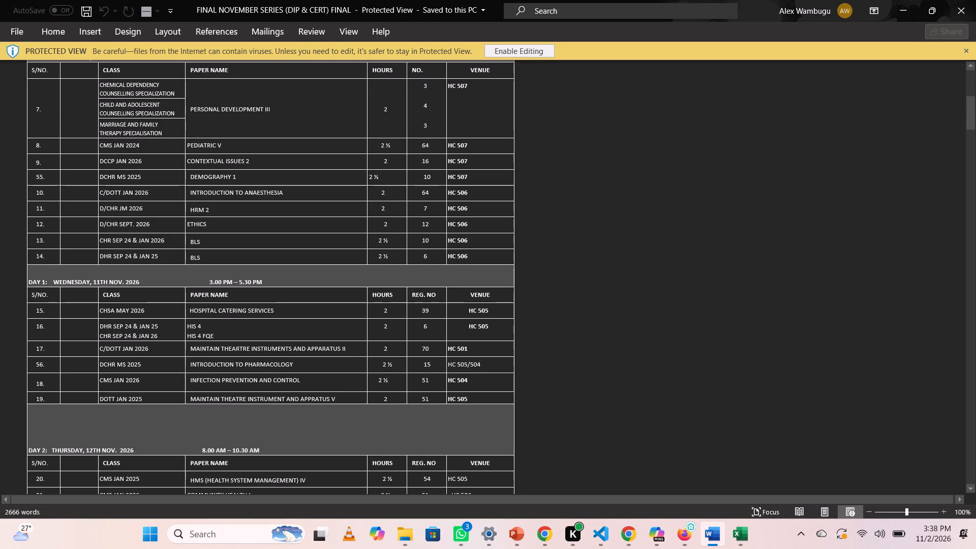
{"action": "scroll", "coordinate": [161, 333], "scroll_direction": "down", "scroll_amount": 6}
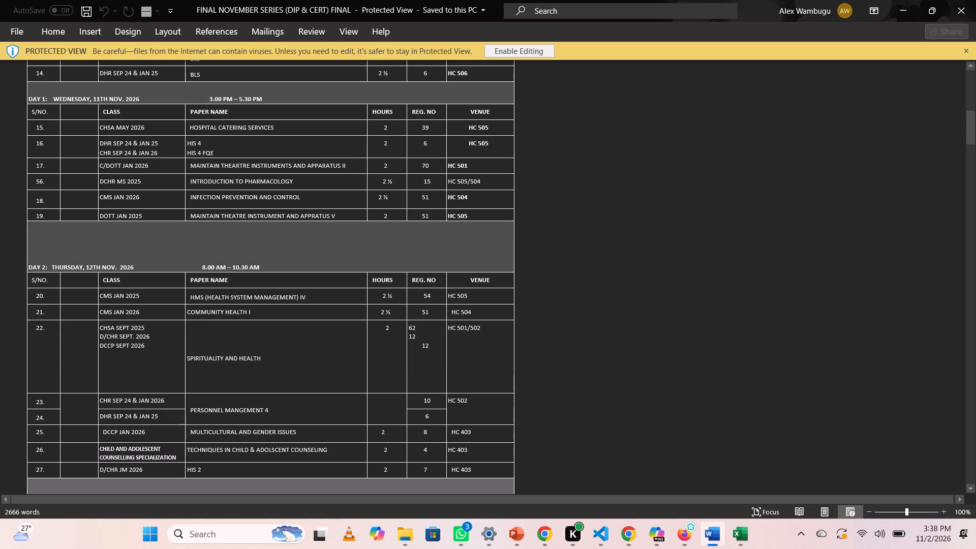
{"action": "scroll", "coordinate": [139, 317], "scroll_direction": "up", "scroll_amount": 1}
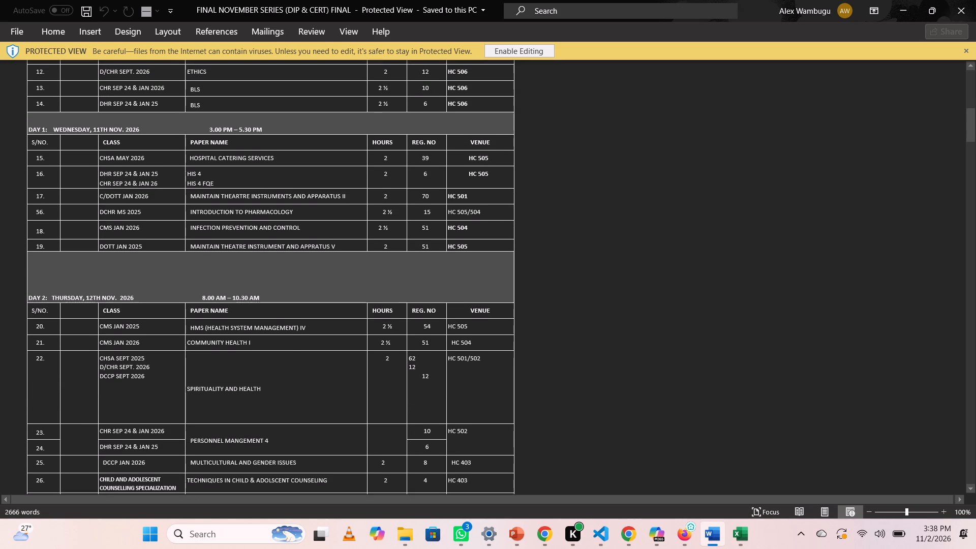
{"action": "scroll", "coordinate": [146, 277], "scroll_direction": "down", "scroll_amount": 5}
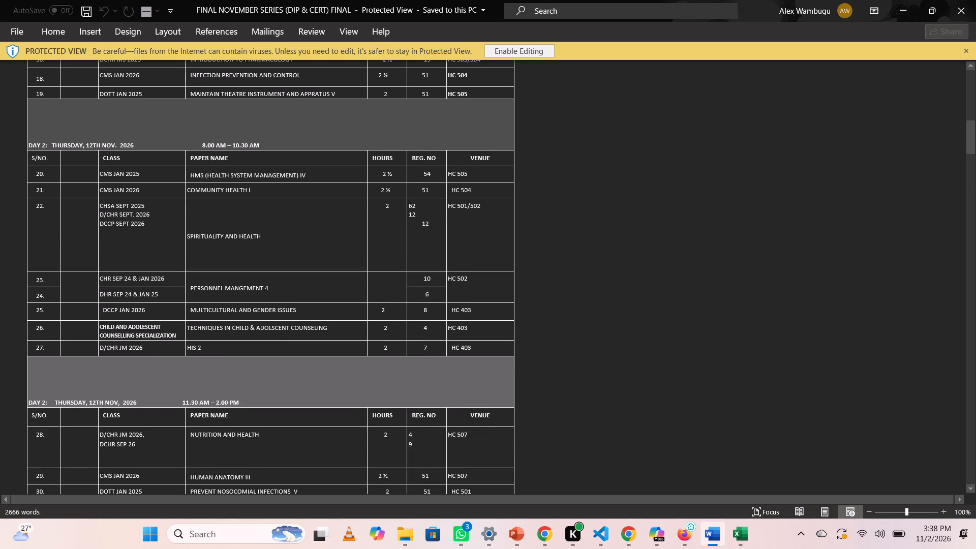
{"action": "scroll", "coordinate": [140, 278], "scroll_direction": "down", "scroll_amount": 4}
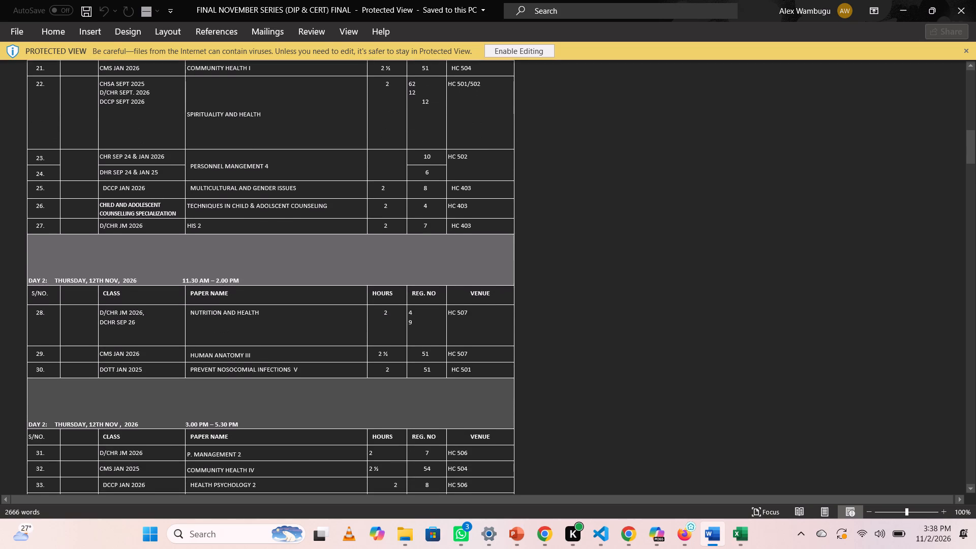
{"action": "scroll", "coordinate": [137, 281], "scroll_direction": "down", "scroll_amount": 2}
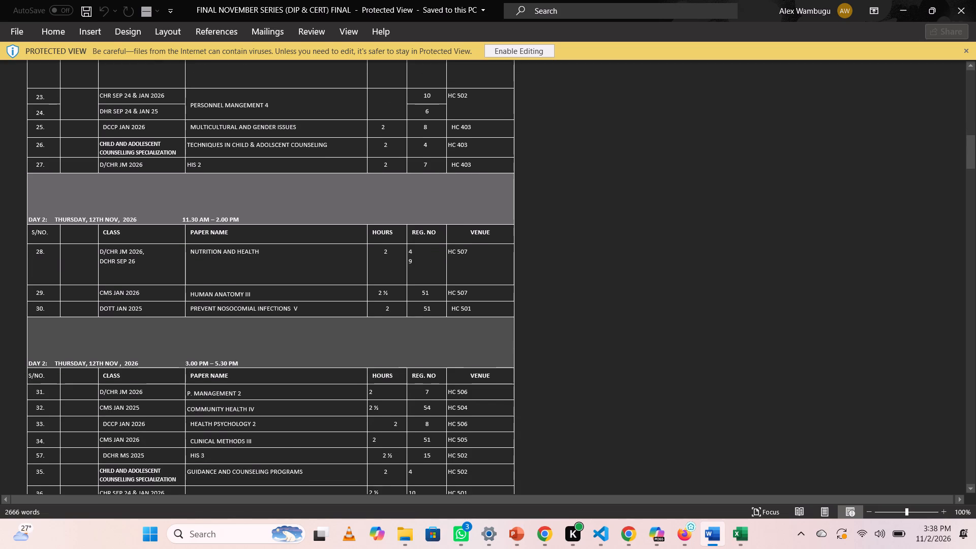
{"action": "scroll", "coordinate": [158, 249], "scroll_direction": "down", "scroll_amount": 4}
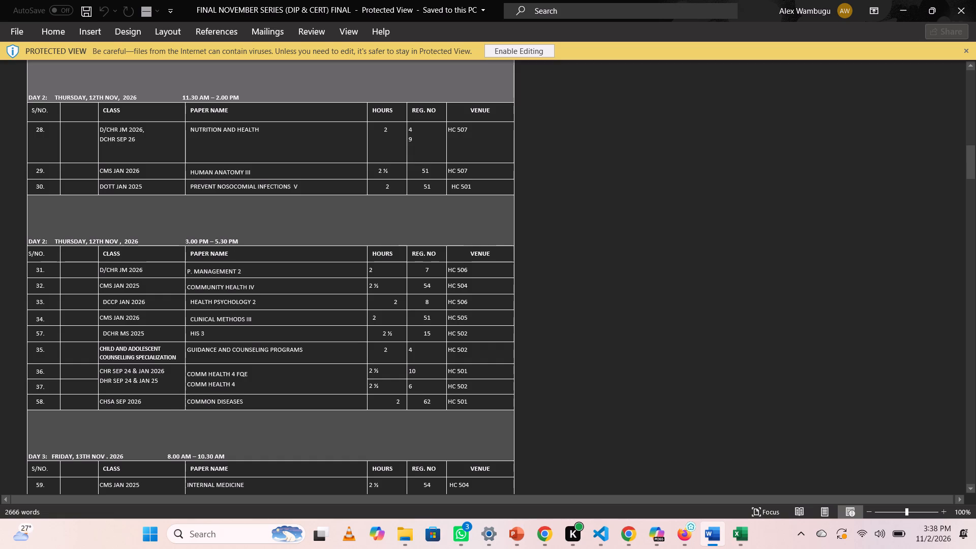
{"action": "scroll", "coordinate": [122, 267], "scroll_direction": "up", "scroll_amount": 4}
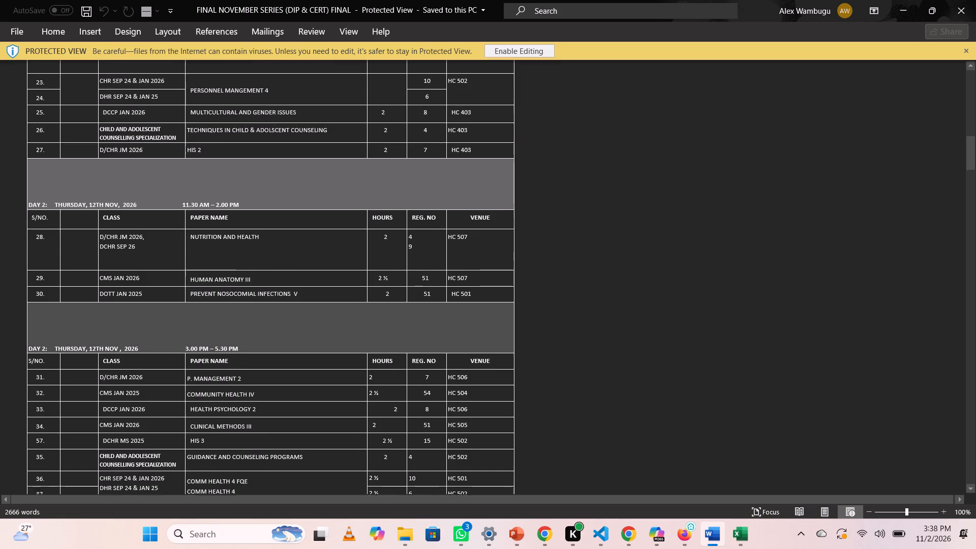
{"action": "scroll", "coordinate": [122, 267], "scroll_direction": "up", "scroll_amount": 2}
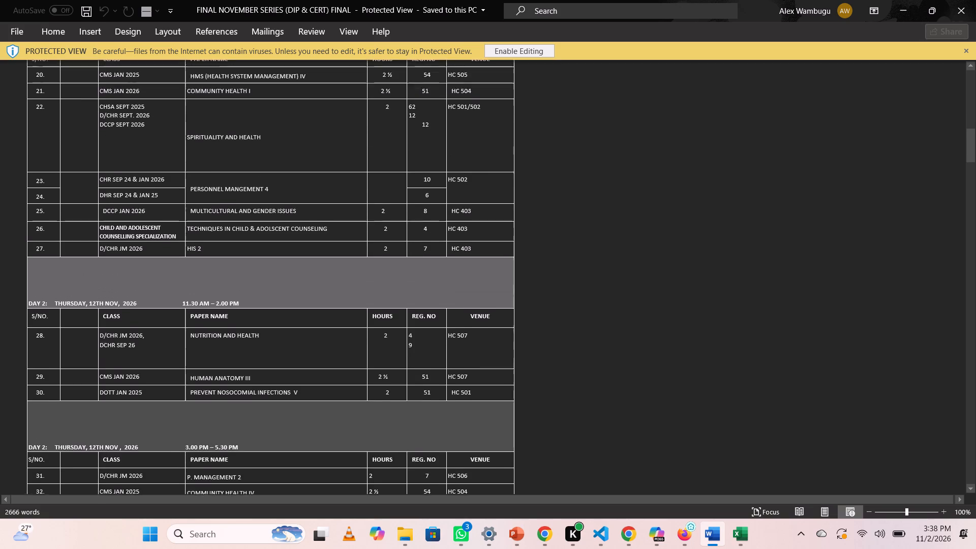
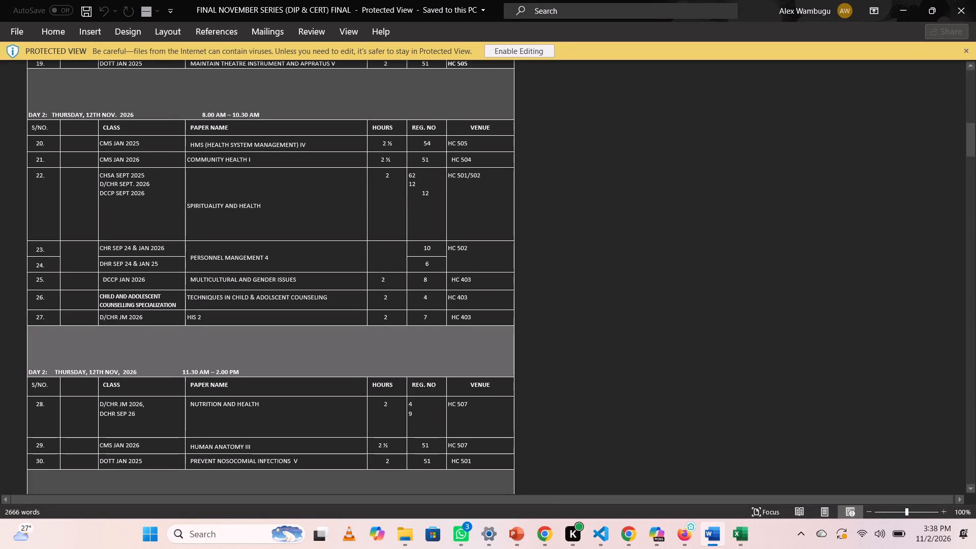
Copy the D/CHR JM 2026 HIS 2 entry, from class to venue, and paste it at cell A3 of the Excel workbook, keeping source formatting.
{"action": "scroll", "coordinate": [221, 308], "scroll_direction": "down", "scroll_amount": 2}
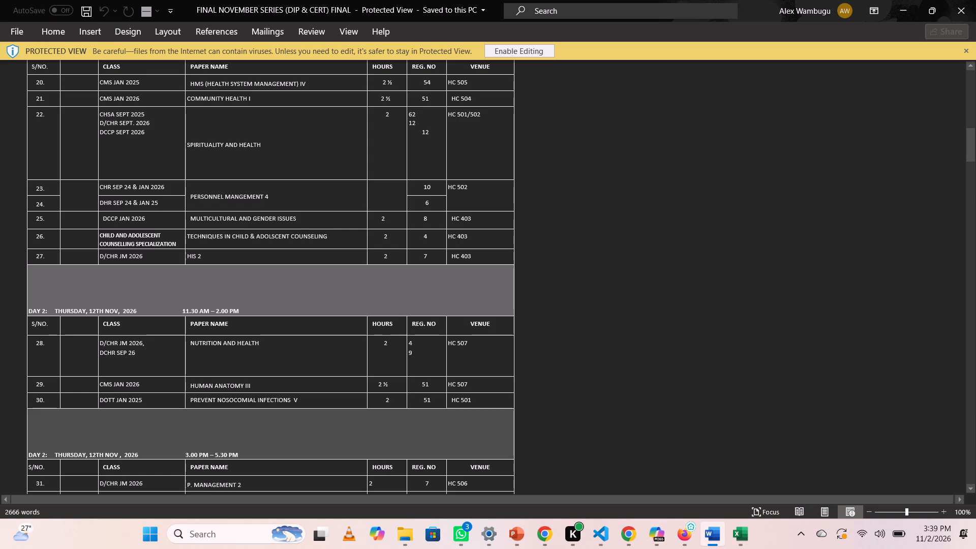
{"action": "left_click_drag", "start_coordinate": [100, 255], "coordinate": [396, 251]}
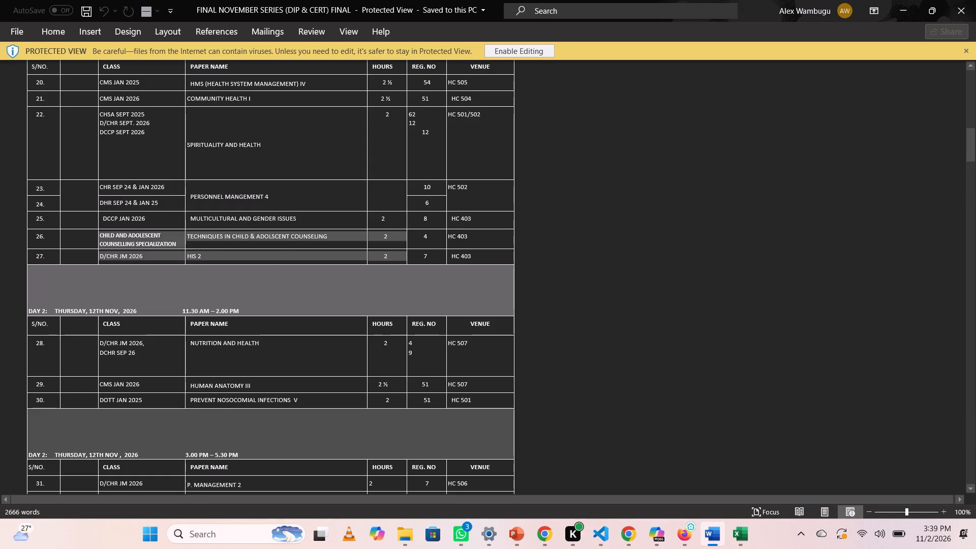
{"action": "left_click_drag", "start_coordinate": [396, 251], "coordinate": [458, 252]}
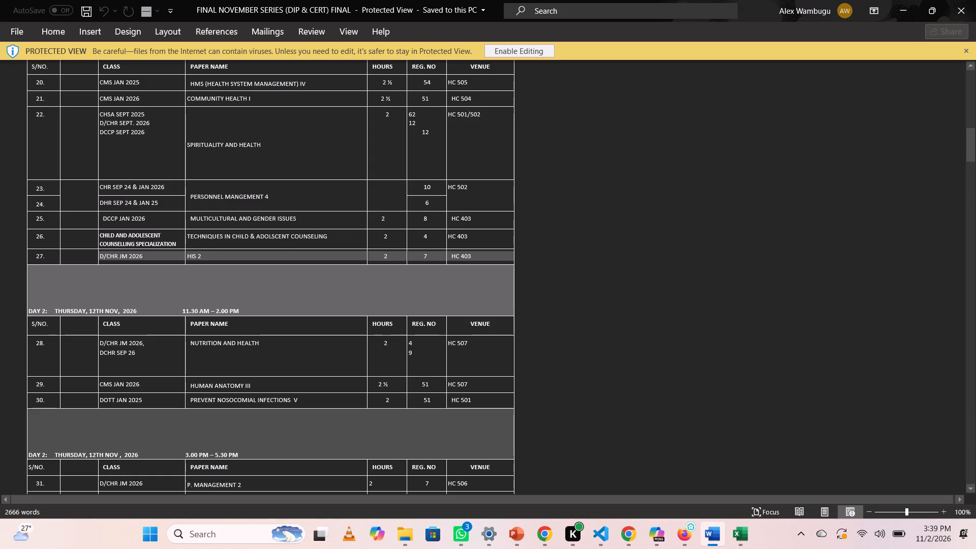
{"action": "right_click", "coordinate": [430, 257]}
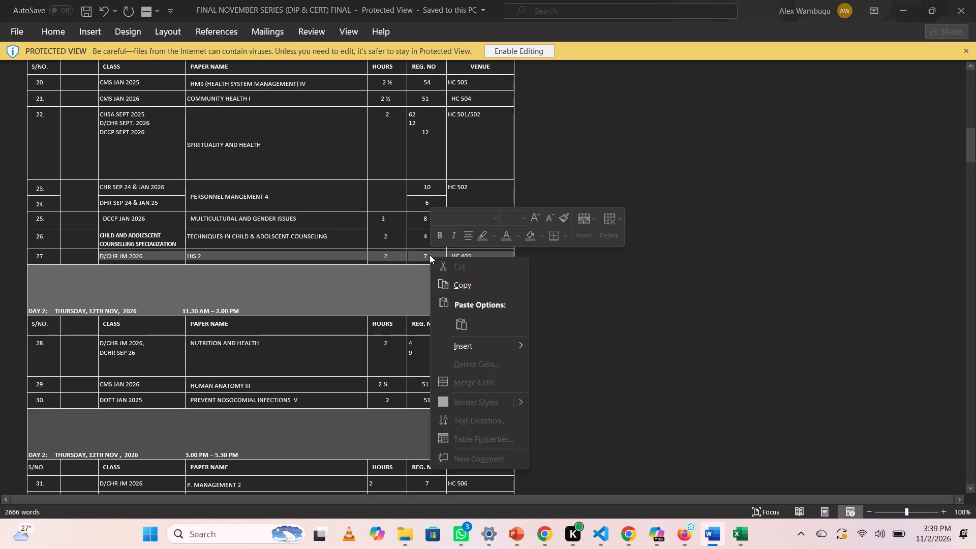
{"action": "left_click", "coordinate": [460, 285]}
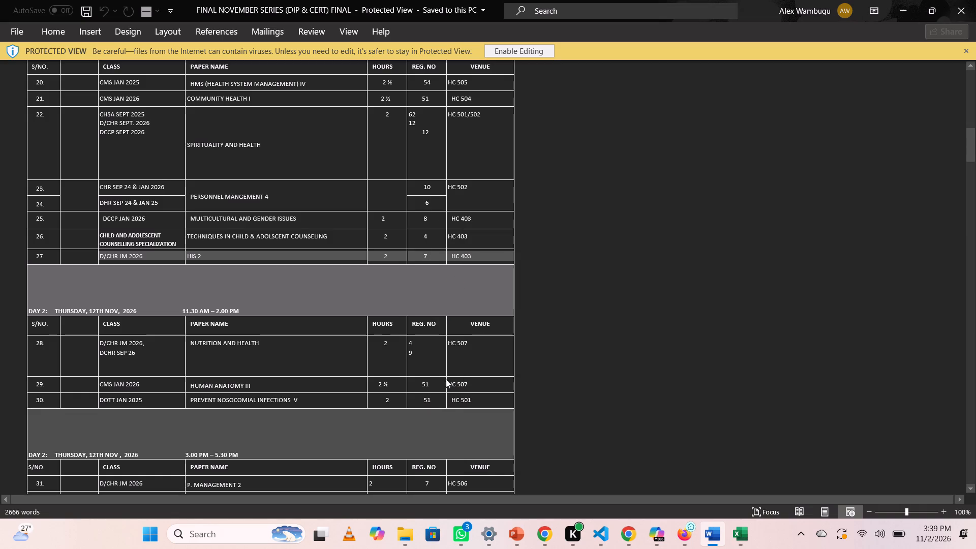
{"action": "left_click", "coordinate": [755, 548]}
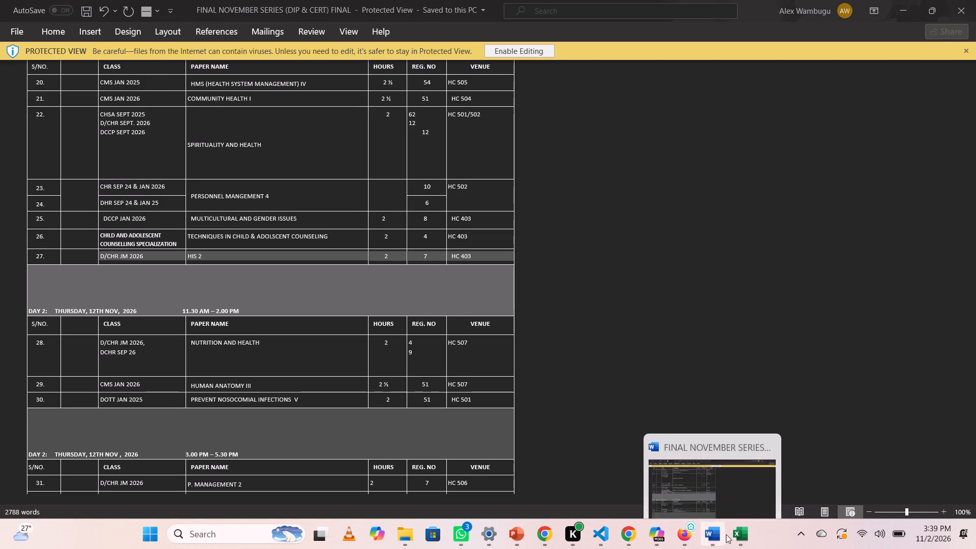
{"action": "left_click", "coordinate": [735, 534]}
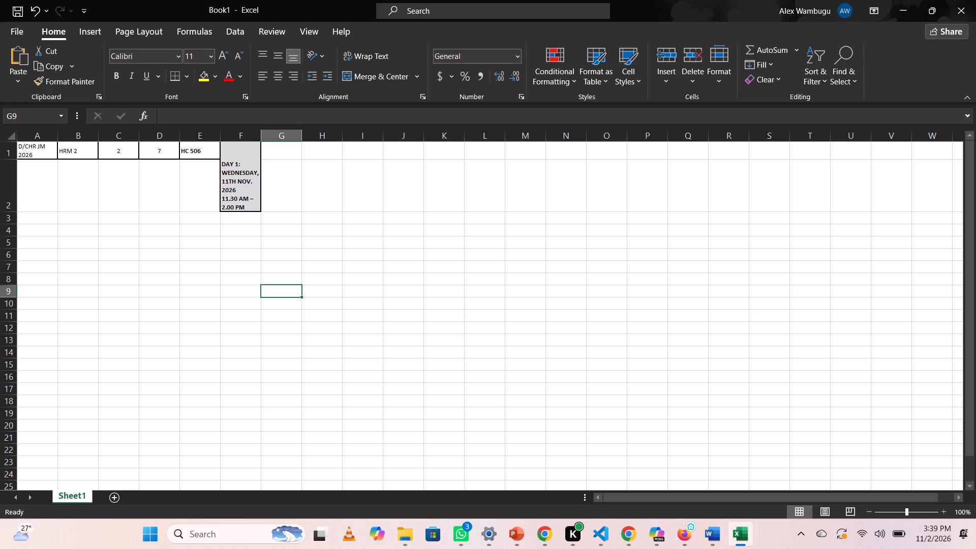
{"action": "left_click", "coordinate": [34, 222]}
{"action": "right_click", "coordinate": [31, 216]}
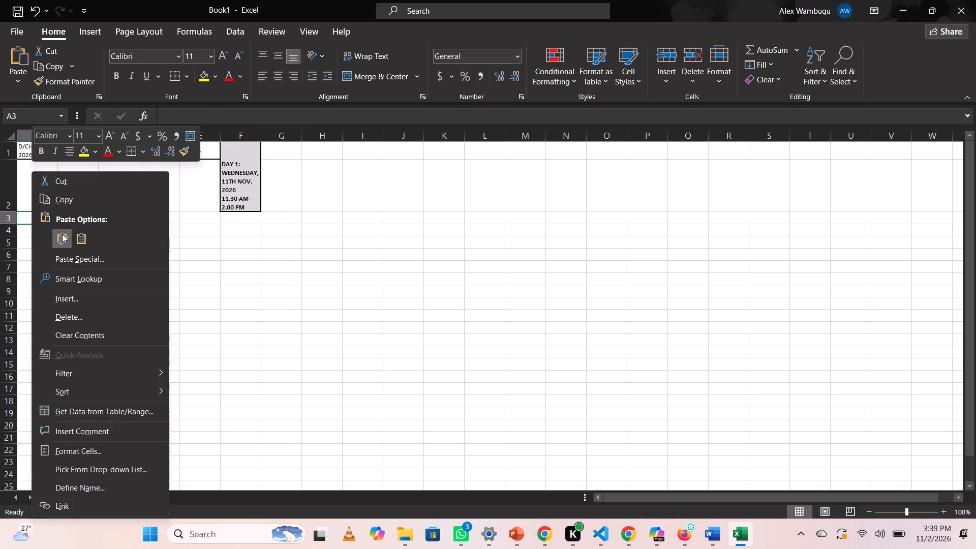
{"action": "left_click", "coordinate": [64, 234]}
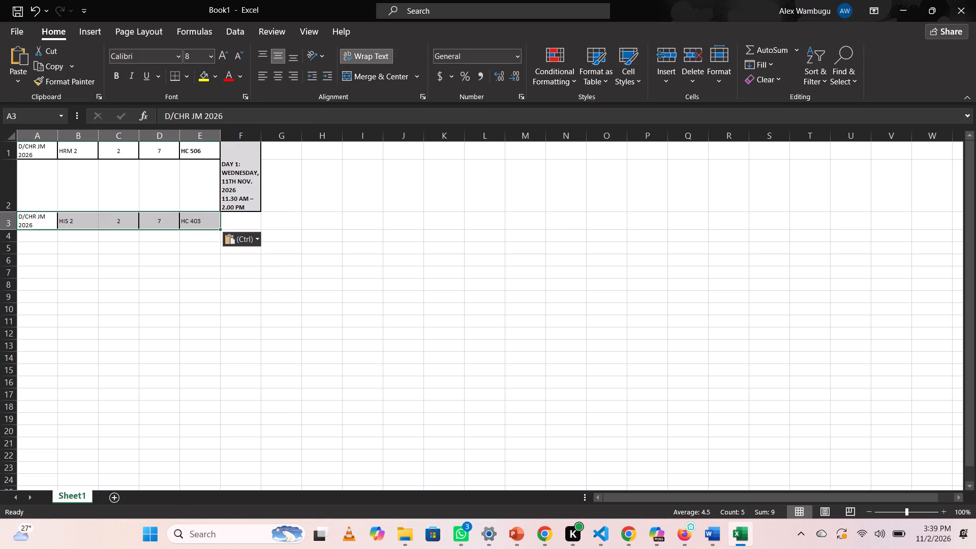
{"action": "left_click", "coordinate": [135, 272]}
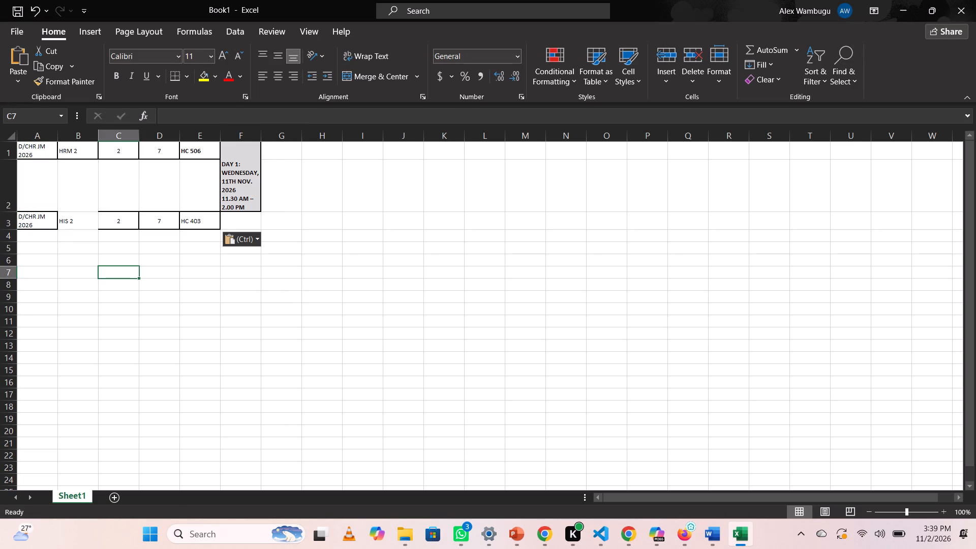
{"action": "left_click", "coordinate": [86, 227]}
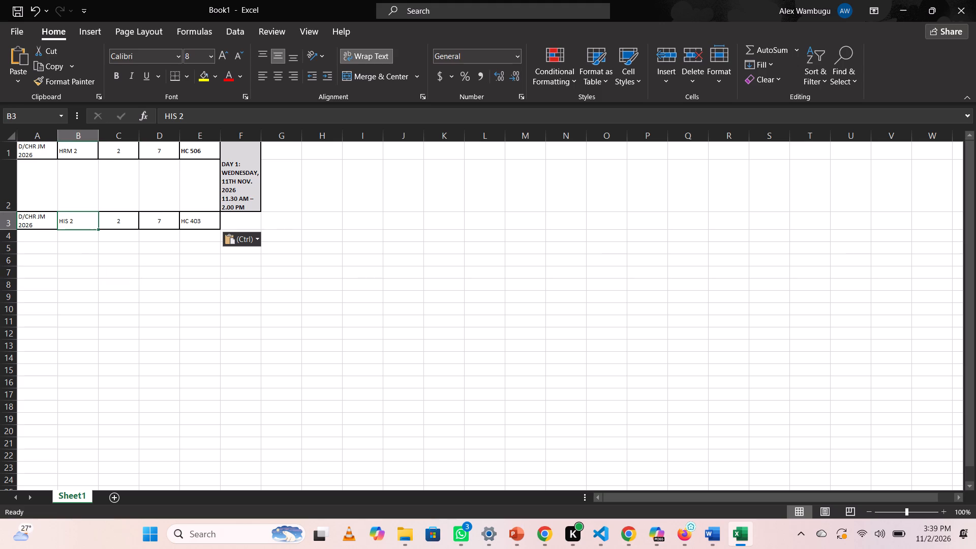
Copy the Day 2 heading "Thursday, 12th Nov. 2026, 8.00 AM – 10.30 AM" from the Word timetable and paste it at cell F3, keeping source formatting.
{"action": "left_click", "coordinate": [251, 218]}
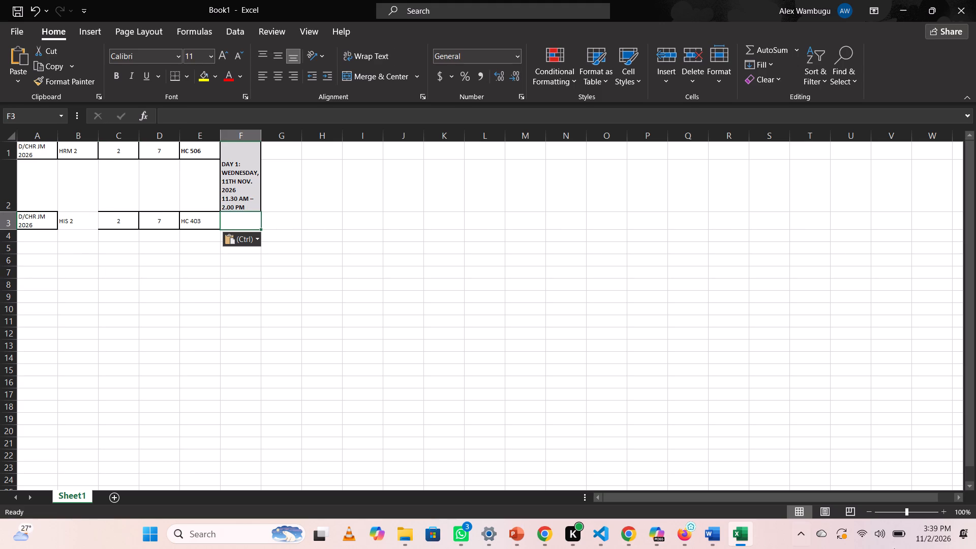
{"action": "left_click", "coordinate": [715, 533]}
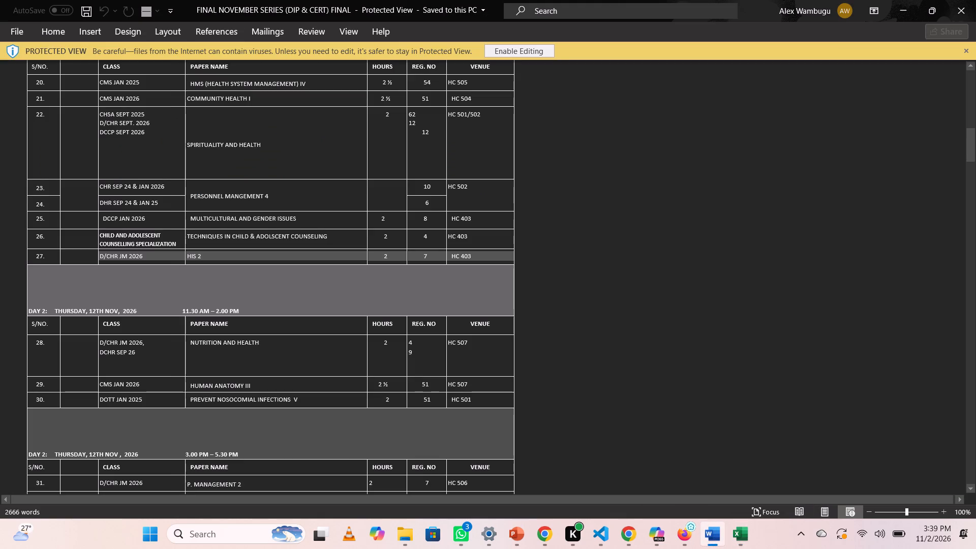
{"action": "scroll", "coordinate": [154, 285], "scroll_direction": "up", "scroll_amount": 3}
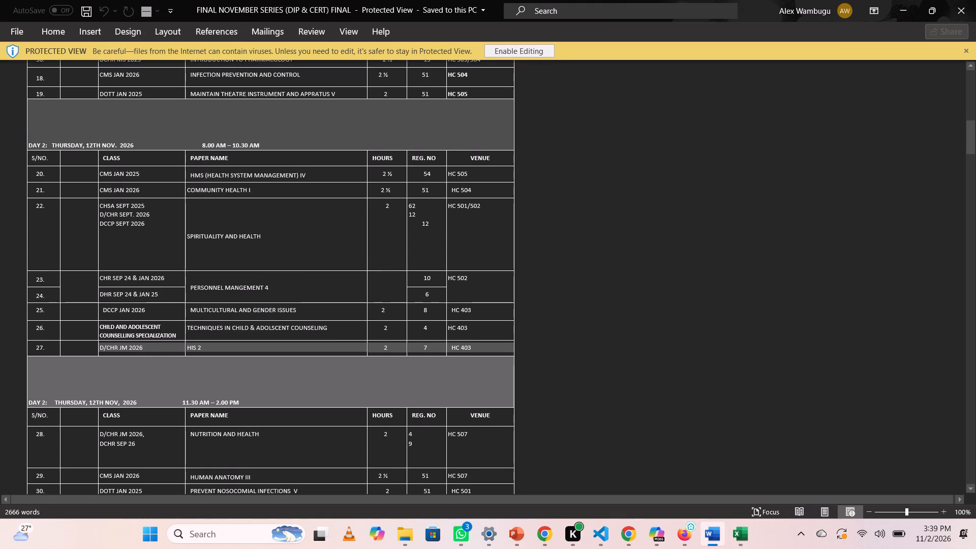
{"action": "left_click_drag", "start_coordinate": [48, 140], "coordinate": [149, 124]}
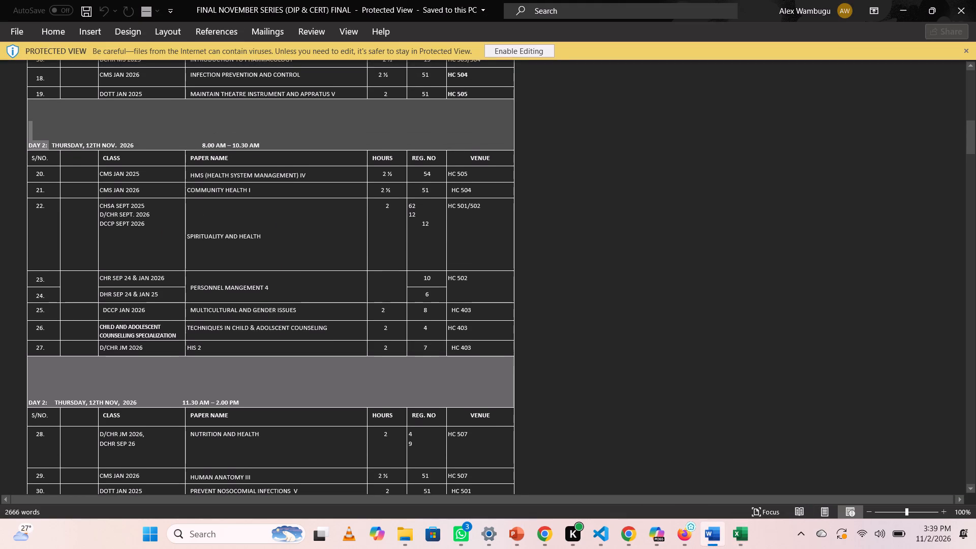
{"action": "left_click_drag", "start_coordinate": [149, 124], "coordinate": [258, 147]}
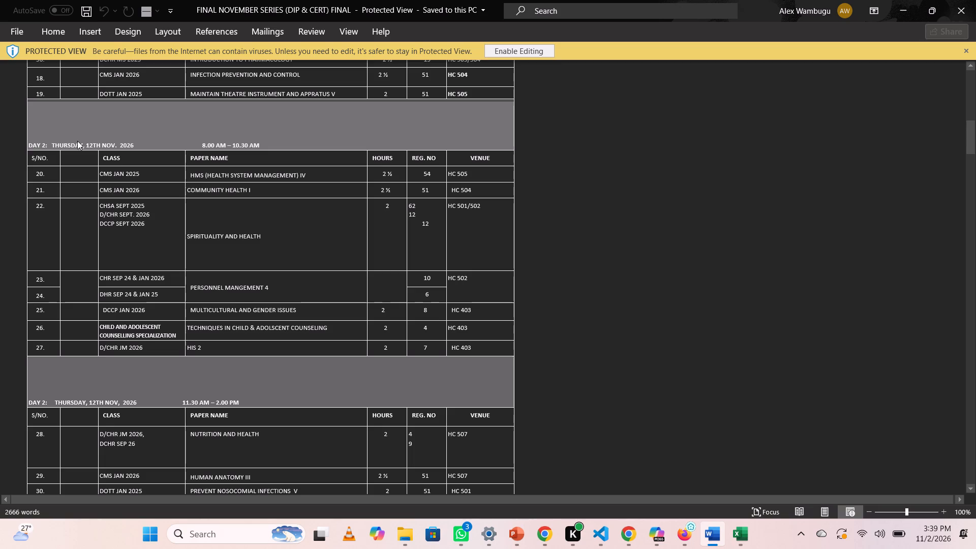
{"action": "left_click", "coordinate": [74, 125]}
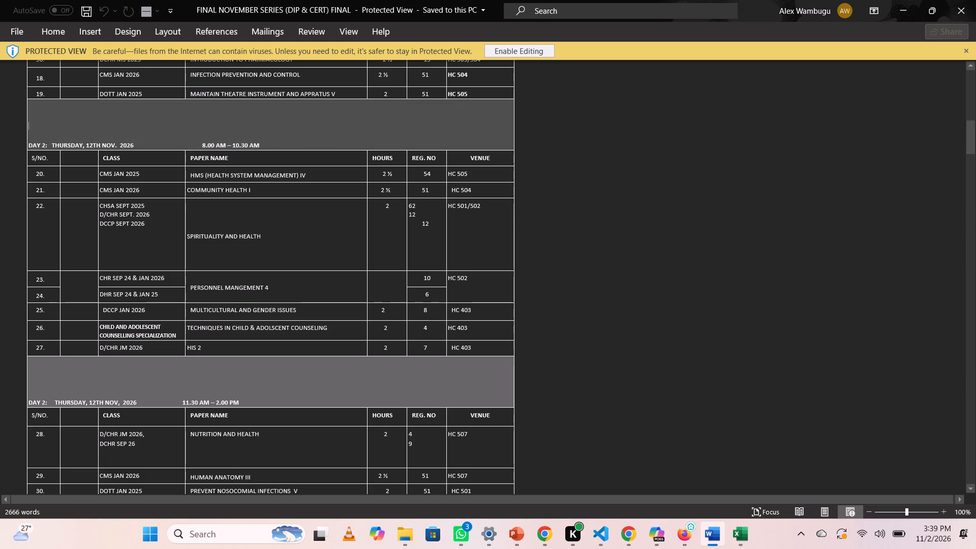
{"action": "left_click_drag", "start_coordinate": [51, 143], "coordinate": [251, 158]}
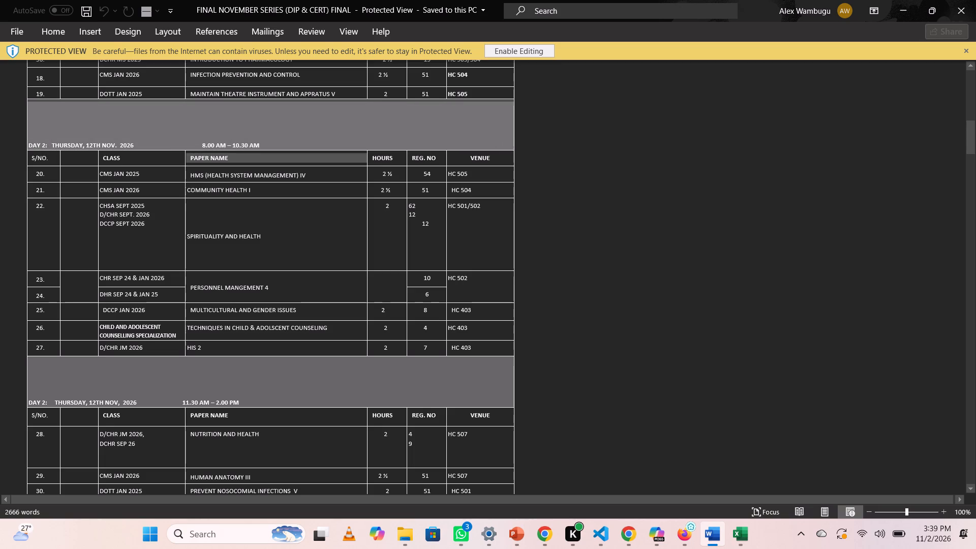
{"action": "left_click_drag", "start_coordinate": [251, 158], "coordinate": [263, 135]}
{"action": "right_click", "coordinate": [260, 135]}
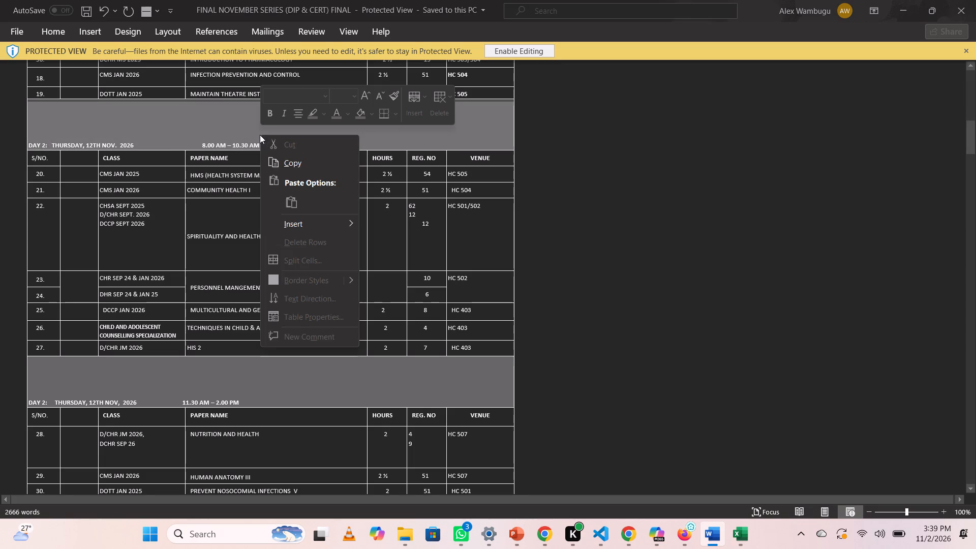
{"action": "left_click", "coordinate": [263, 157]}
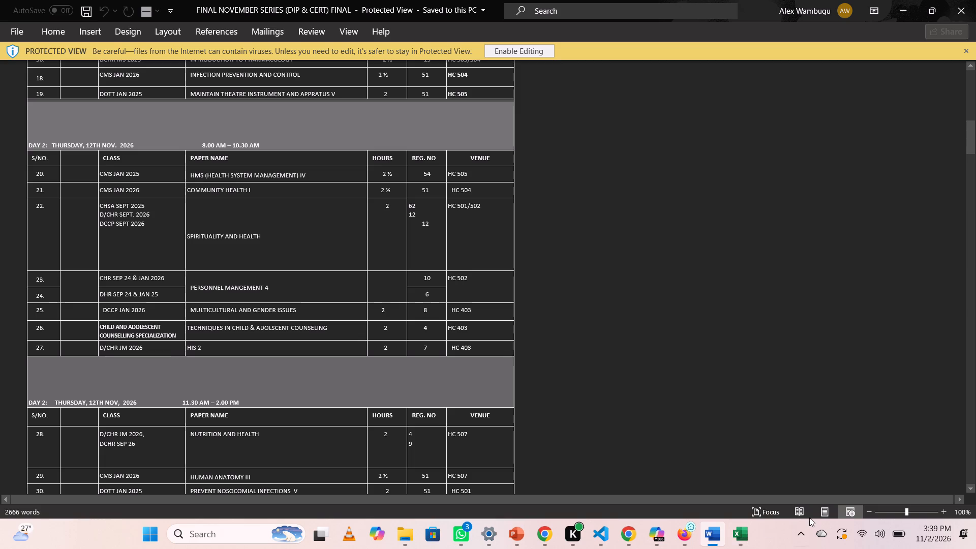
{"action": "left_click", "coordinate": [738, 530]}
{"action": "left_click", "coordinate": [738, 535]}
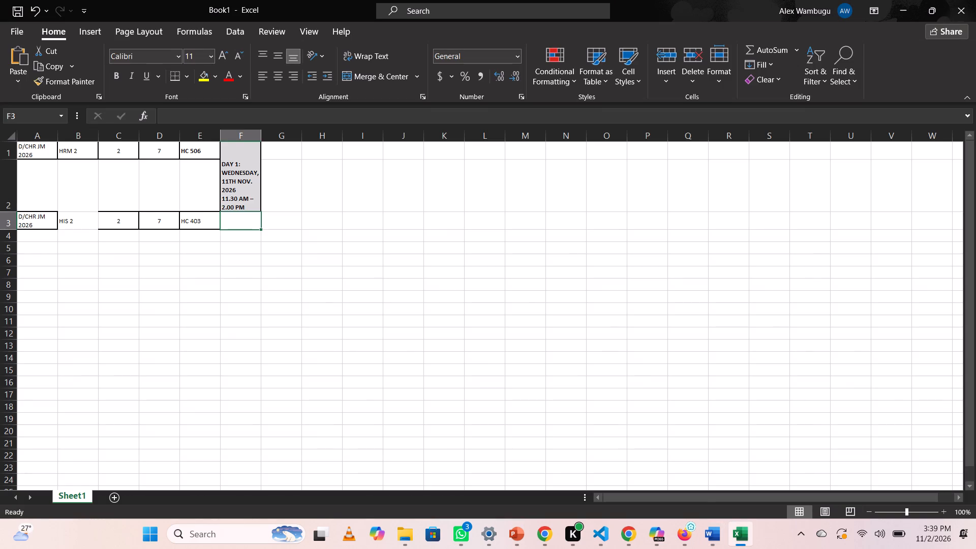
{"action": "right_click", "coordinate": [234, 220]}
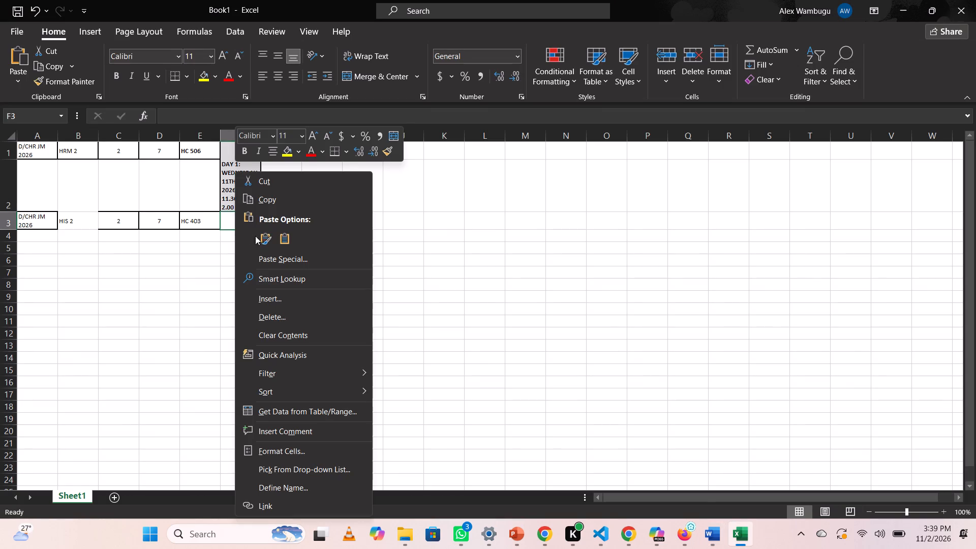
{"action": "left_click", "coordinate": [260, 236]}
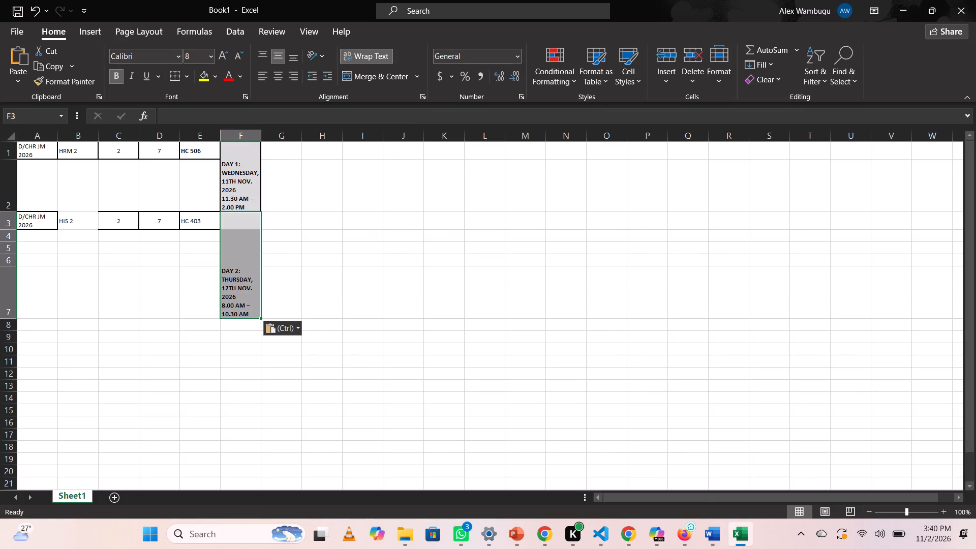
{"action": "left_click", "coordinate": [92, 273]}
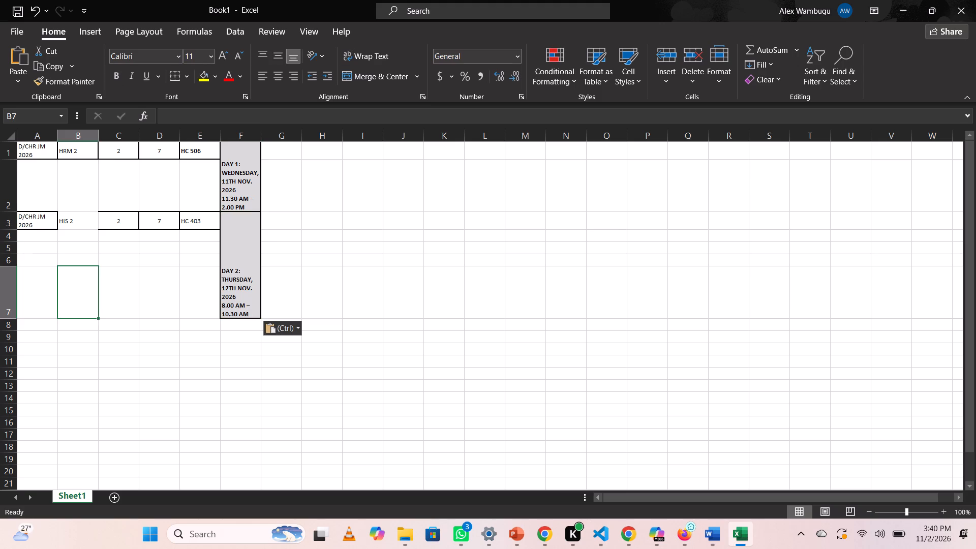
{"action": "left_click", "coordinate": [371, 269]}
Return to the Word timetable and examine the remaining Day 2 sessions for further D/CHR JM 2026 entries.
{"action": "left_click", "coordinate": [49, 325]}
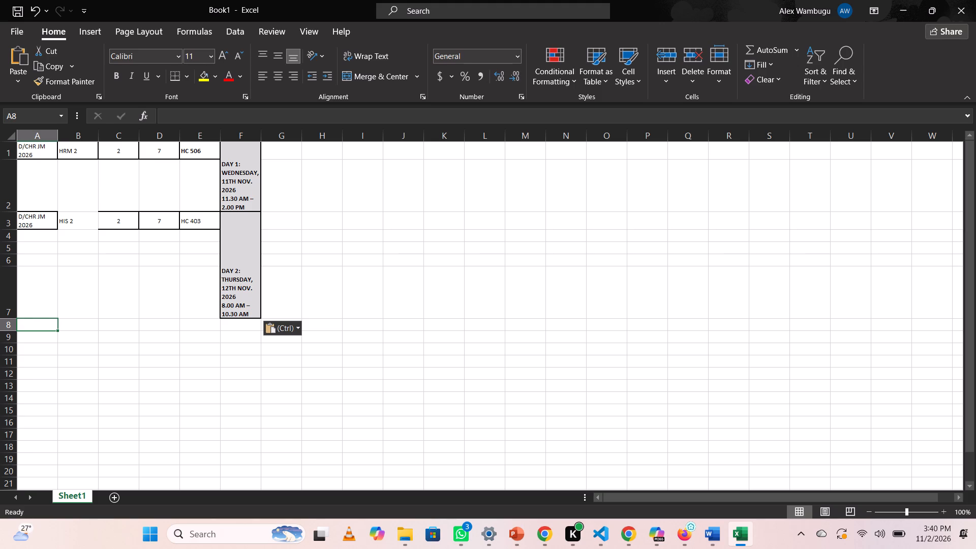
{"action": "left_click", "coordinate": [705, 533]}
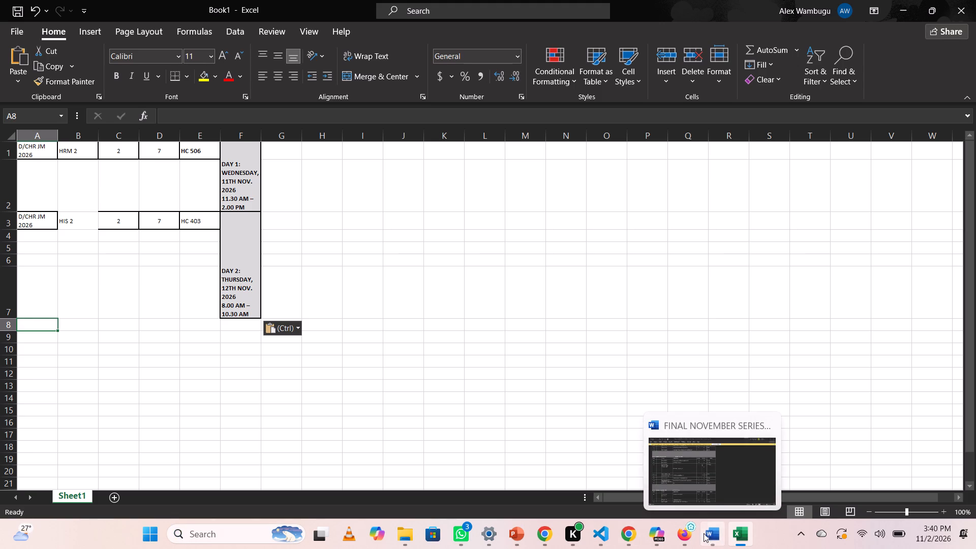
{"action": "left_click", "coordinate": [727, 511]}
{"action": "left_click", "coordinate": [708, 541]}
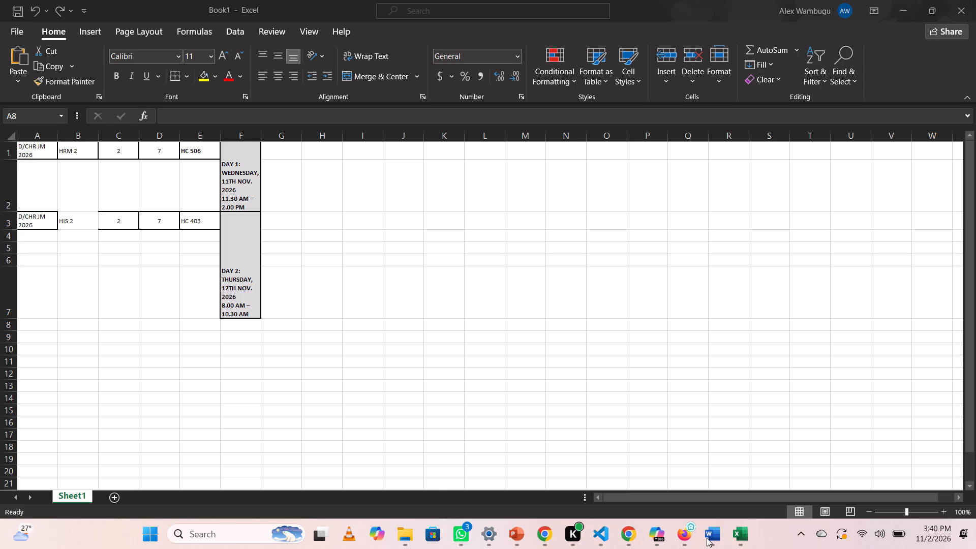
{"action": "left_click", "coordinate": [709, 536]}
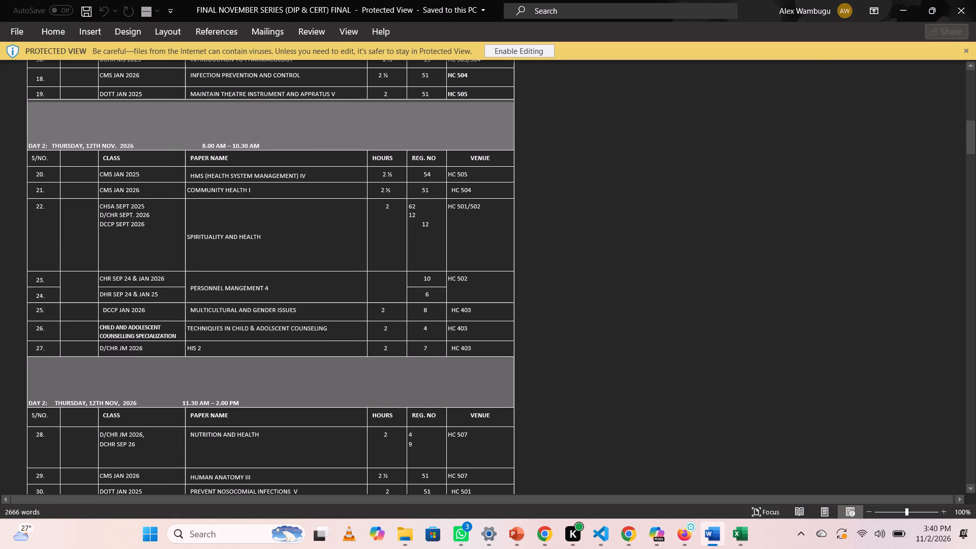
{"action": "scroll", "coordinate": [239, 312], "scroll_direction": "down", "scroll_amount": 5}
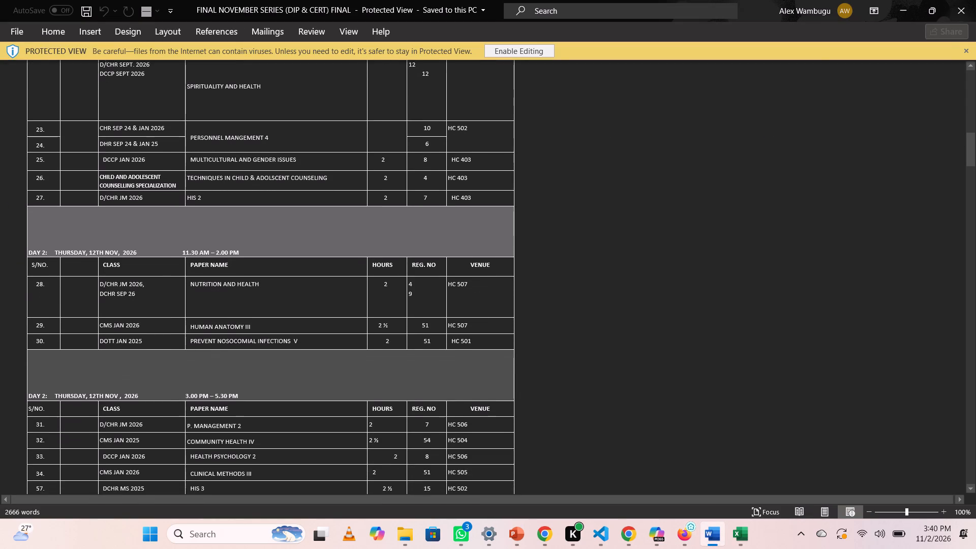
{"action": "scroll", "coordinate": [239, 312], "scroll_direction": "down", "scroll_amount": 1}
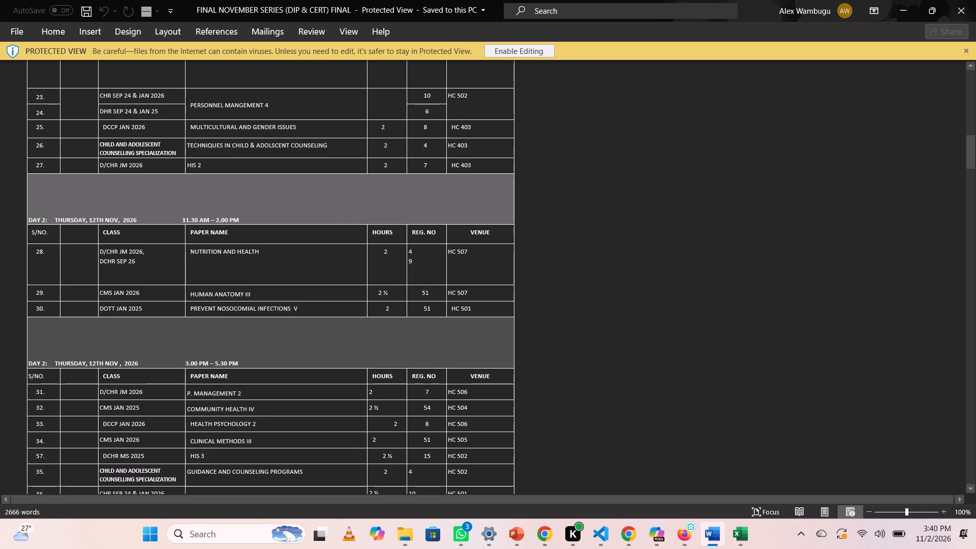
{"action": "scroll", "coordinate": [230, 289], "scroll_direction": "down", "scroll_amount": 2}
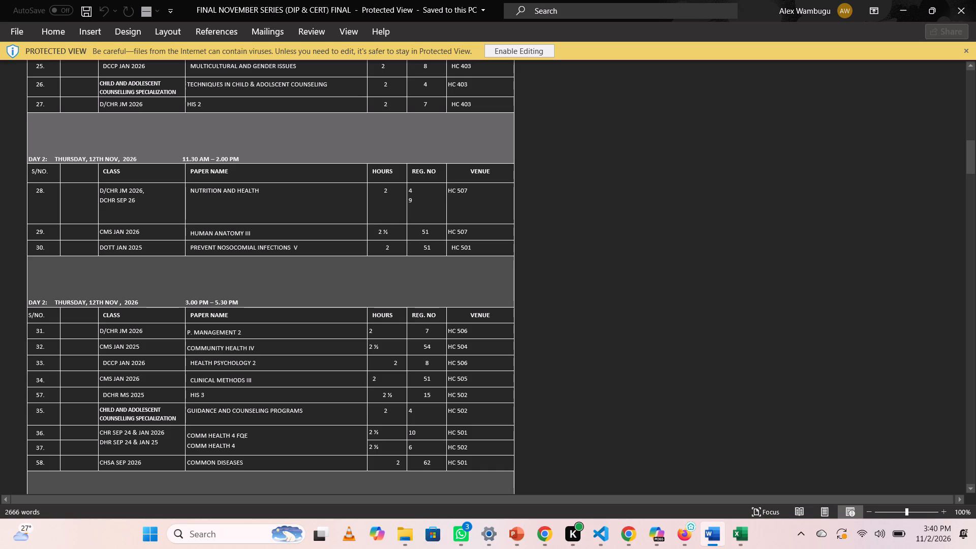
{"action": "scroll", "coordinate": [136, 345], "scroll_direction": "down", "scroll_amount": 5}
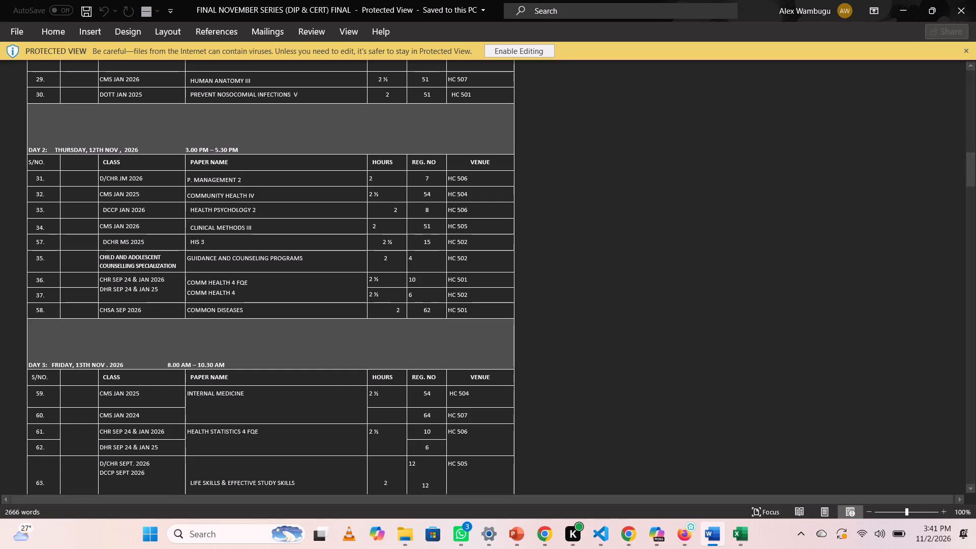
Copy the D/CHR JM 2026 P. MANAGEMENT 2 entry, from class to venue, and paste it at cell A8 of the Excel workbook, keeping source formatting.
{"action": "left_click_drag", "start_coordinate": [100, 176], "coordinate": [160, 186]}
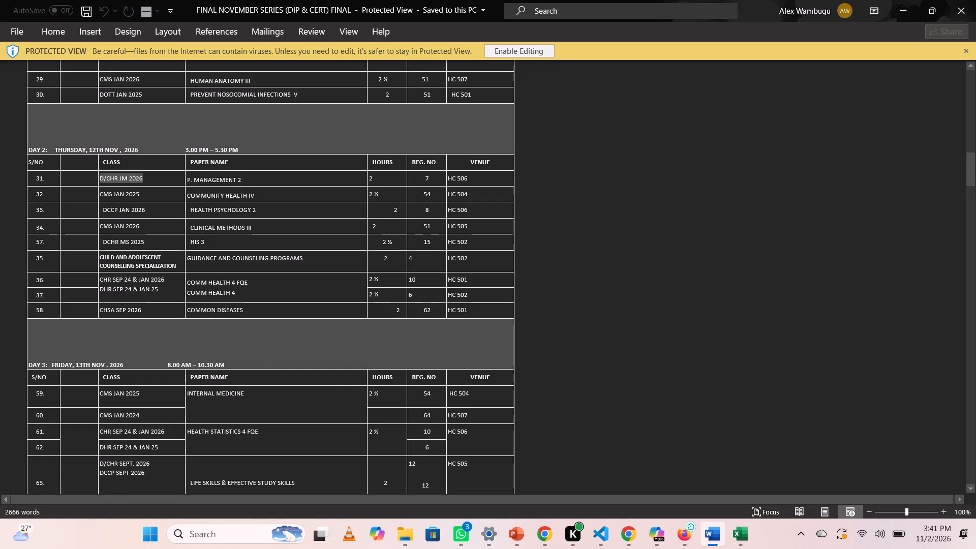
{"action": "left_click_drag", "start_coordinate": [160, 186], "coordinate": [274, 180]}
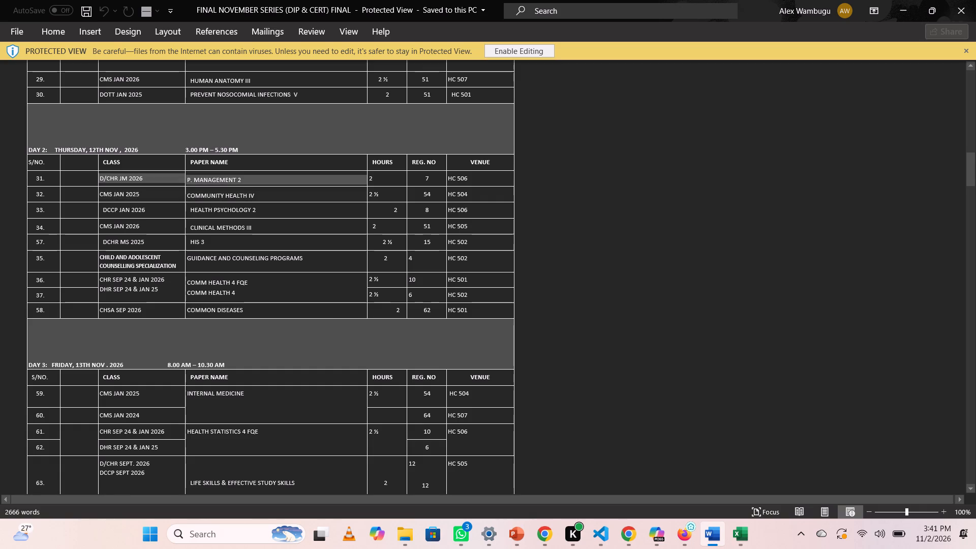
{"action": "left_click_drag", "start_coordinate": [274, 180], "coordinate": [473, 176]}
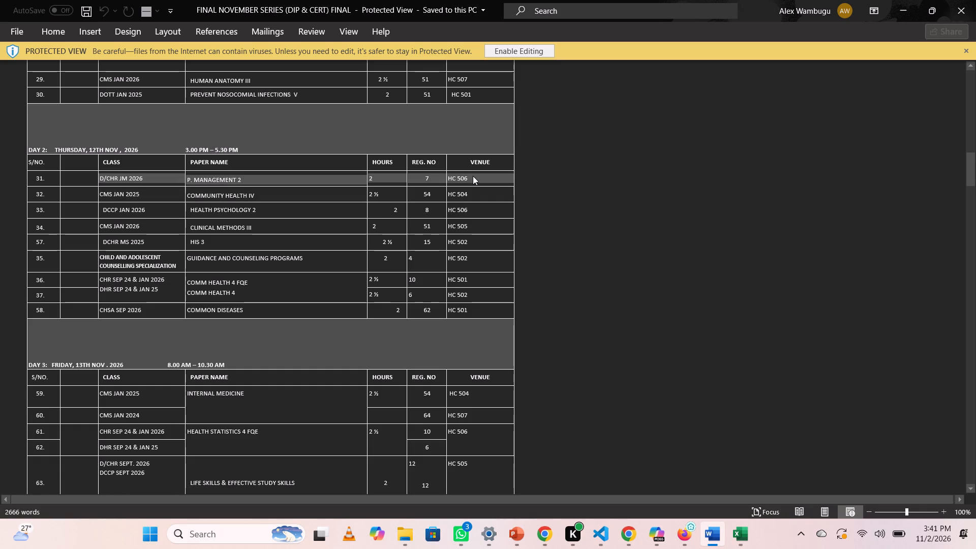
{"action": "right_click", "coordinate": [471, 176]}
{"action": "left_click", "coordinate": [478, 203]}
{"action": "left_click", "coordinate": [744, 536]}
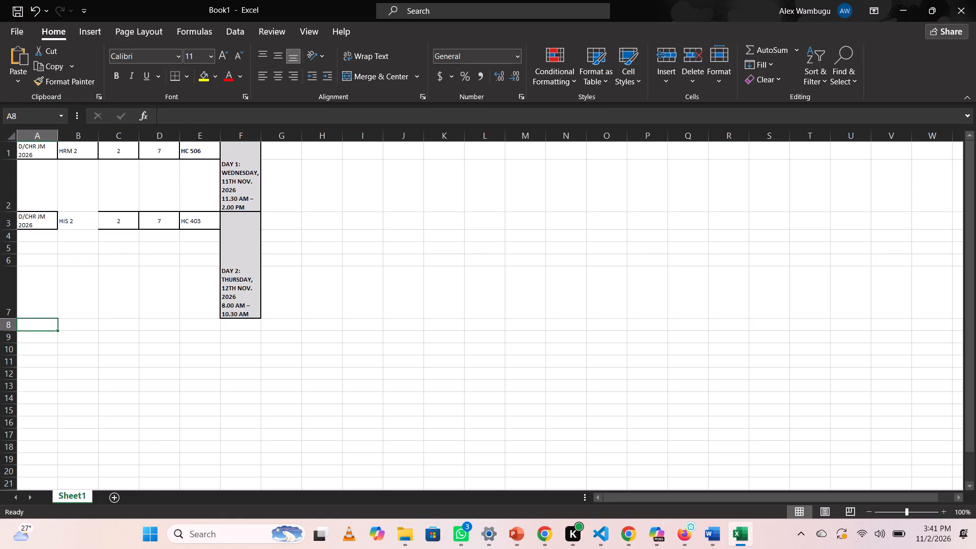
{"action": "right_click", "coordinate": [25, 327]}
{"action": "left_click", "coordinate": [57, 233]}
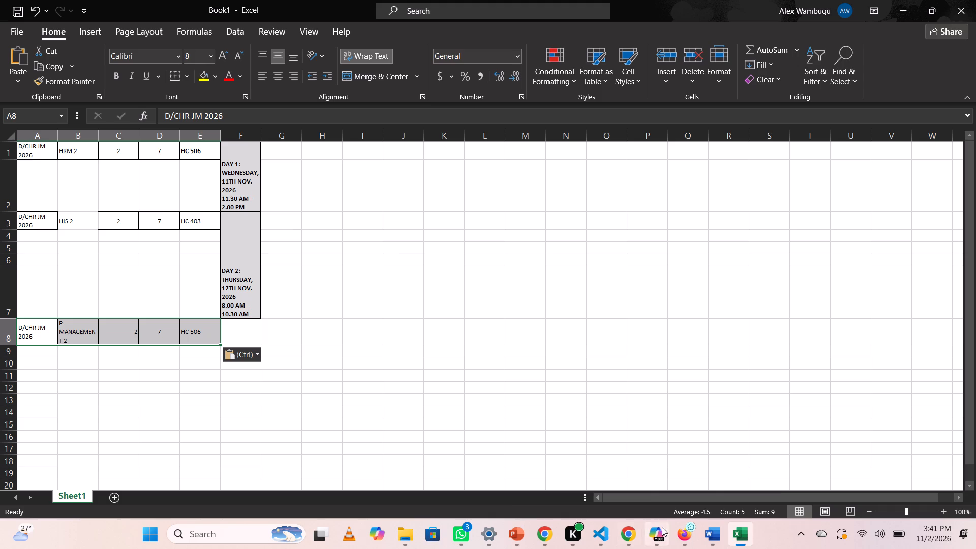
Return to the Word timetable and recheck the Day 1, Day 2 and Day 3 morning sessions for D/CHR JM 2026 entries.
{"action": "left_click", "coordinate": [717, 534]}
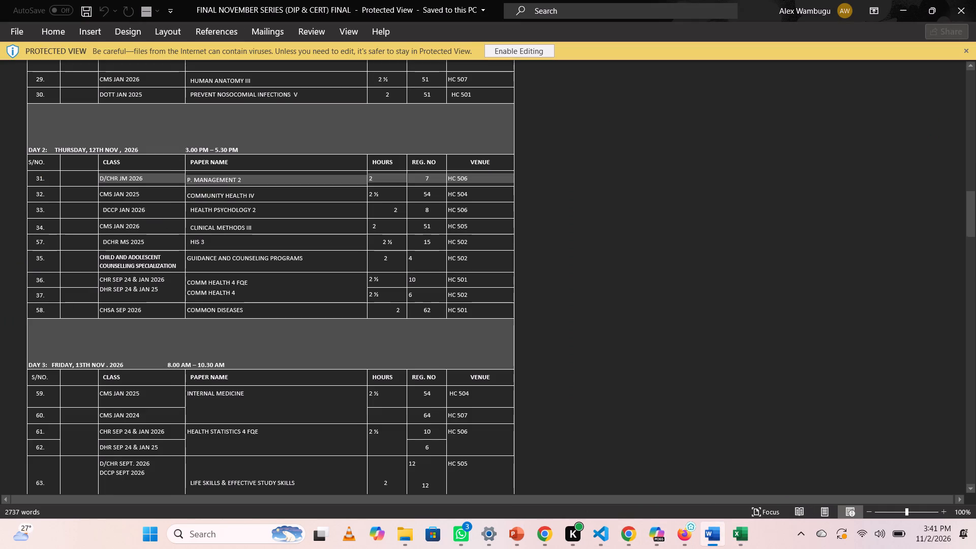
{"action": "scroll", "coordinate": [222, 247], "scroll_direction": "up", "scroll_amount": 6}
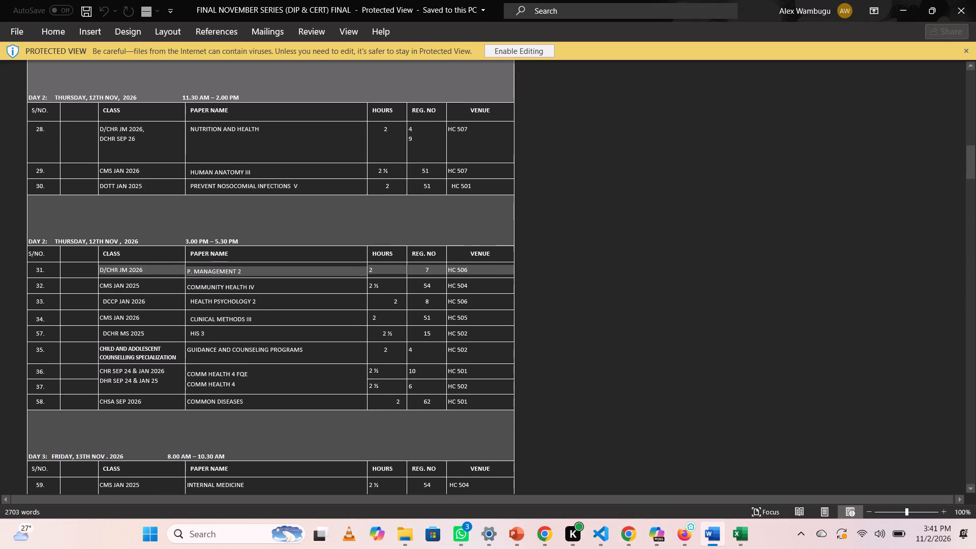
{"action": "scroll", "coordinate": [222, 247], "scroll_direction": "up", "scroll_amount": 2}
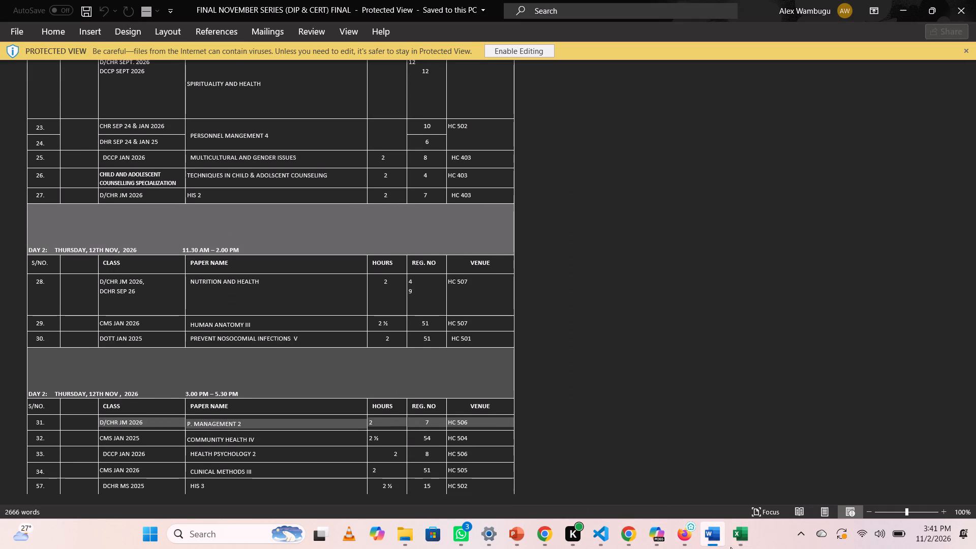
{"action": "scroll", "coordinate": [131, 284], "scroll_direction": "up", "scroll_amount": 2}
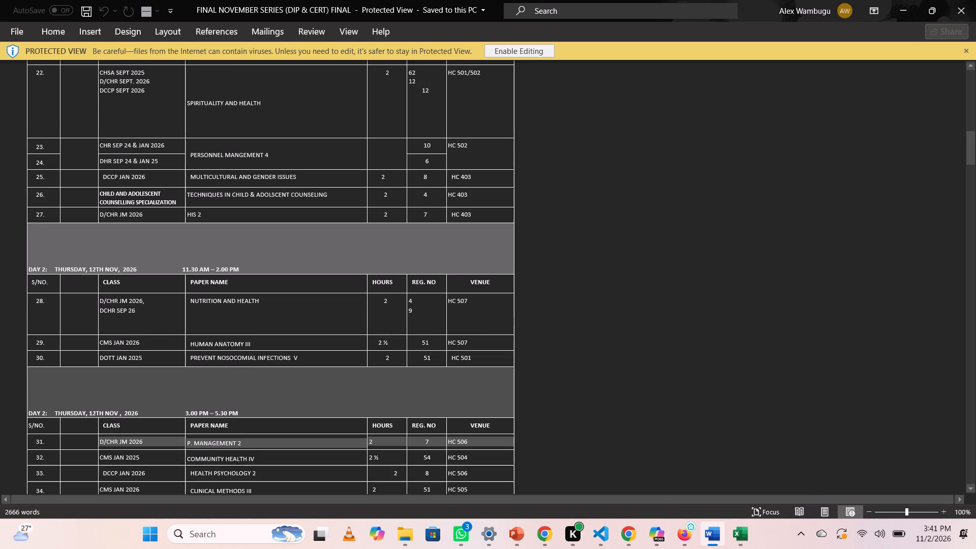
{"action": "scroll", "coordinate": [131, 284], "scroll_direction": "up", "scroll_amount": 9}
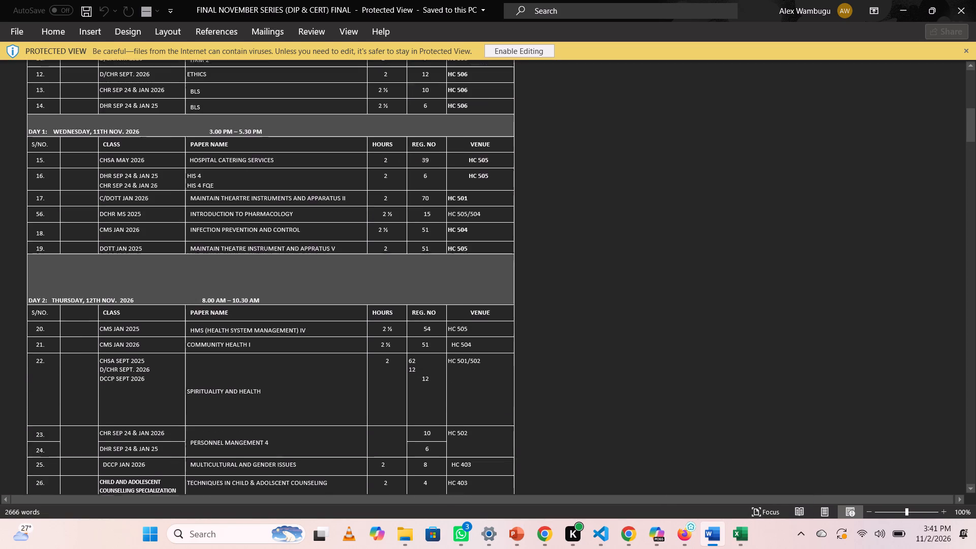
{"action": "scroll", "coordinate": [129, 289], "scroll_direction": "up", "scroll_amount": 3}
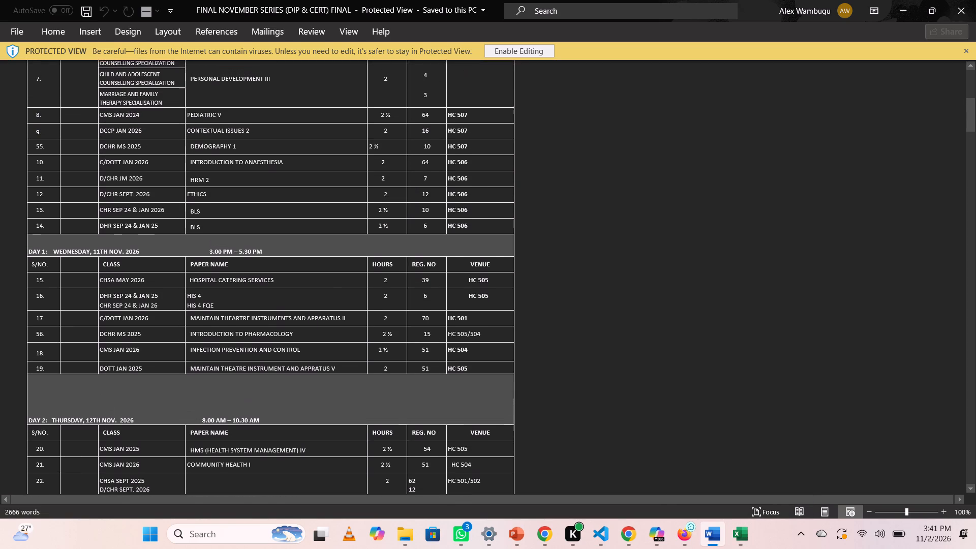
{"action": "scroll", "coordinate": [158, 311], "scroll_direction": "up", "scroll_amount": 3}
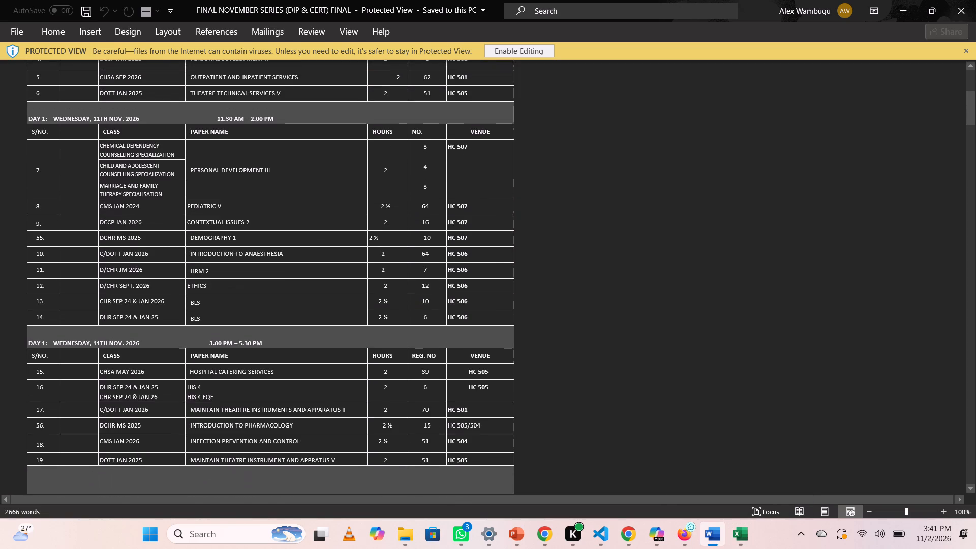
{"action": "scroll", "coordinate": [186, 258], "scroll_direction": "up", "scroll_amount": 8}
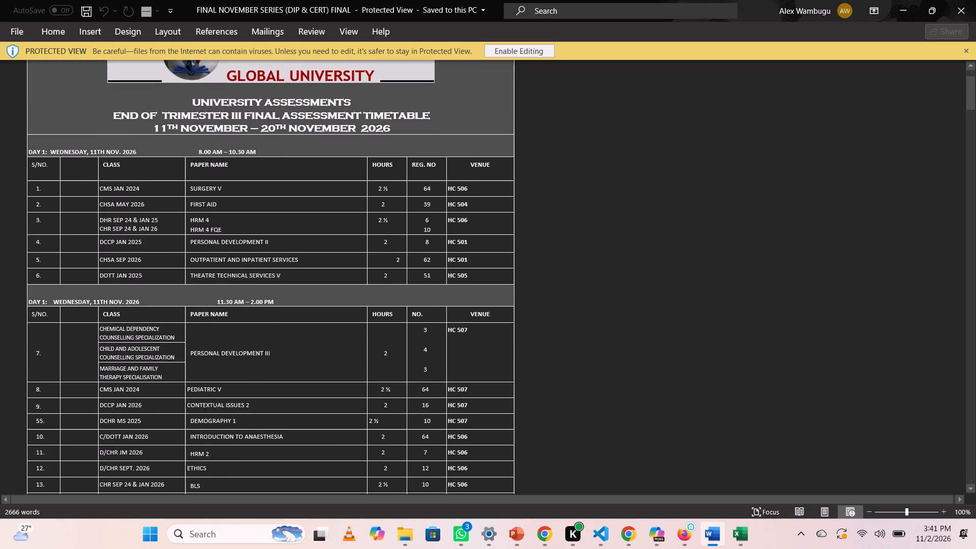
{"action": "scroll", "coordinate": [192, 256], "scroll_direction": "up", "scroll_amount": 3}
{"action": "scroll", "coordinate": [192, 256], "scroll_direction": "down", "scroll_amount": 18}
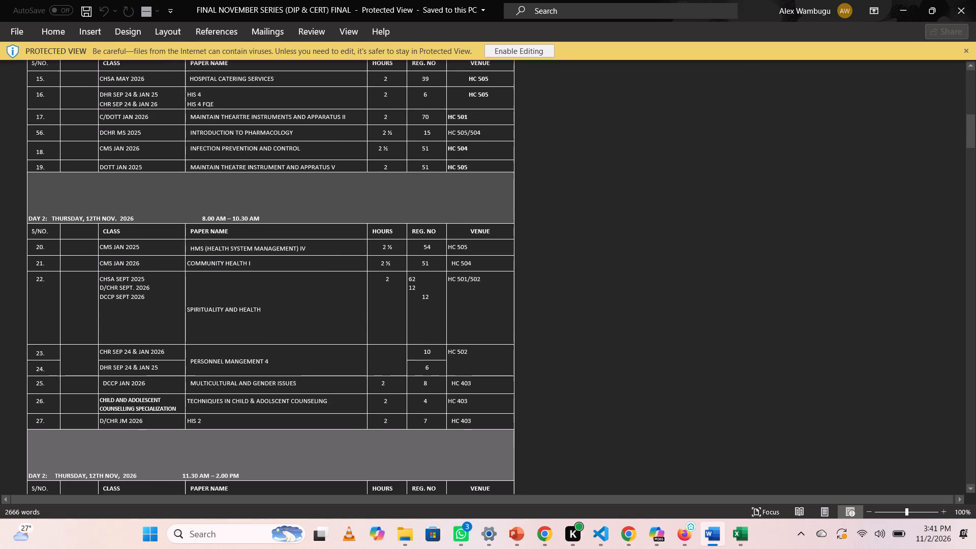
{"action": "scroll", "coordinate": [192, 256], "scroll_direction": "down", "scroll_amount": 8}
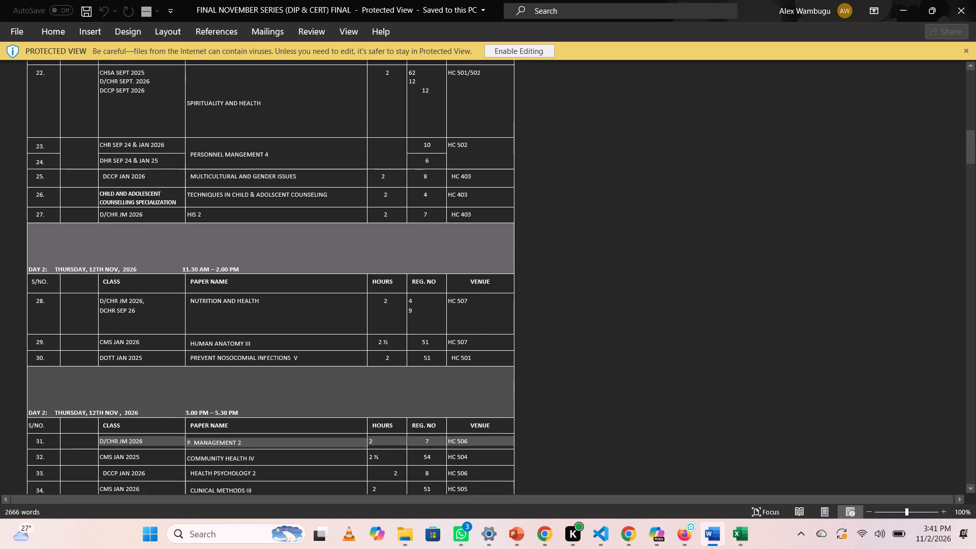
{"action": "scroll", "coordinate": [192, 256], "scroll_direction": "down", "scroll_amount": 1}
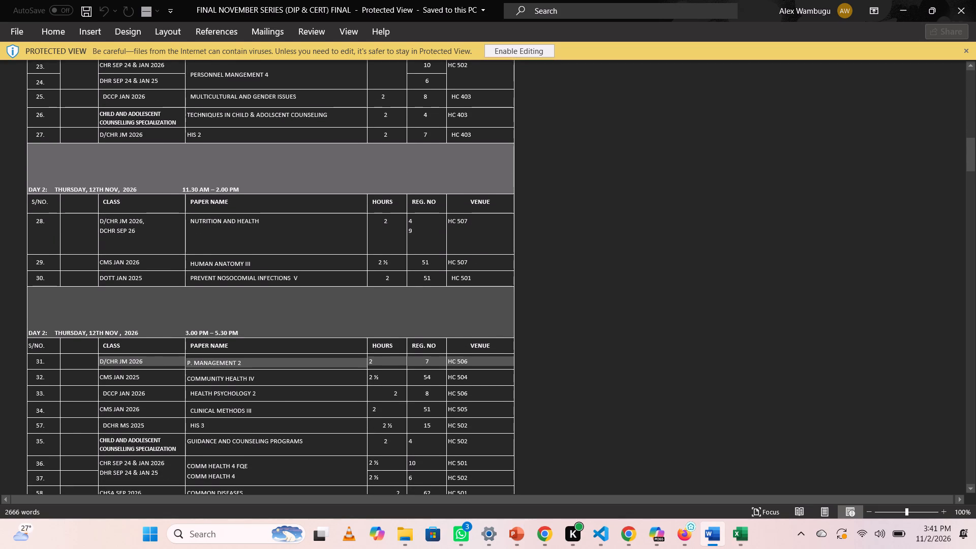
{"action": "scroll", "coordinate": [213, 282], "scroll_direction": "down", "scroll_amount": 2}
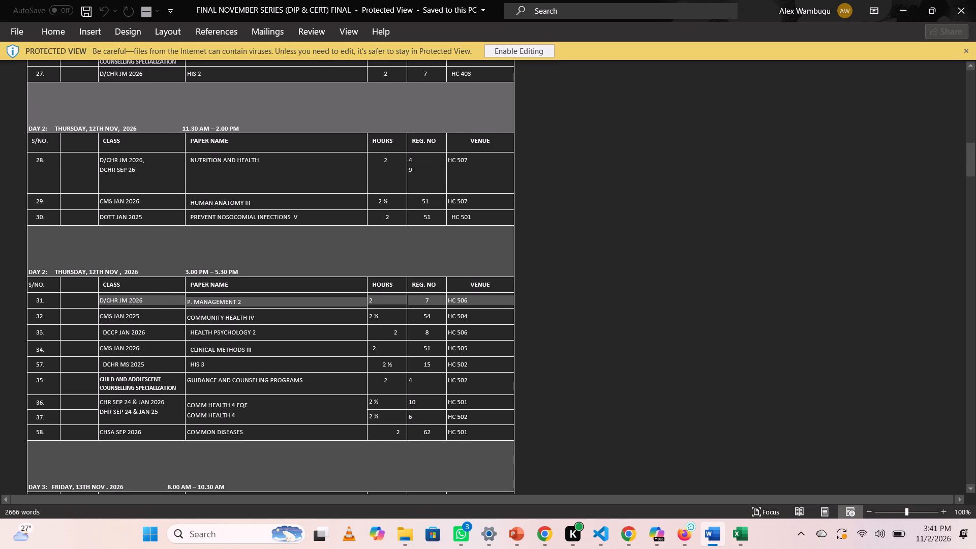
{"action": "scroll", "coordinate": [211, 283], "scroll_direction": "down", "scroll_amount": 3}
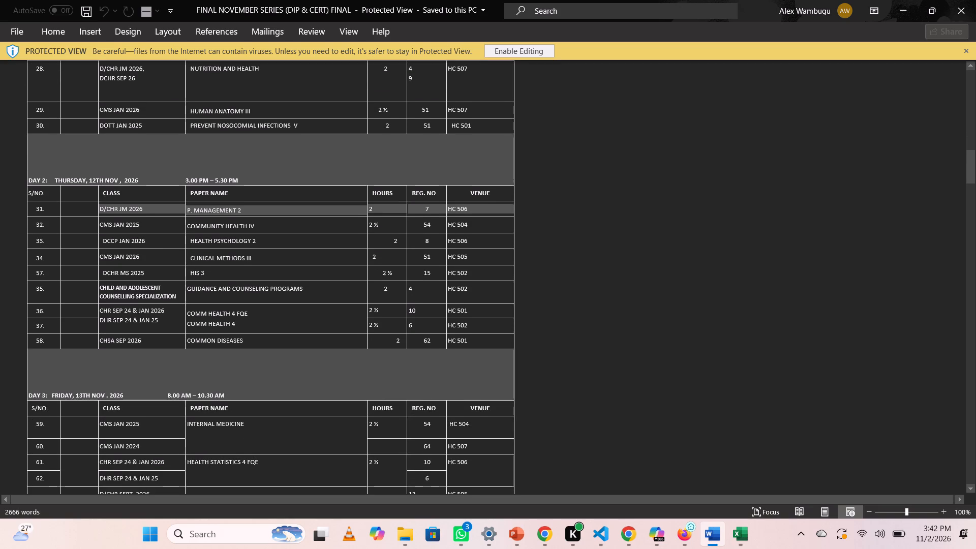
{"action": "scroll", "coordinate": [128, 298], "scroll_direction": "down", "scroll_amount": 6}
{"action": "scroll", "coordinate": [144, 311], "scroll_direction": "up", "scroll_amount": 5}
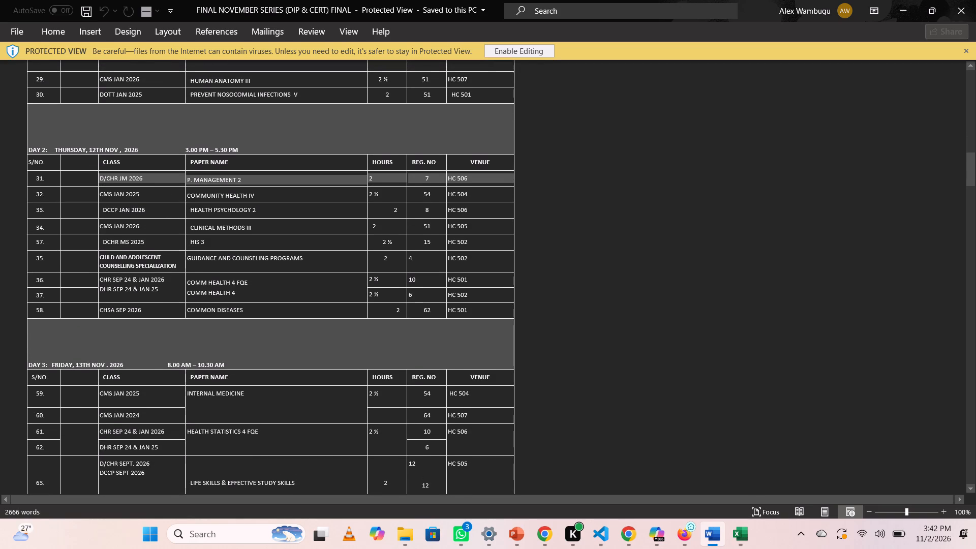
{"action": "scroll", "coordinate": [161, 195], "scroll_direction": "up", "scroll_amount": 13}
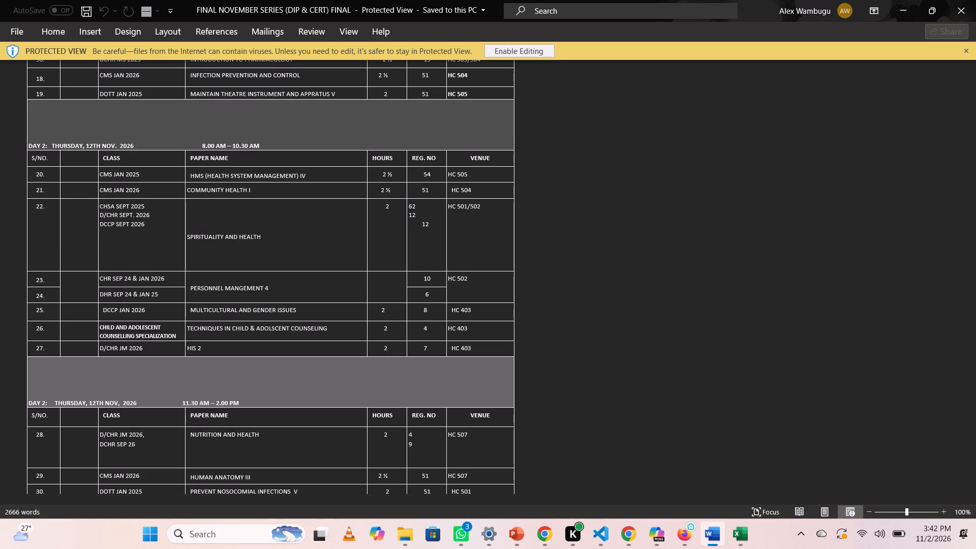
{"action": "scroll", "coordinate": [152, 184], "scroll_direction": "down", "scroll_amount": 5}
{"action": "scroll", "coordinate": [171, 225], "scroll_direction": "down", "scroll_amount": 6}
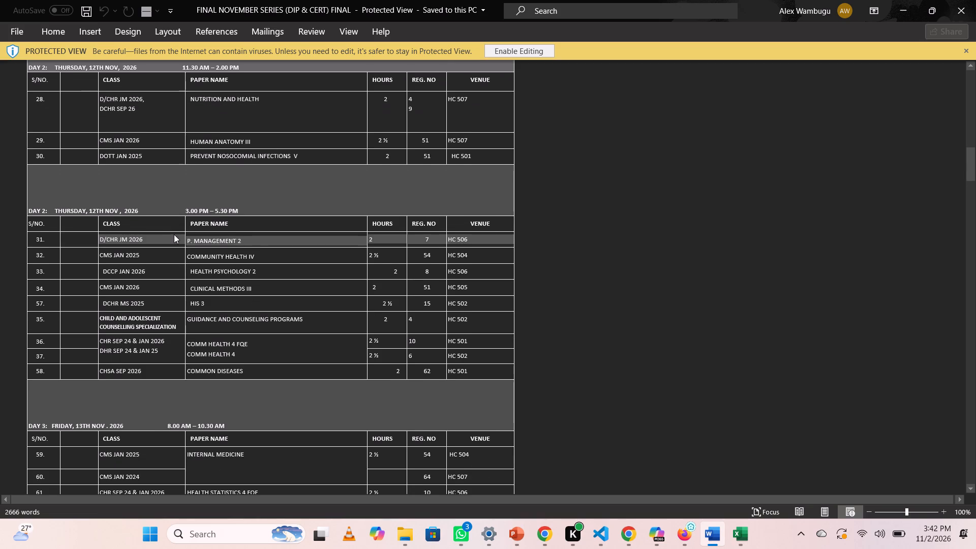
{"action": "scroll", "coordinate": [160, 236], "scroll_direction": "down", "scroll_amount": 7}
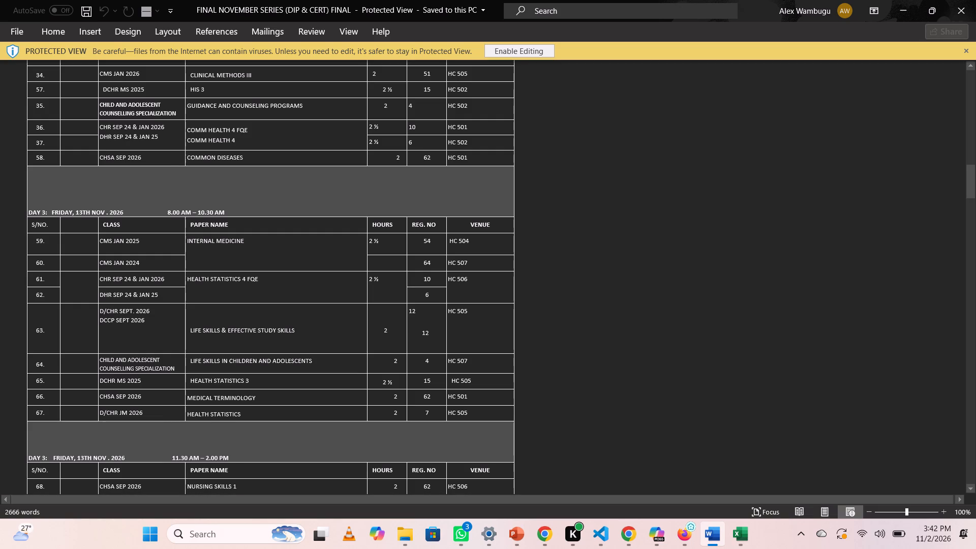
Copy the Day 2 heading "Thursday, 12th Nov, 2026, 3.00 PM – 5.30 PM" from the timetable and paste it at Excel cell F8, keeping source formatting.
{"action": "scroll", "coordinate": [192, 224], "scroll_direction": "up", "scroll_amount": 4}
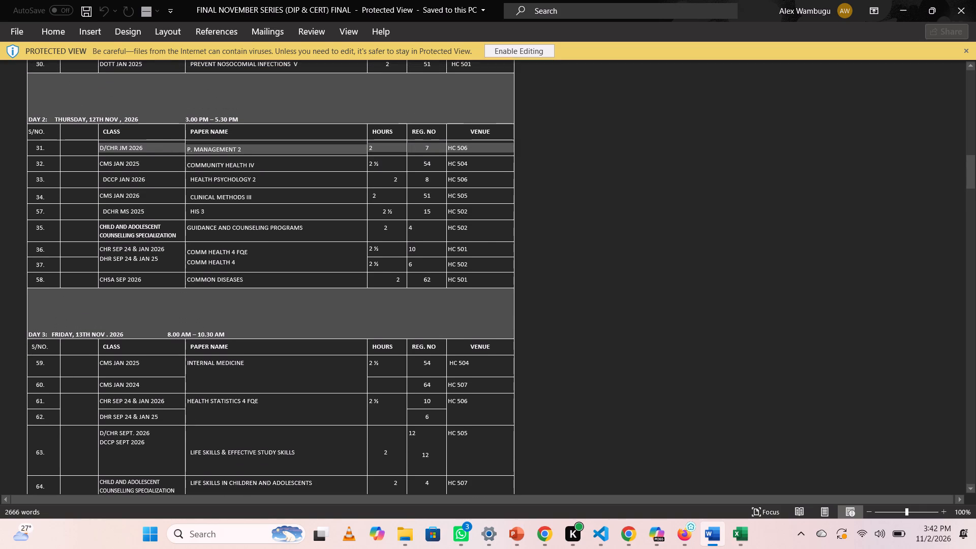
{"action": "double_click", "coordinate": [58, 118]}
{"action": "double_click", "coordinate": [58, 119]}
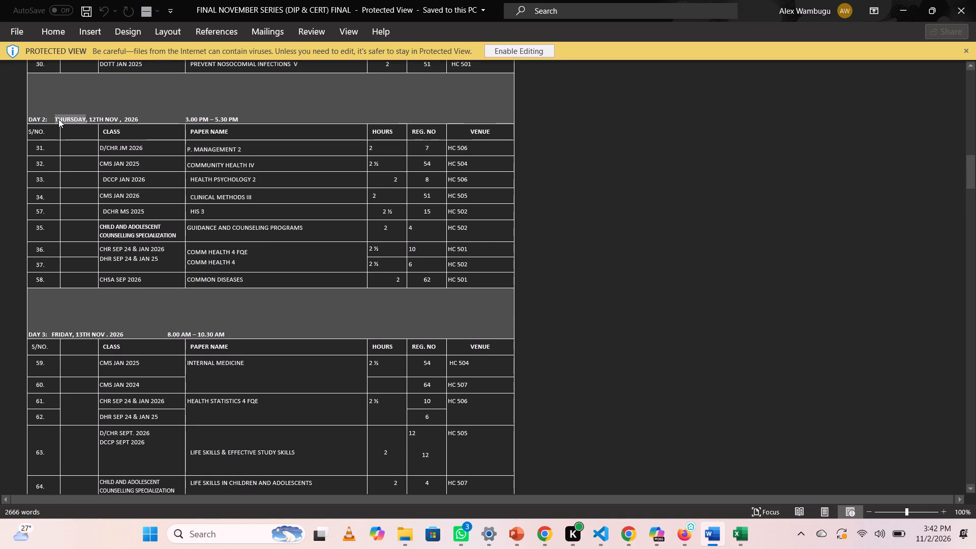
{"action": "left_click", "coordinate": [58, 119]}
{"action": "left_click", "coordinate": [60, 96]}
{"action": "left_click_drag", "start_coordinate": [30, 117], "coordinate": [256, 115]}
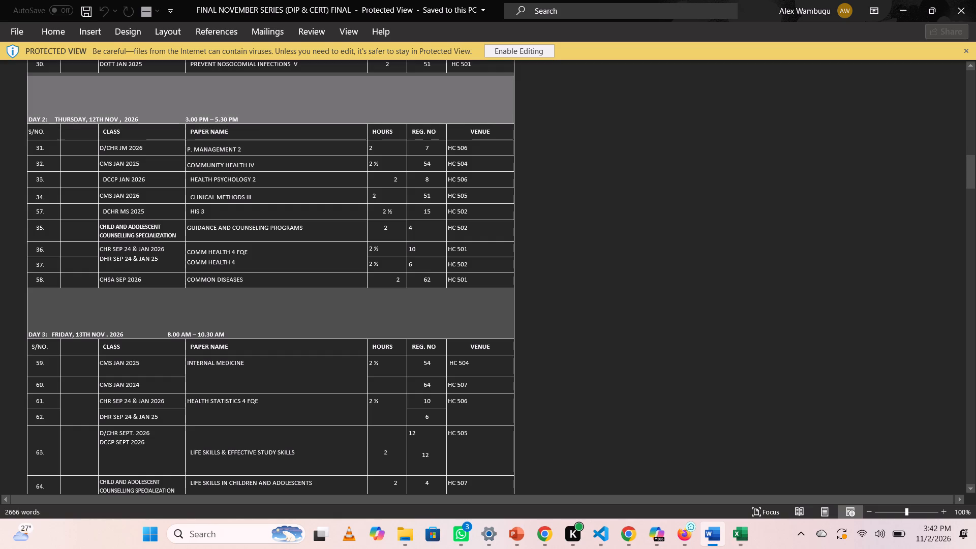
{"action": "left_click_drag", "start_coordinate": [256, 115], "coordinate": [257, 115]}
{"action": "right_click", "coordinate": [255, 113]}
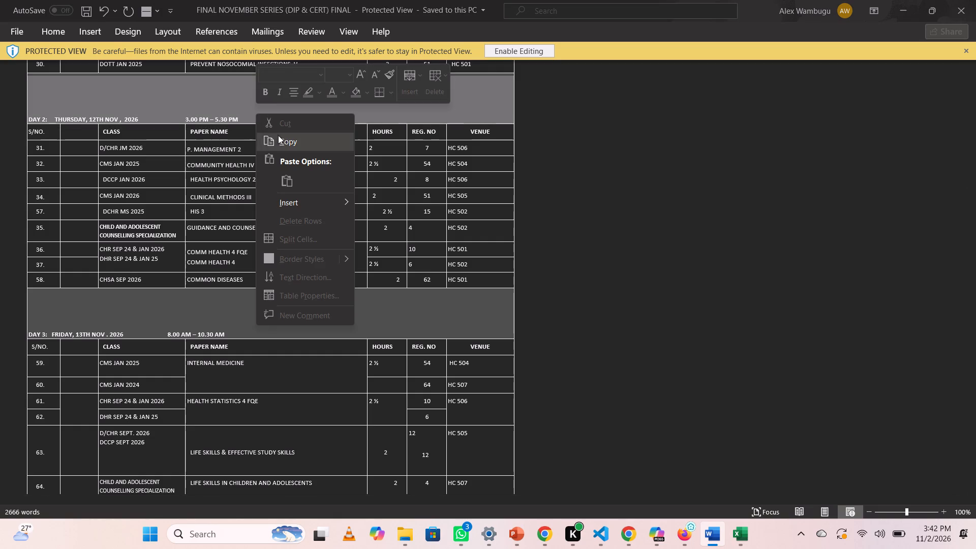
{"action": "left_click", "coordinate": [282, 141]}
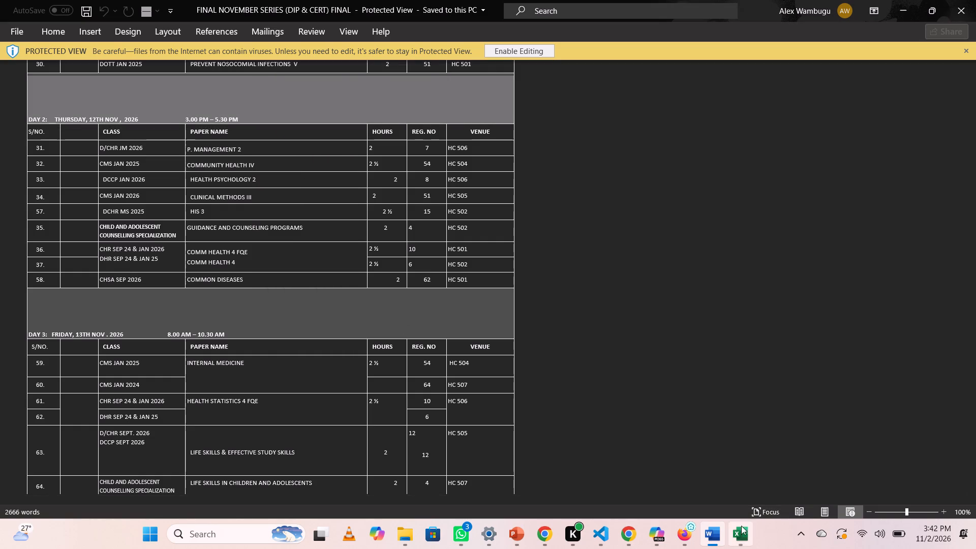
{"action": "left_click", "coordinate": [738, 531]}
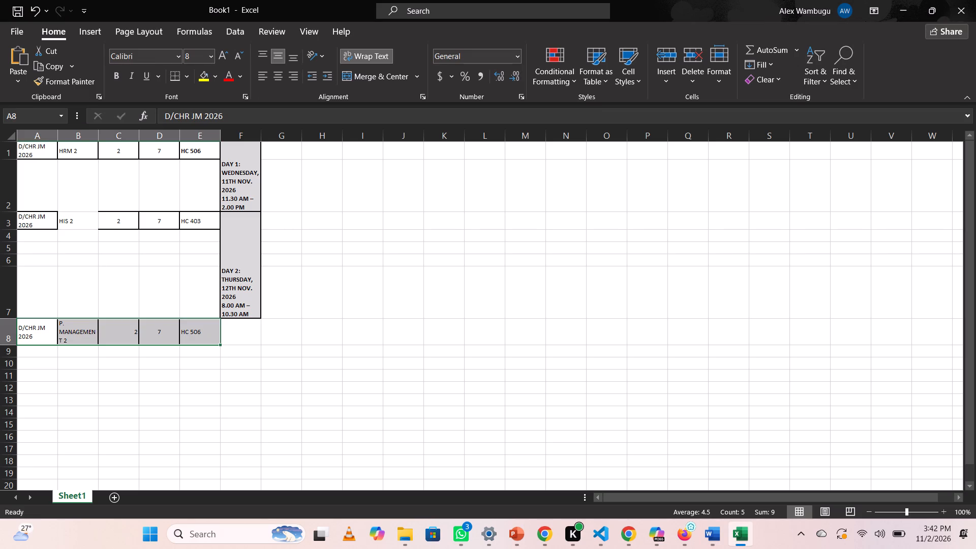
{"action": "left_click", "coordinate": [250, 334]}
{"action": "right_click", "coordinate": [250, 333]}
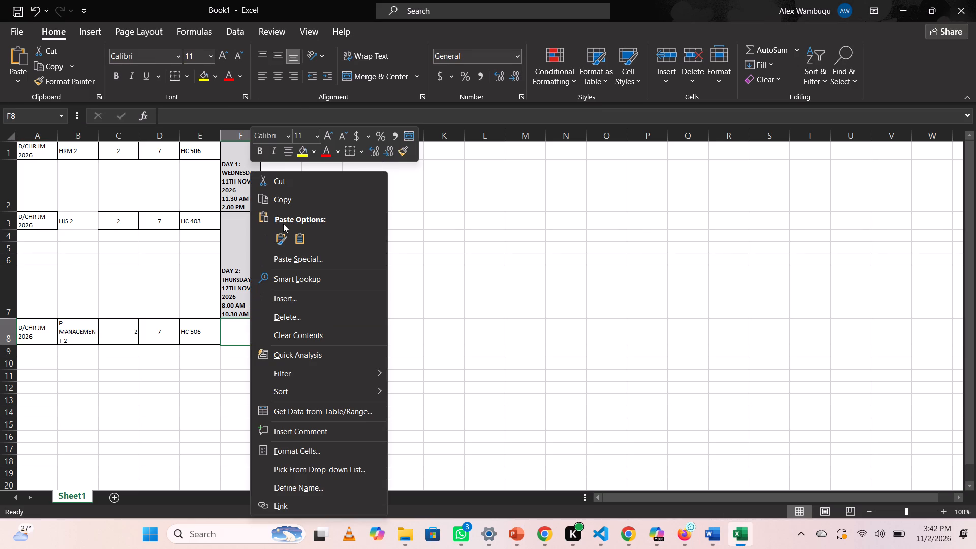
{"action": "left_click", "coordinate": [288, 232]}
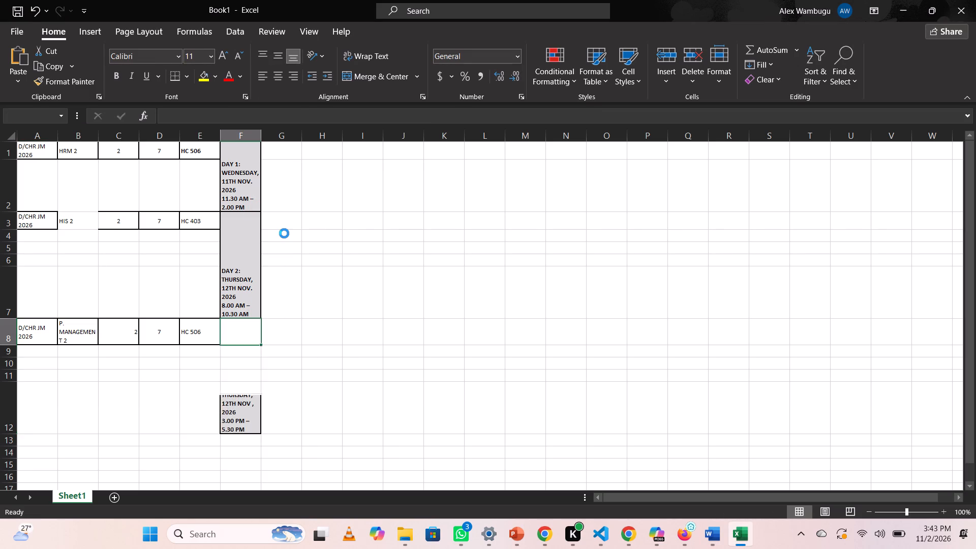
{"action": "scroll", "coordinate": [174, 171], "scroll_direction": "down", "scroll_amount": 5}
{"action": "scroll", "coordinate": [177, 175], "scroll_direction": "up", "scroll_amount": 7}
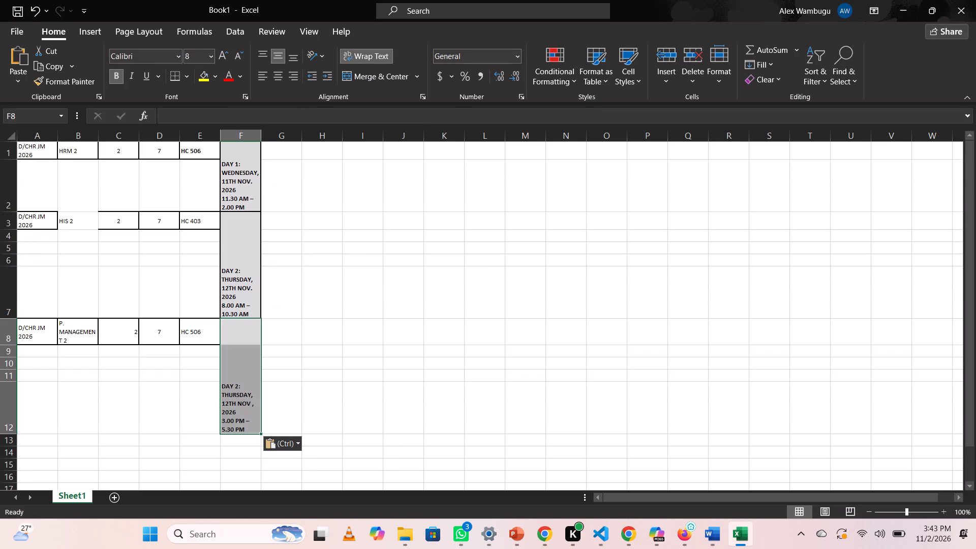
{"action": "left_click", "coordinate": [355, 370]}
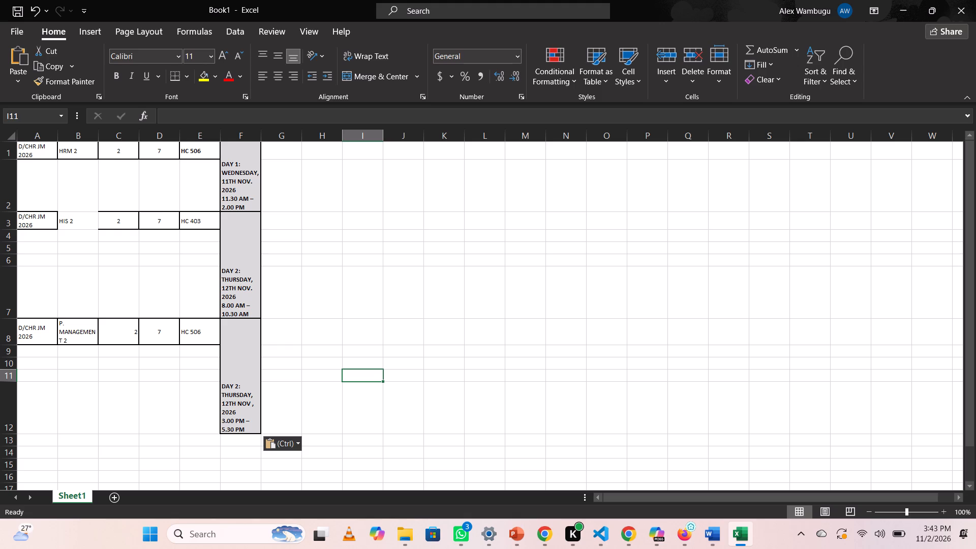
Return to the Word timetable and examine the Day 2 afternoon and Day 3 sessions for the next D/CHR JM 2026 entry.
{"action": "left_click", "coordinate": [709, 526]}
{"action": "scroll", "coordinate": [111, 287], "scroll_direction": "down", "scroll_amount": 1}
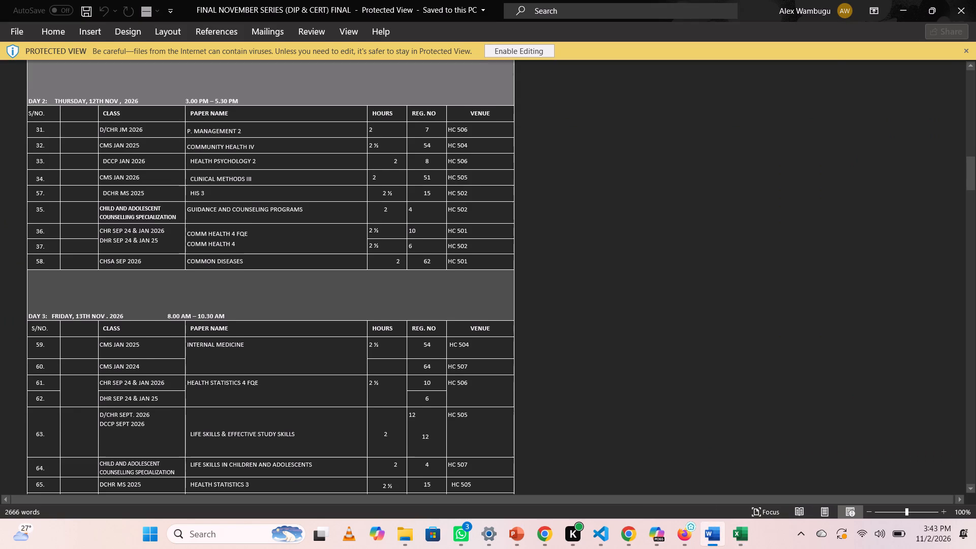
{"action": "scroll", "coordinate": [112, 279], "scroll_direction": "down", "scroll_amount": 2}
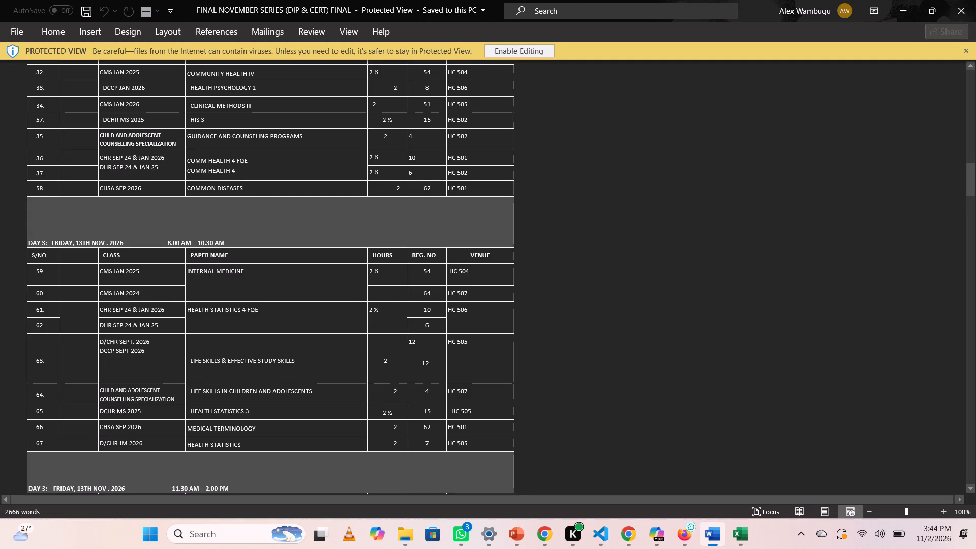
{"action": "scroll", "coordinate": [229, 328], "scroll_direction": "down", "scroll_amount": 1}
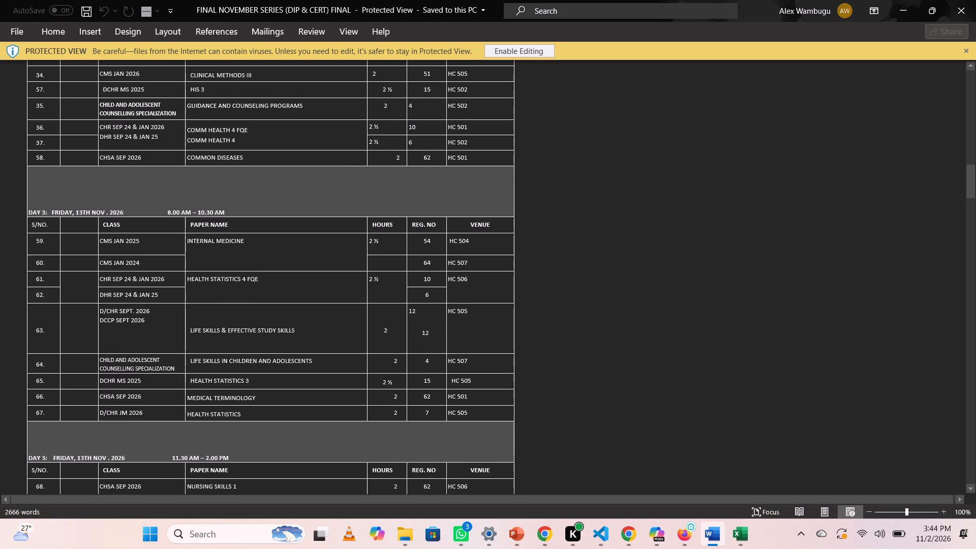
{"action": "scroll", "coordinate": [194, 314], "scroll_direction": "down", "scroll_amount": 3}
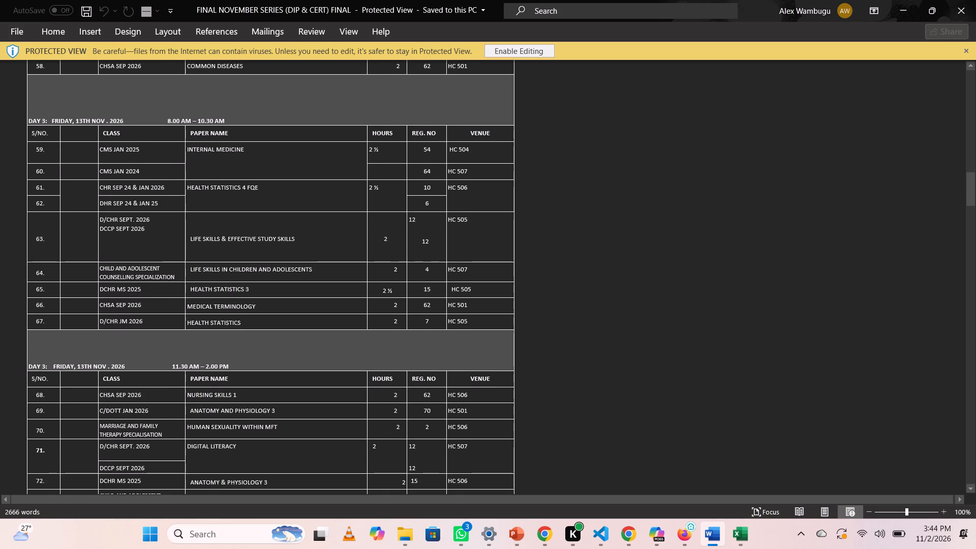
{"action": "scroll", "coordinate": [226, 230], "scroll_direction": "up", "scroll_amount": 2}
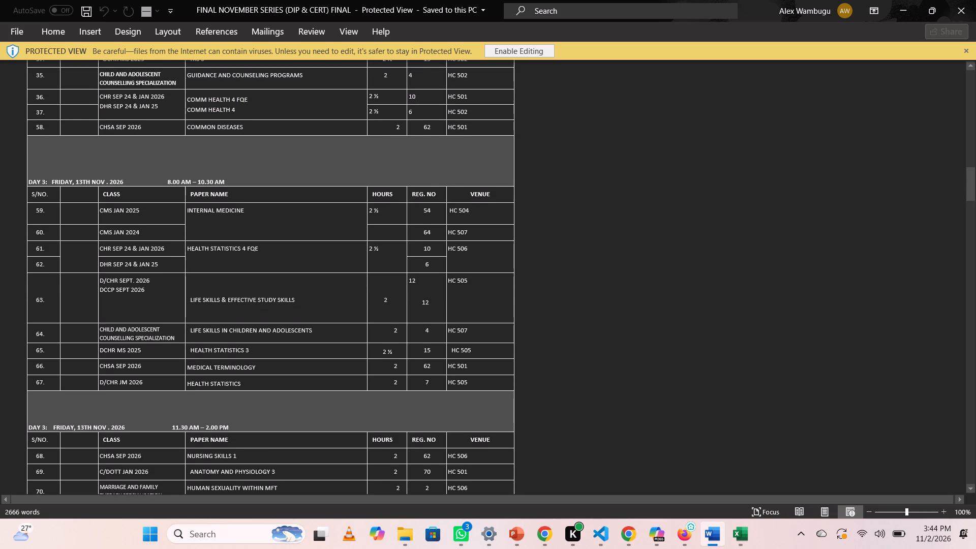
{"action": "scroll", "coordinate": [226, 230], "scroll_direction": "up", "scroll_amount": 4}
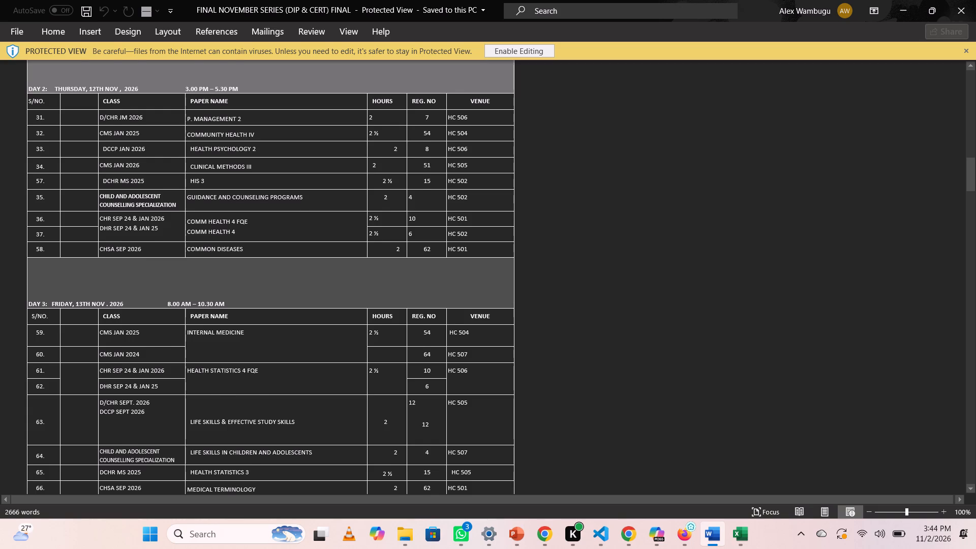
{"action": "scroll", "coordinate": [190, 187], "scroll_direction": "down", "scroll_amount": 6}
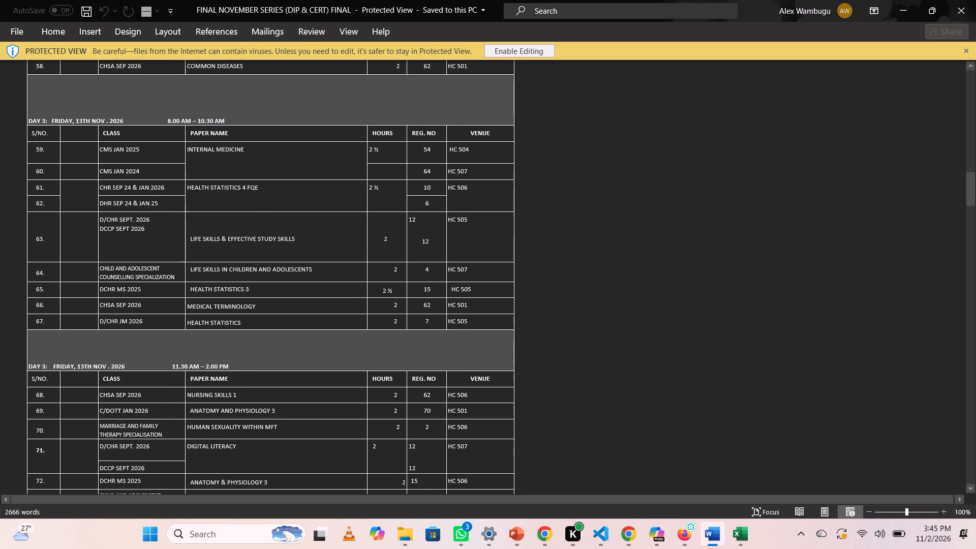
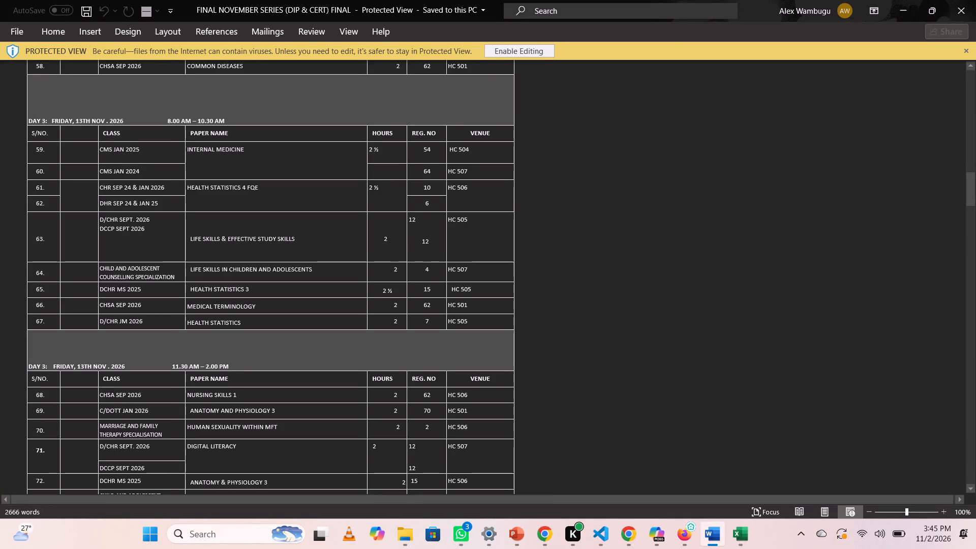
Copy the D/CHR JM 2026 HEALTH STATISTICS entry, from class to venue, in the Day 3 8.00 AM session and switch to the Excel workbook.
{"action": "scroll", "coordinate": [165, 181], "scroll_direction": "up", "scroll_amount": 7}
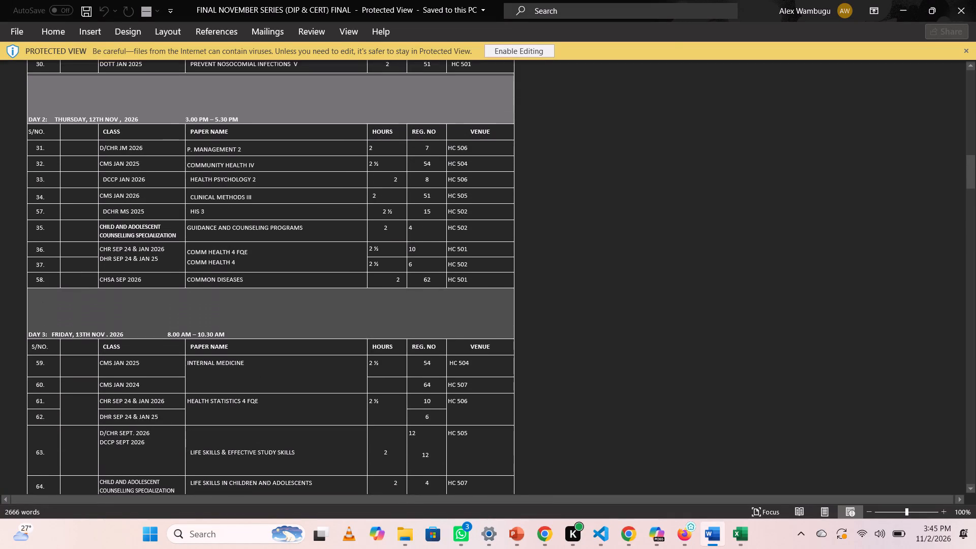
{"action": "scroll", "coordinate": [203, 180], "scroll_direction": "down", "scroll_amount": 3}
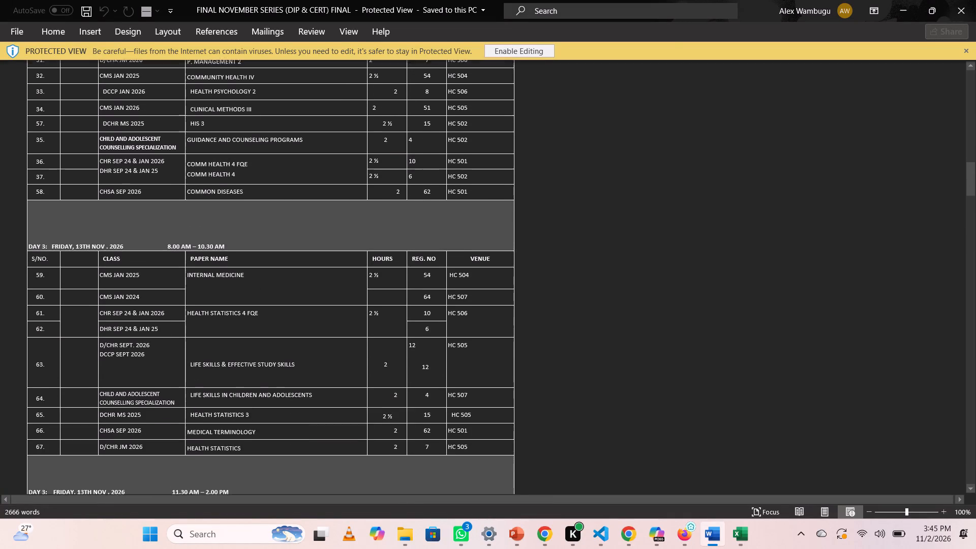
{"action": "scroll", "coordinate": [216, 188], "scroll_direction": "down", "scroll_amount": 5}
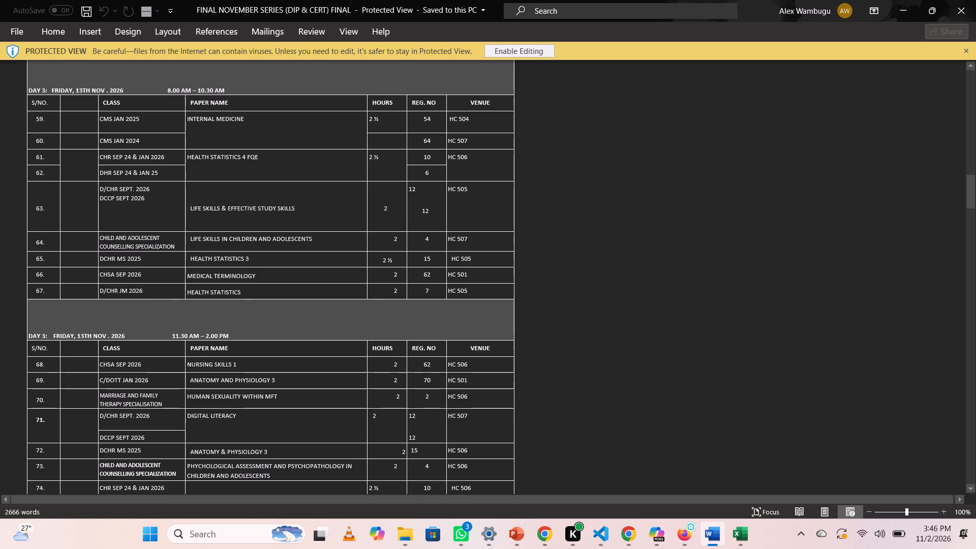
{"action": "left_click_drag", "start_coordinate": [100, 293], "coordinate": [267, 303]}
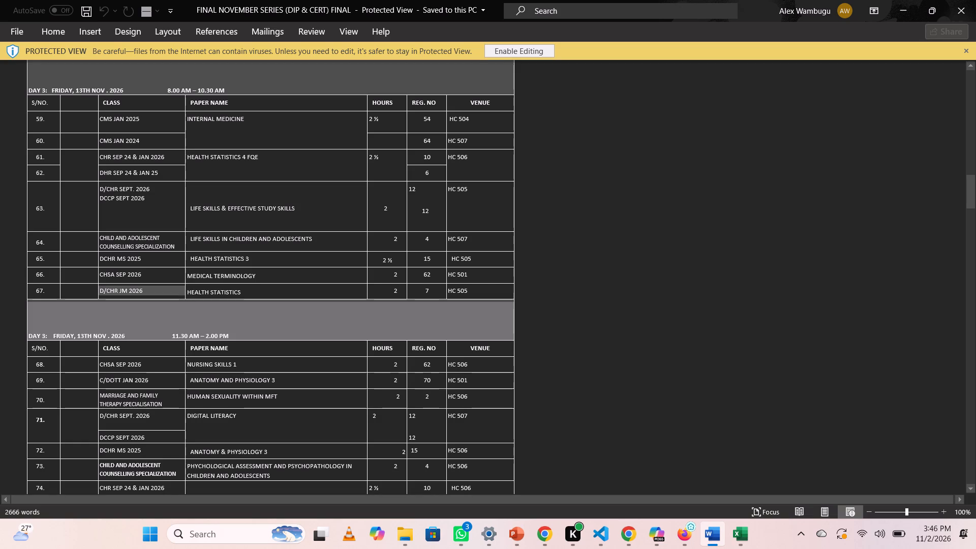
{"action": "left_click_drag", "start_coordinate": [267, 303], "coordinate": [464, 288]}
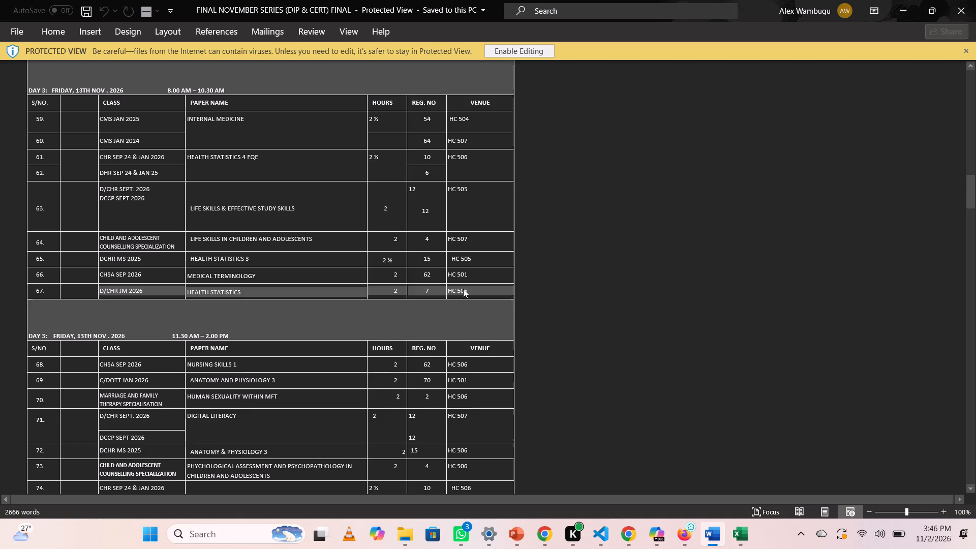
{"action": "right_click", "coordinate": [463, 289]}
{"action": "left_click", "coordinate": [479, 317]}
{"action": "left_click", "coordinate": [737, 536]}
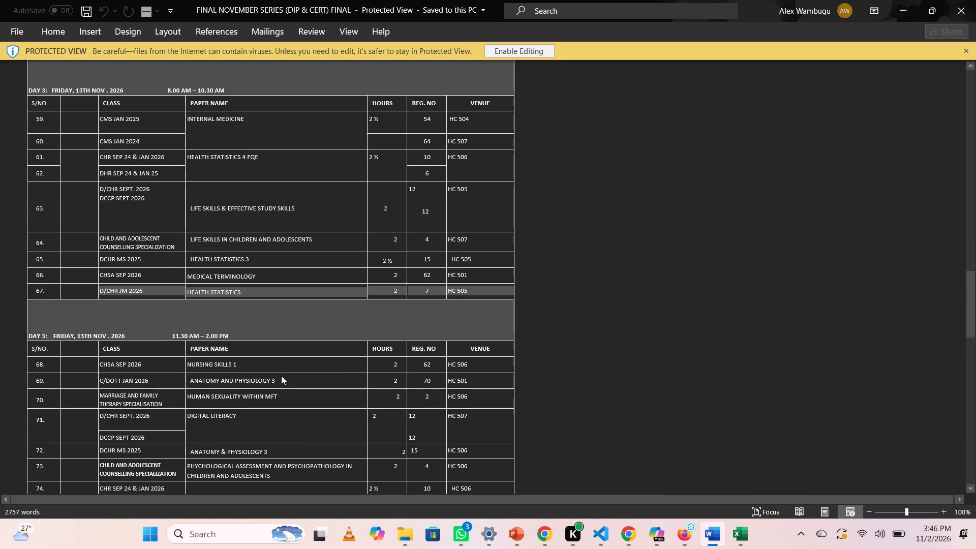
Examine the Day 3 morning, midday and afternoon sessions of the Word timetable for further D/CHR JM 2026 entries.
{"action": "scroll", "coordinate": [200, 358], "scroll_direction": "down", "scroll_amount": 6}
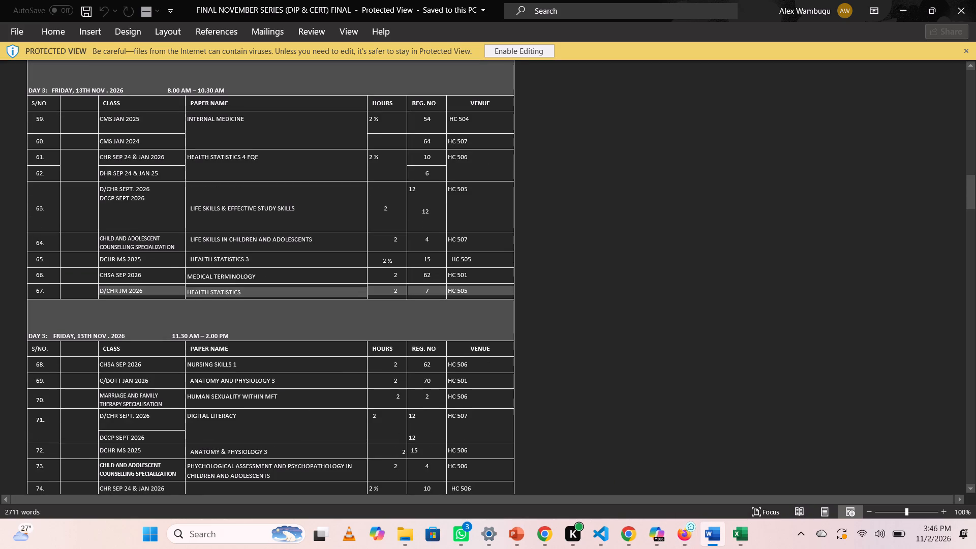
{"action": "scroll", "coordinate": [200, 358], "scroll_direction": "down", "scroll_amount": 1}
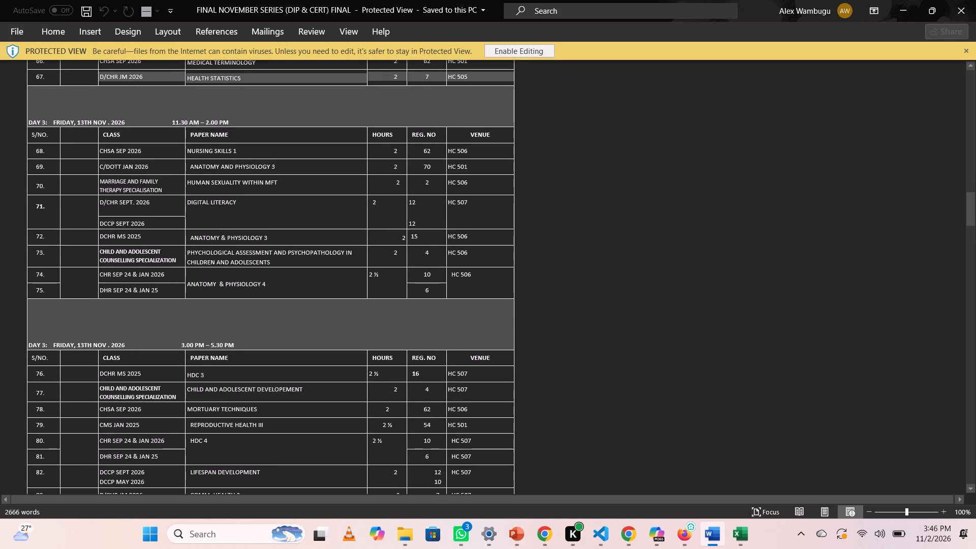
{"action": "scroll", "coordinate": [232, 250], "scroll_direction": "down", "scroll_amount": 5}
{"action": "scroll", "coordinate": [233, 253], "scroll_direction": "up", "scroll_amount": 8}
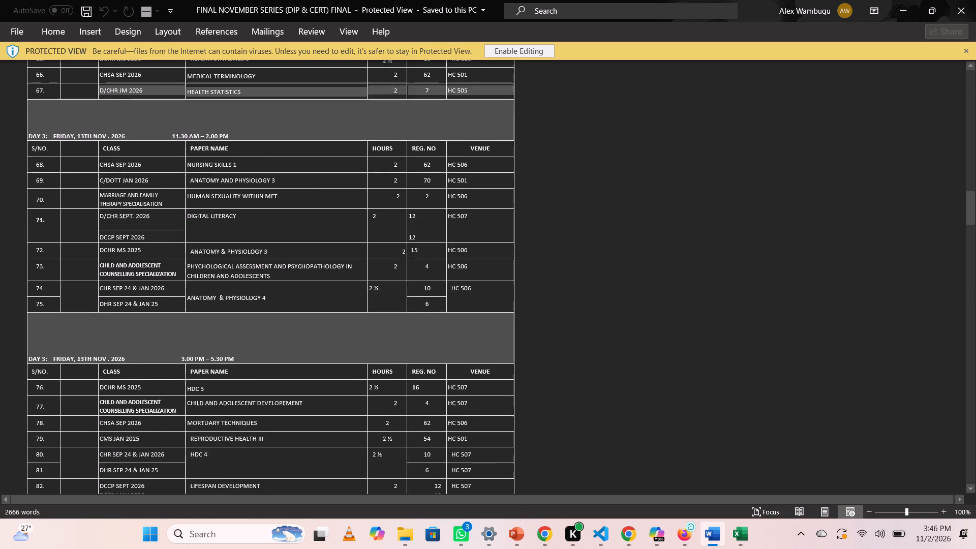
{"action": "scroll", "coordinate": [233, 253], "scroll_direction": "up", "scroll_amount": 3}
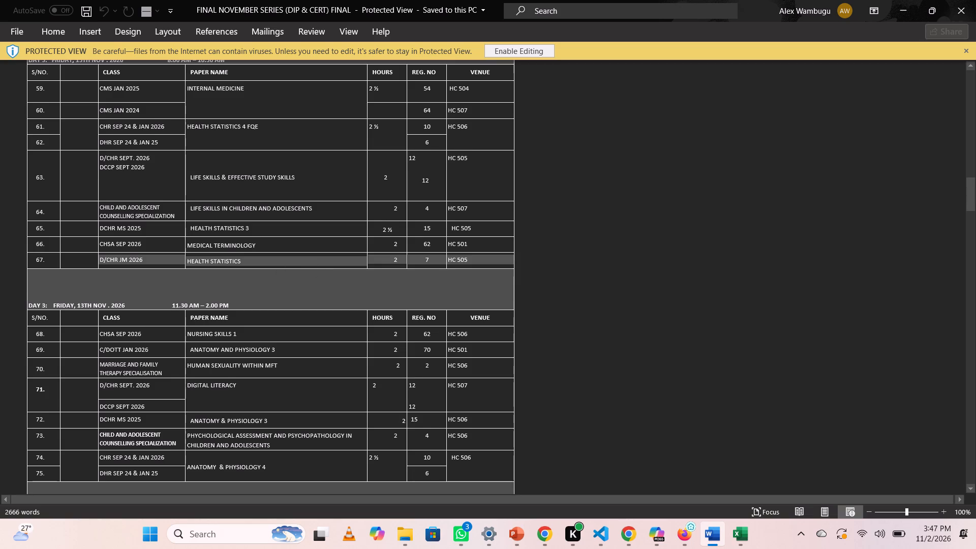
{"action": "scroll", "coordinate": [224, 329], "scroll_direction": "down", "scroll_amount": 2}
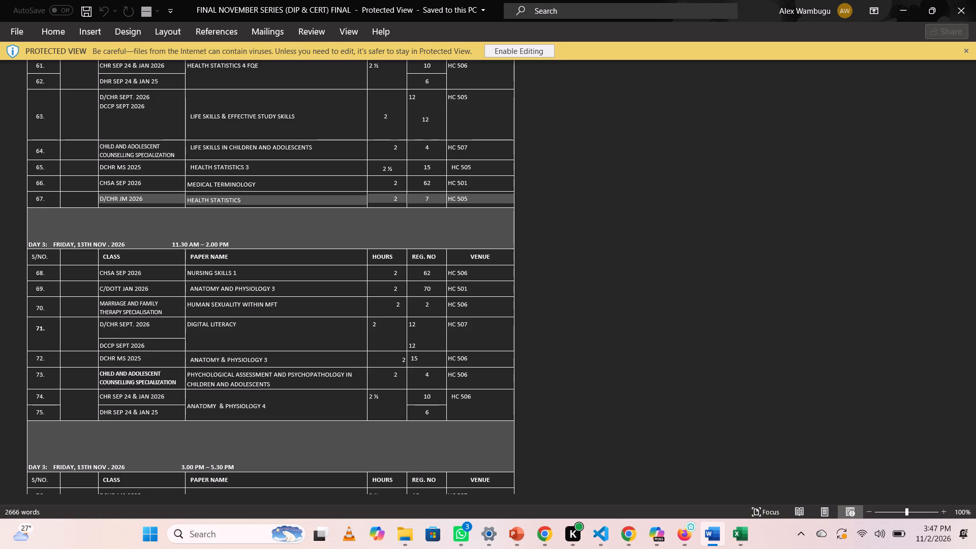
{"action": "scroll", "coordinate": [151, 379], "scroll_direction": "down", "scroll_amount": 1}
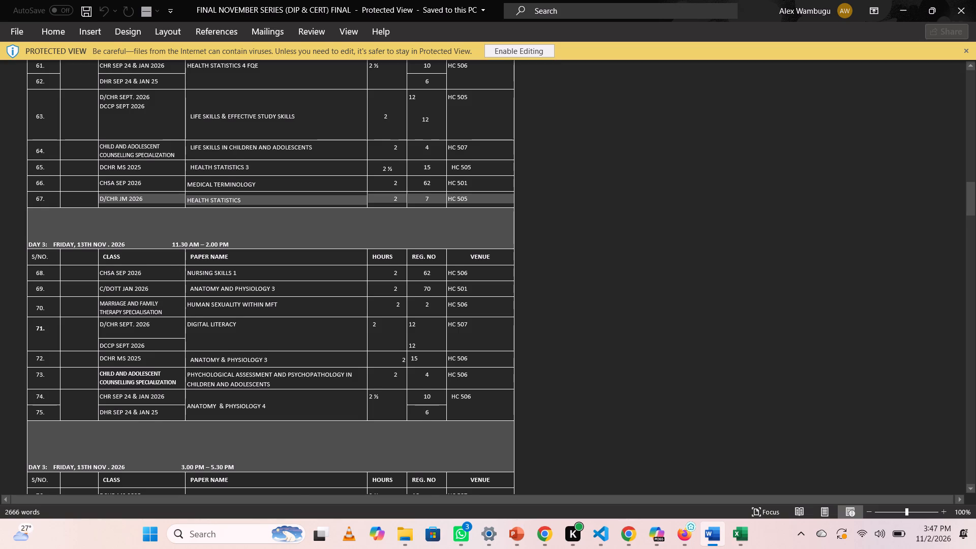
{"action": "scroll", "coordinate": [151, 378], "scroll_direction": "down", "scroll_amount": 3}
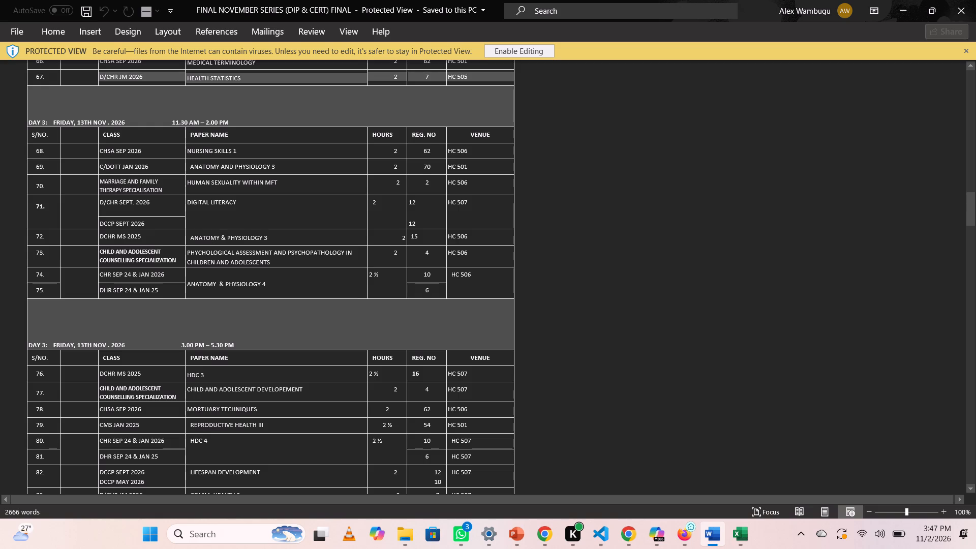
{"action": "scroll", "coordinate": [216, 342], "scroll_direction": "down", "scroll_amount": 3}
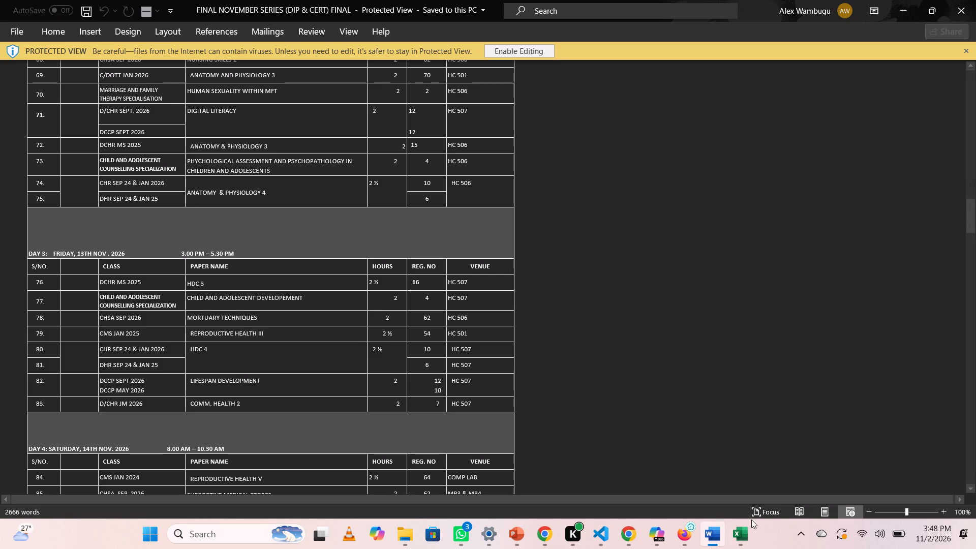
Switch to the Book1 Excel workbook.
{"action": "left_click", "coordinate": [735, 540]}
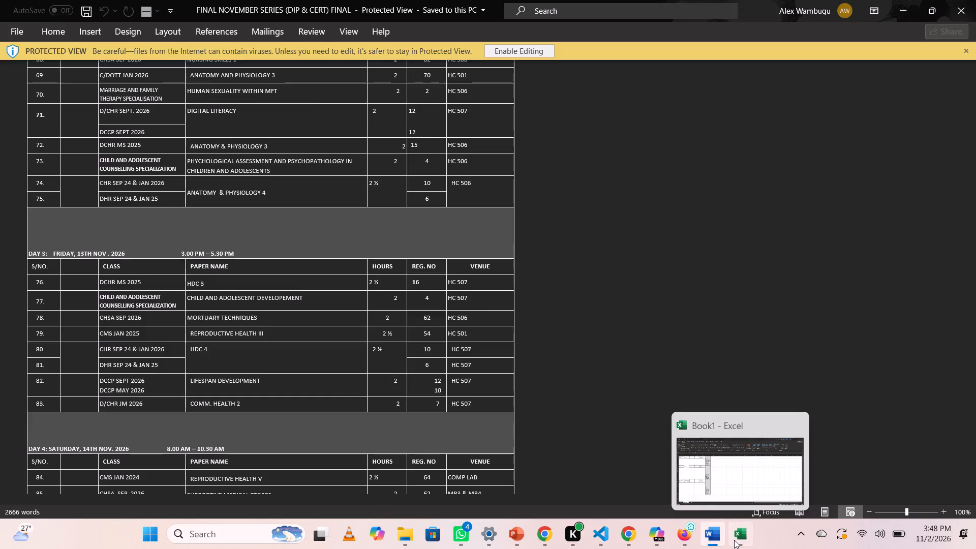
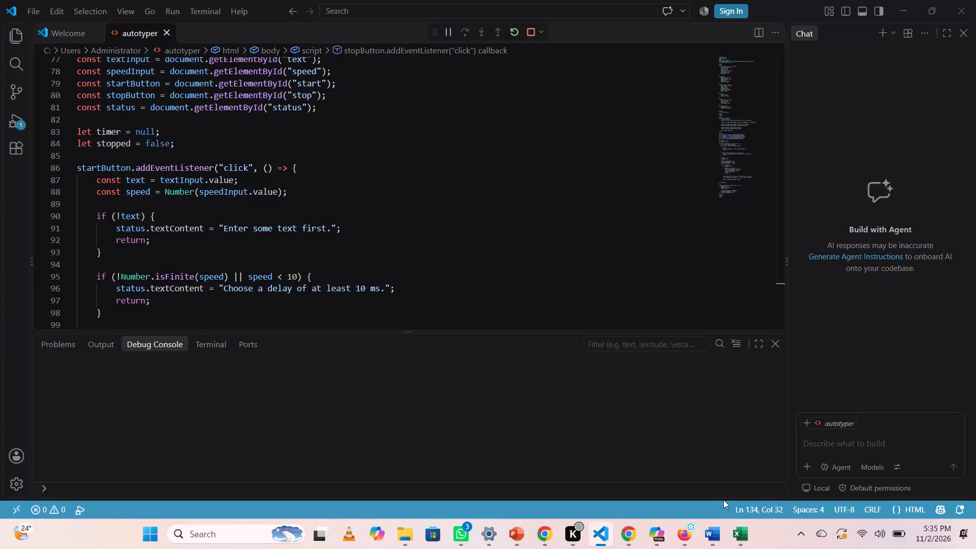
Switch back to the November 2026 exam timetable in Word.
{"action": "left_click", "coordinate": [712, 536]}
{"action": "left_click", "coordinate": [712, 536]}
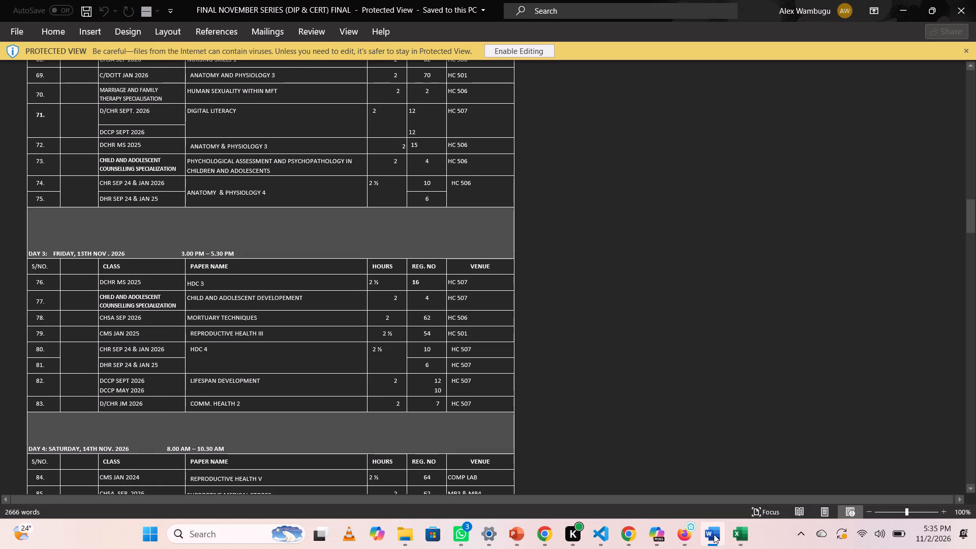
{"action": "left_click", "coordinate": [714, 534]}
{"action": "left_click", "coordinate": [714, 534]}
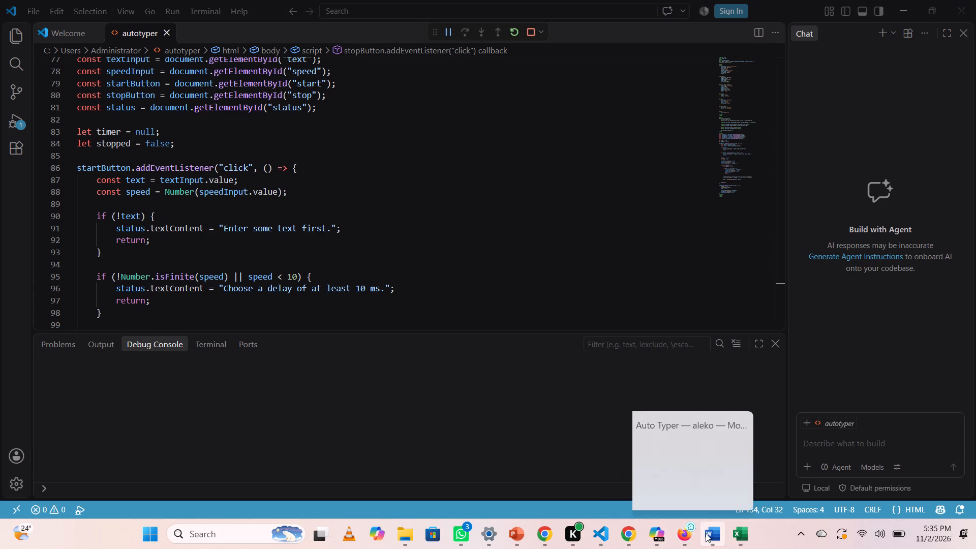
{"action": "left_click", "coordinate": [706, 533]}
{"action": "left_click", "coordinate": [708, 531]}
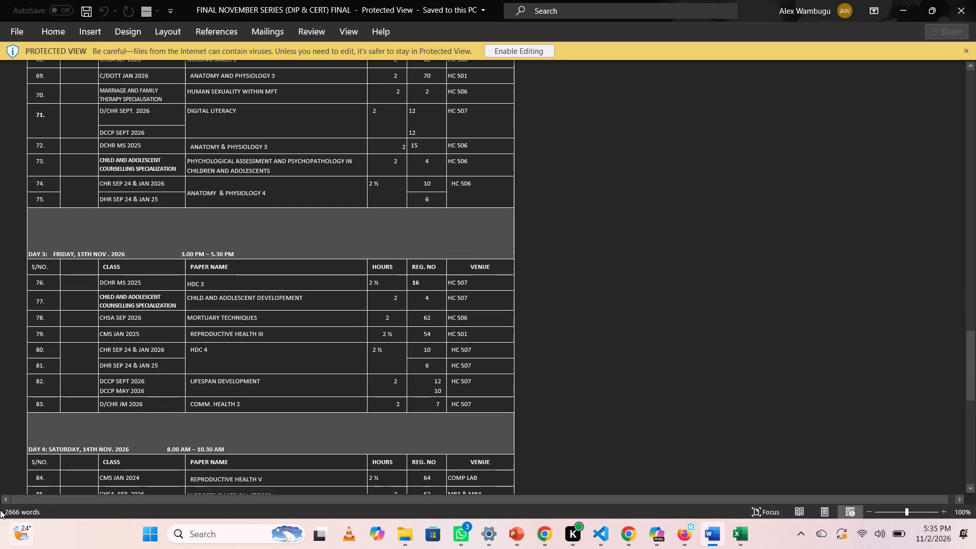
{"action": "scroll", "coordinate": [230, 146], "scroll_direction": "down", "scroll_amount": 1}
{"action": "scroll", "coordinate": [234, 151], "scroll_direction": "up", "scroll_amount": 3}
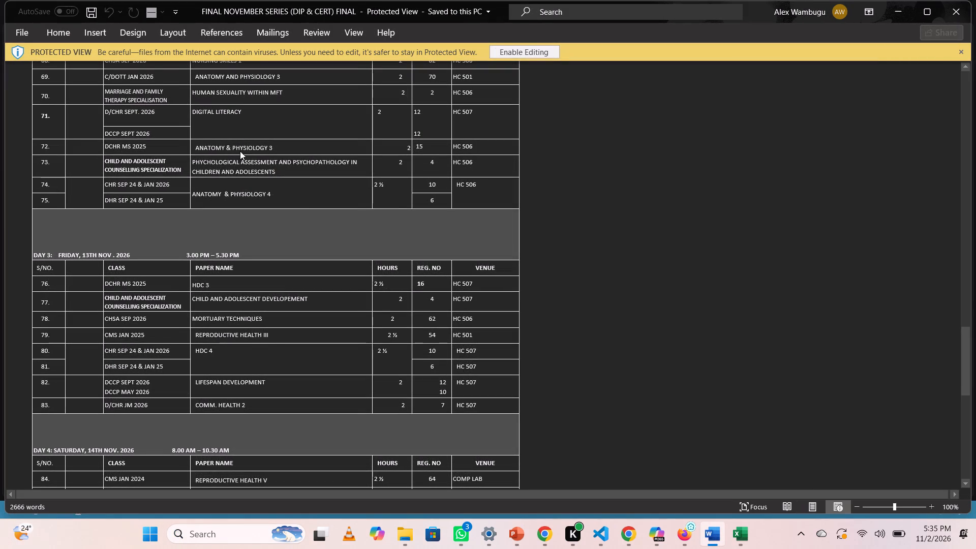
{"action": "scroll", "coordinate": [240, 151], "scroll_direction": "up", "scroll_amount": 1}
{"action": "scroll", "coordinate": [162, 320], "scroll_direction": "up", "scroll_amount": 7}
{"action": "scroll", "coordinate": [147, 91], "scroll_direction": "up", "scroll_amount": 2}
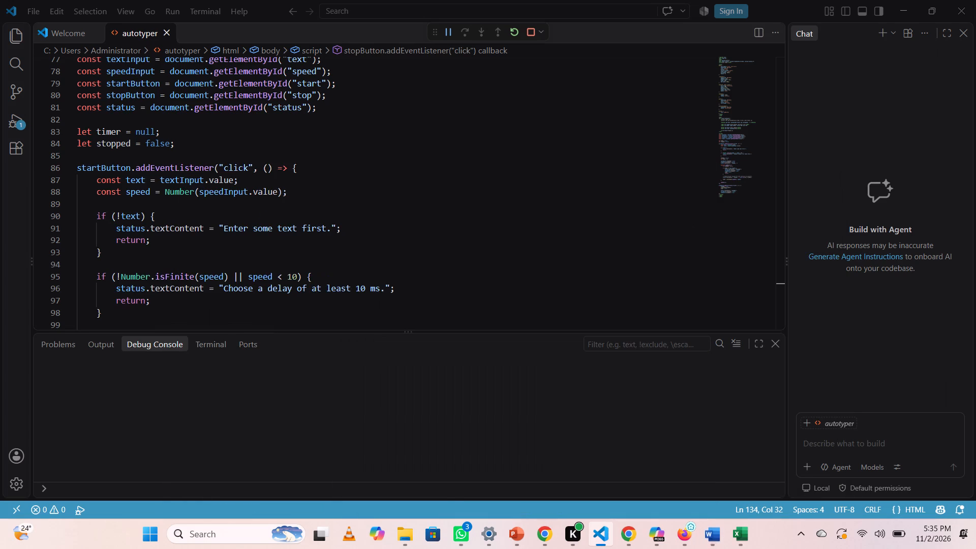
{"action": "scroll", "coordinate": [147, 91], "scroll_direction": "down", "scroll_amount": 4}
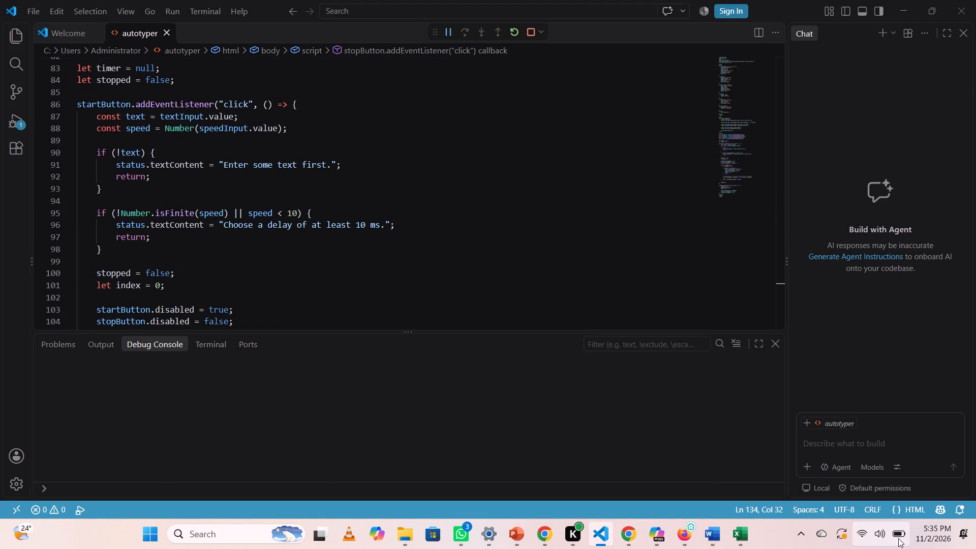
Switch to the Book1 Excel workbook.
{"action": "left_click", "coordinate": [739, 534]}
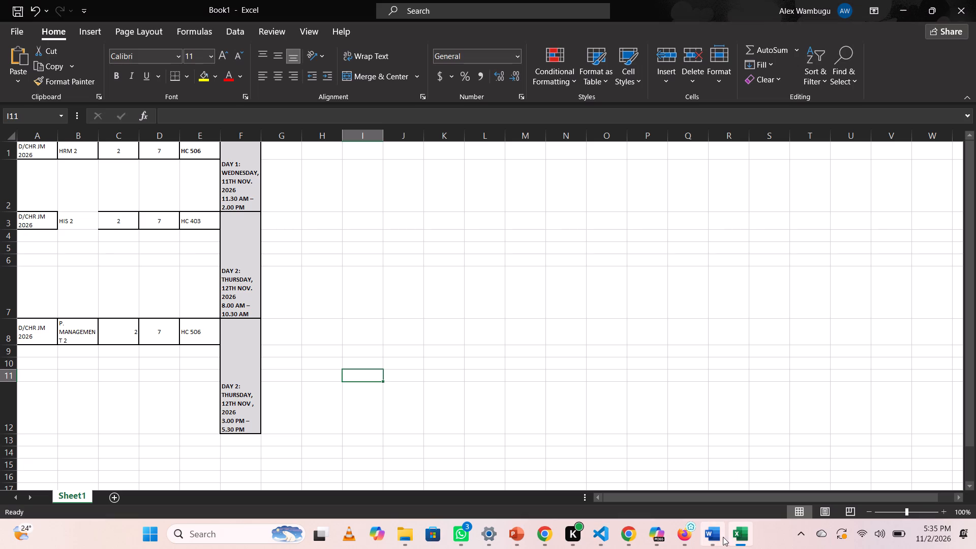
{"action": "scroll", "coordinate": [157, 361], "scroll_direction": "up", "scroll_amount": 7}
{"action": "scroll", "coordinate": [71, 294], "scroll_direction": "up", "scroll_amount": 5}
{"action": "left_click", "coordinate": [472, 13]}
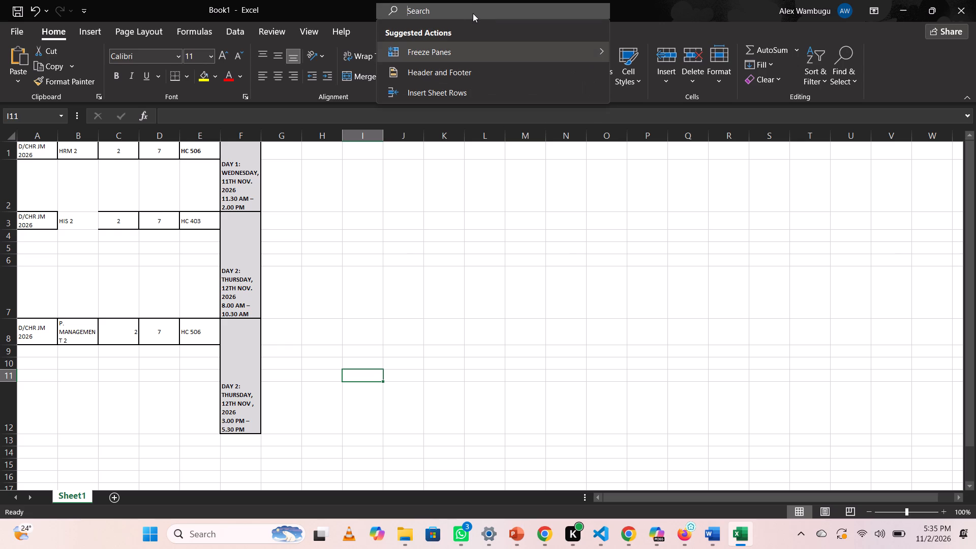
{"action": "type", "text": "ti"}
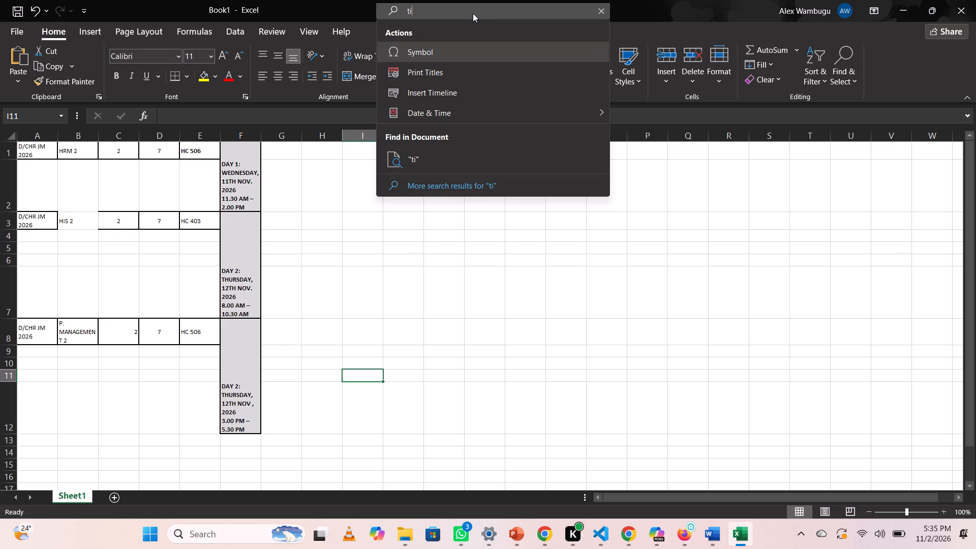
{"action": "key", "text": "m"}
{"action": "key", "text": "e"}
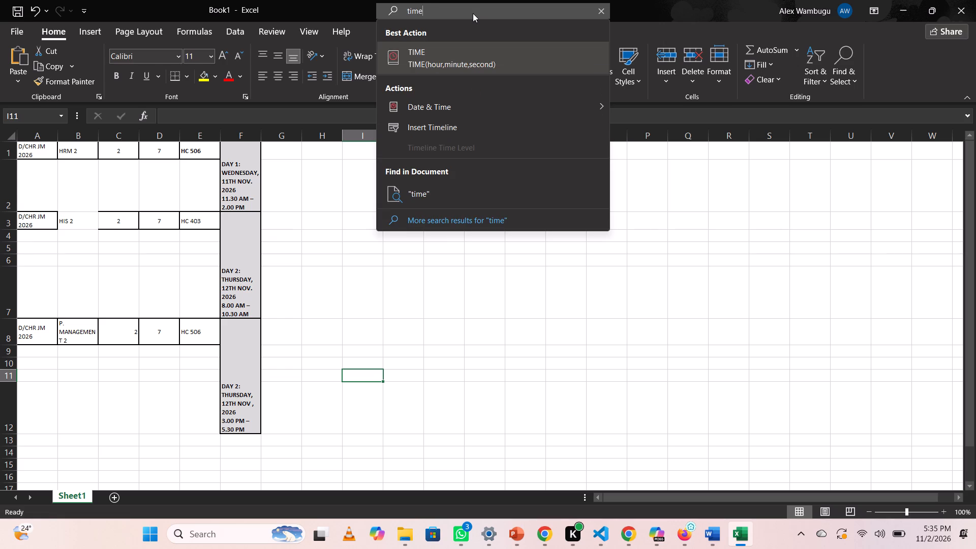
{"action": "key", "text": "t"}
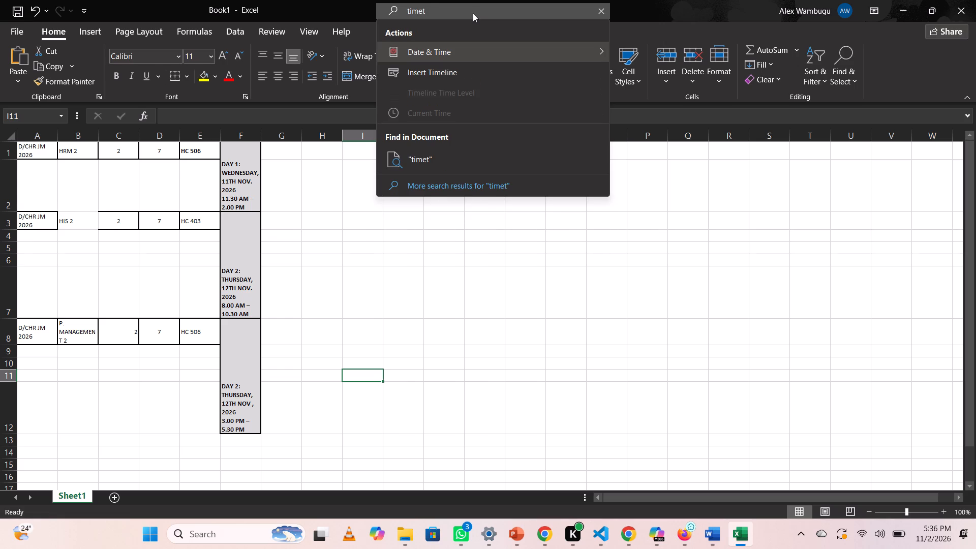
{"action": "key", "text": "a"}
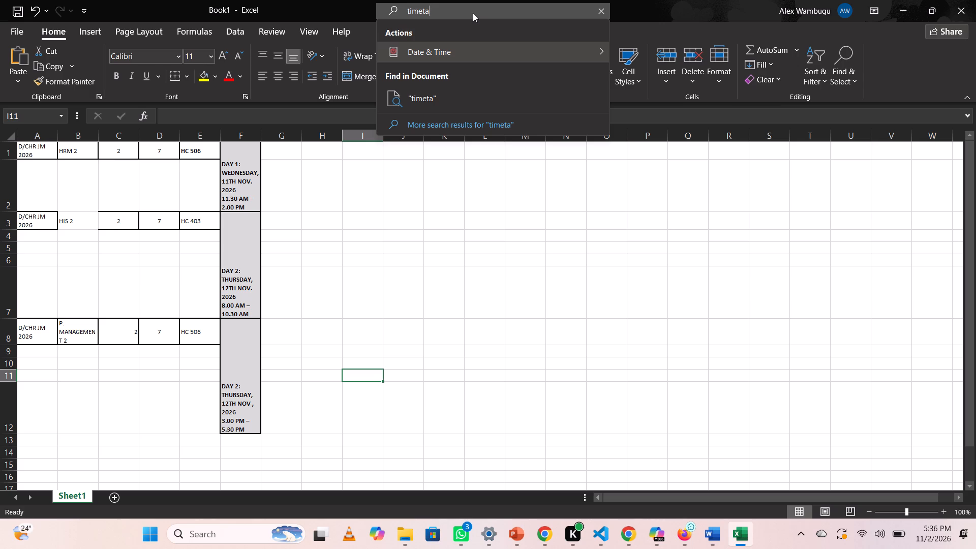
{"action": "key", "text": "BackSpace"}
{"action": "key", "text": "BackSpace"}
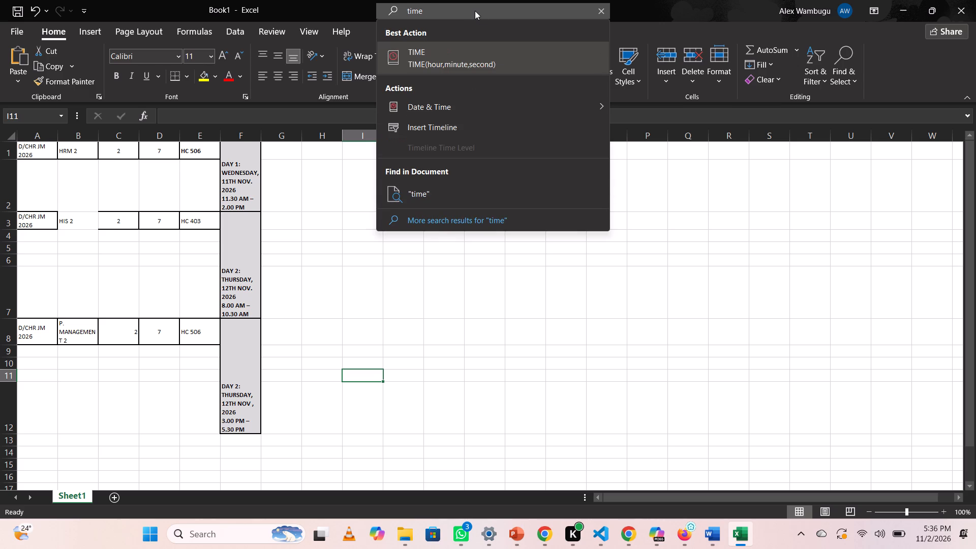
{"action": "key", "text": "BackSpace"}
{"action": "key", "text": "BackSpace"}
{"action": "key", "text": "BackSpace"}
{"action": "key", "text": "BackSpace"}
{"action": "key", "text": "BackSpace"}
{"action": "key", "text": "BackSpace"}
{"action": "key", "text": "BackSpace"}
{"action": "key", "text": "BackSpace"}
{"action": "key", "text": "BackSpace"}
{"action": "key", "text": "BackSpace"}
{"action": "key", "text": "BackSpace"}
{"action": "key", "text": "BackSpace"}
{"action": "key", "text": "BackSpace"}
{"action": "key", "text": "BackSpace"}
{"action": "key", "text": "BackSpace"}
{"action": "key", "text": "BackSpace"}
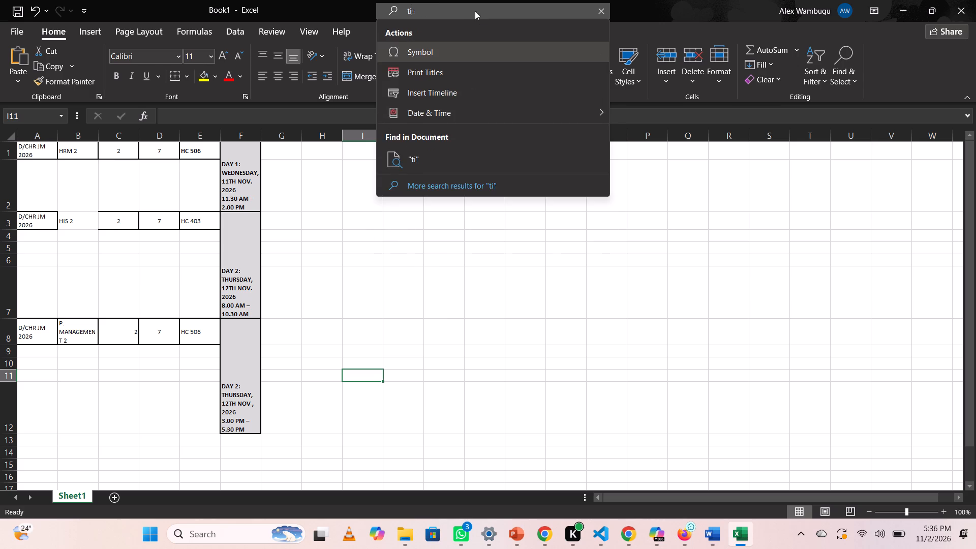
Search the Excel commands for "tables".
{"action": "type", "text": "ta"}
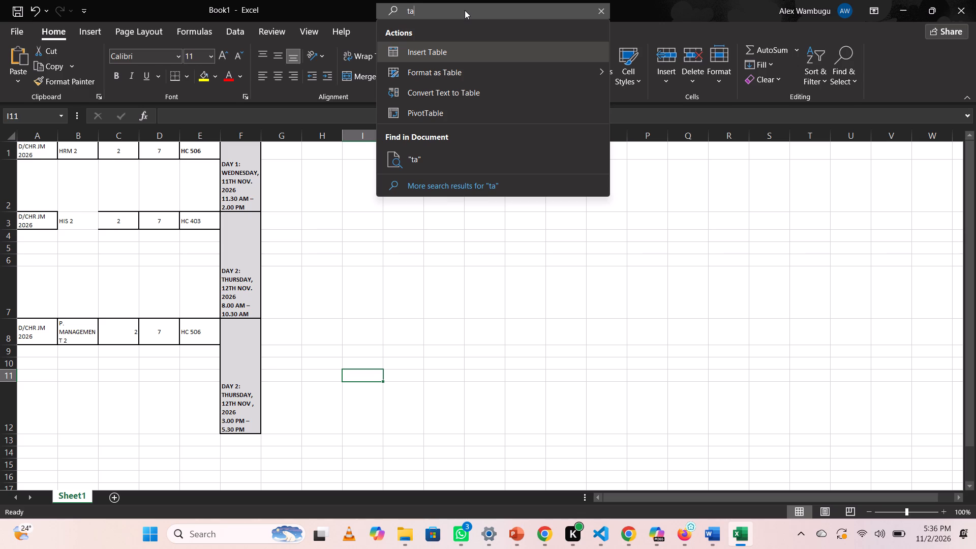
{"action": "type", "text": "bl"}
{"action": "type", "text": "es"}
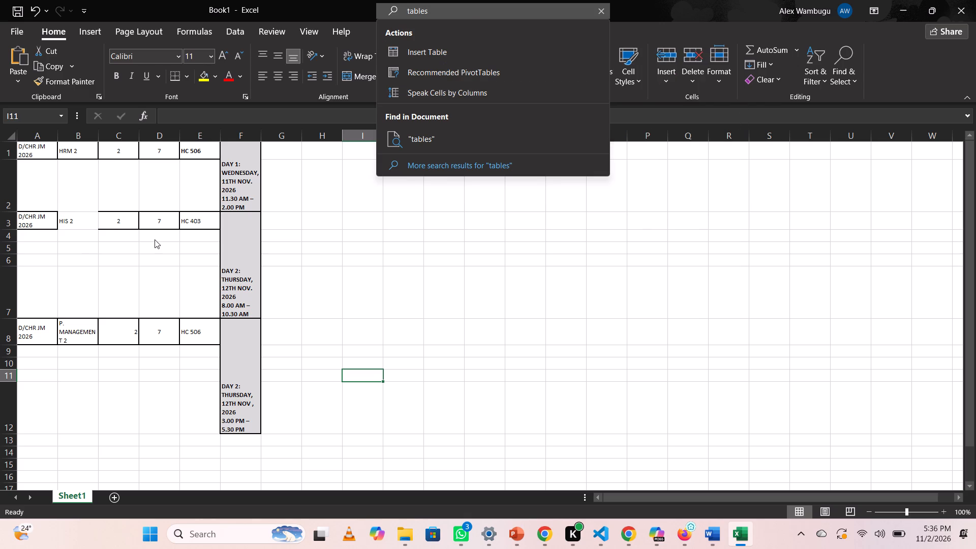
{"action": "scroll", "coordinate": [179, 225], "scroll_direction": "down", "scroll_amount": 1}
{"action": "scroll", "coordinate": [189, 171], "scroll_direction": "up", "scroll_amount": 4}
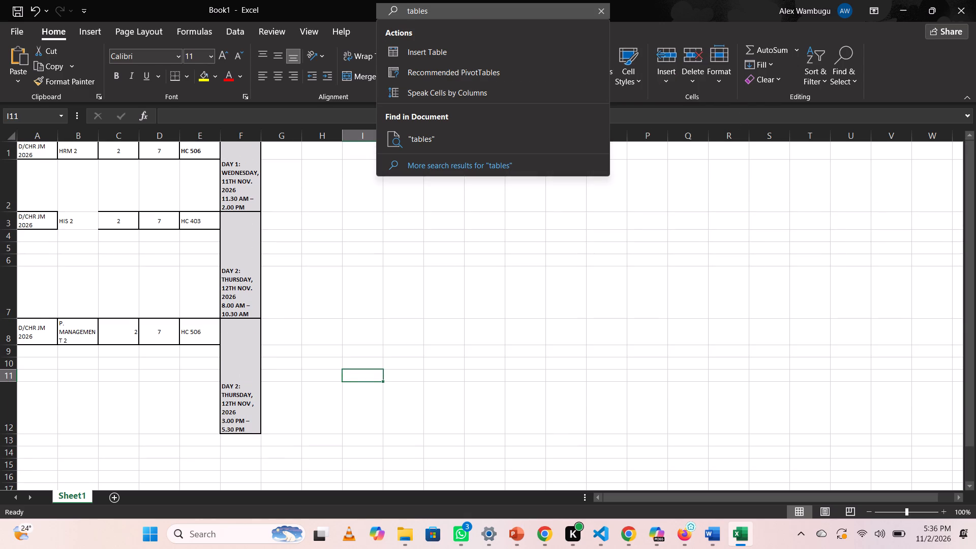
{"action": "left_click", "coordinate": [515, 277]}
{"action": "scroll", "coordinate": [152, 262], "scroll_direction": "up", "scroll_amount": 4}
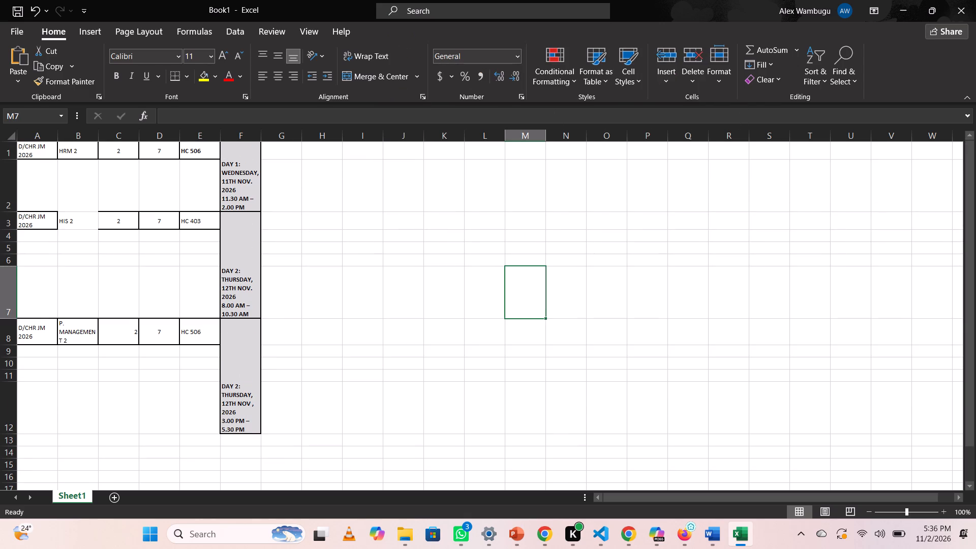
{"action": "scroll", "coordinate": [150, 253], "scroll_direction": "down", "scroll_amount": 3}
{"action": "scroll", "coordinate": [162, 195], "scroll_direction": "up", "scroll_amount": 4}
Lower the display brightness to slightly under half in the system quick settings.
{"action": "left_click", "coordinate": [868, 538]}
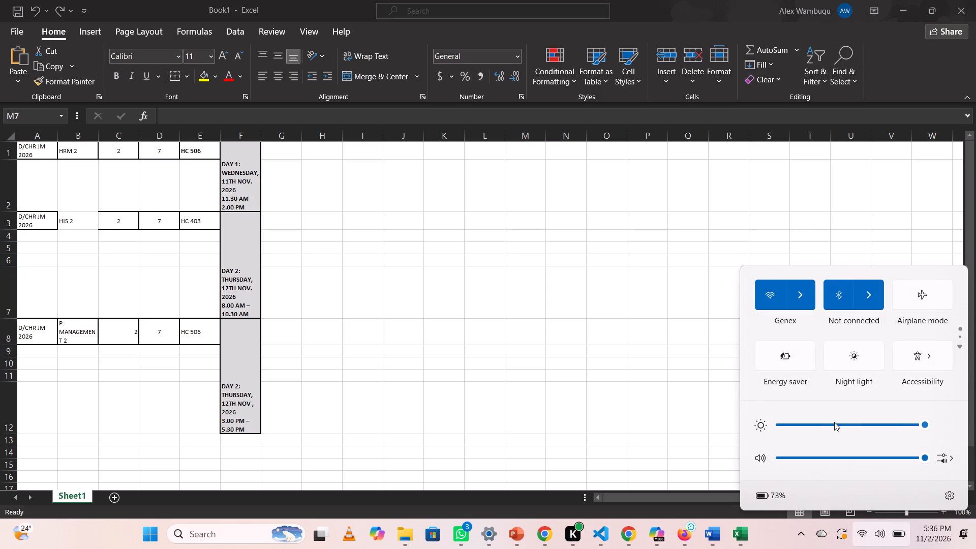
{"action": "left_click", "coordinate": [832, 422]}
{"action": "left_click", "coordinate": [838, 422]}
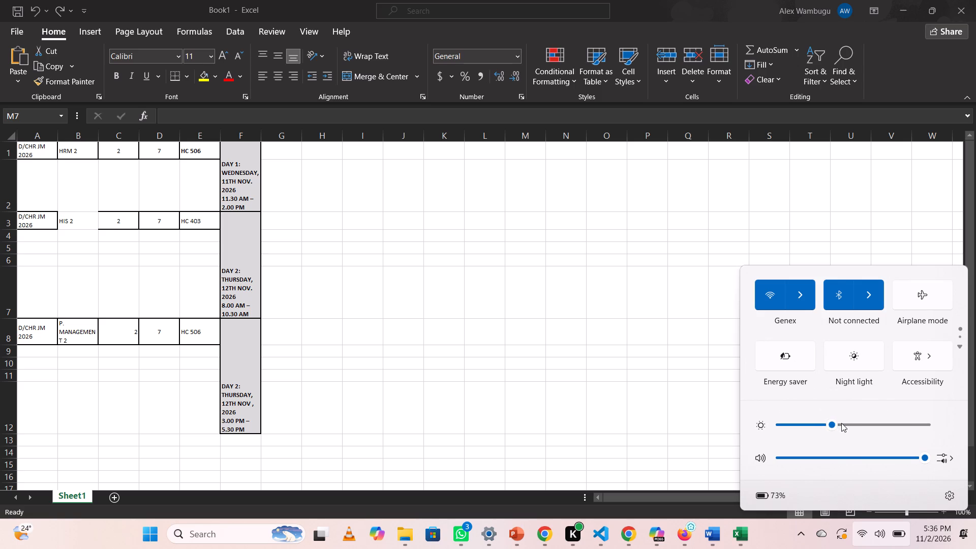
{"action": "left_click", "coordinate": [841, 423]}
{"action": "left_click", "coordinate": [783, 548]}
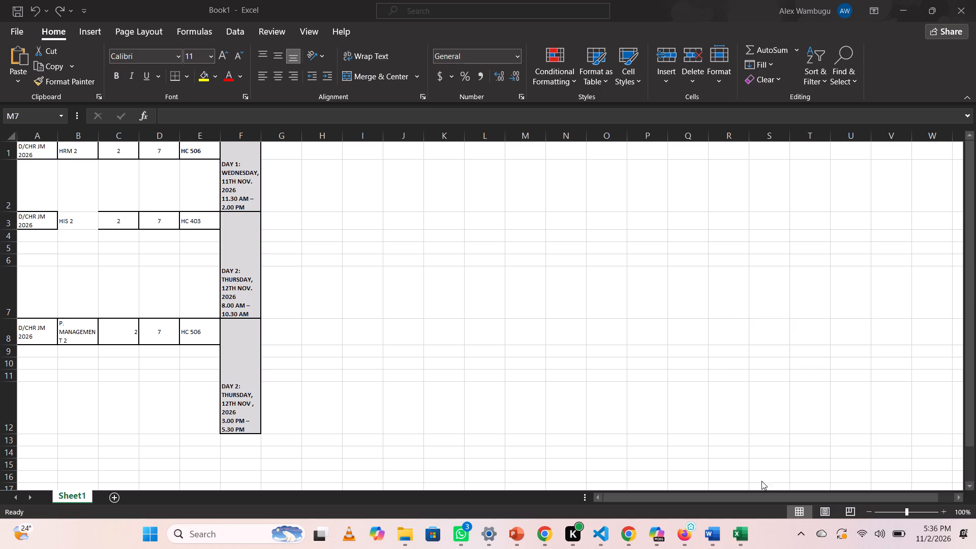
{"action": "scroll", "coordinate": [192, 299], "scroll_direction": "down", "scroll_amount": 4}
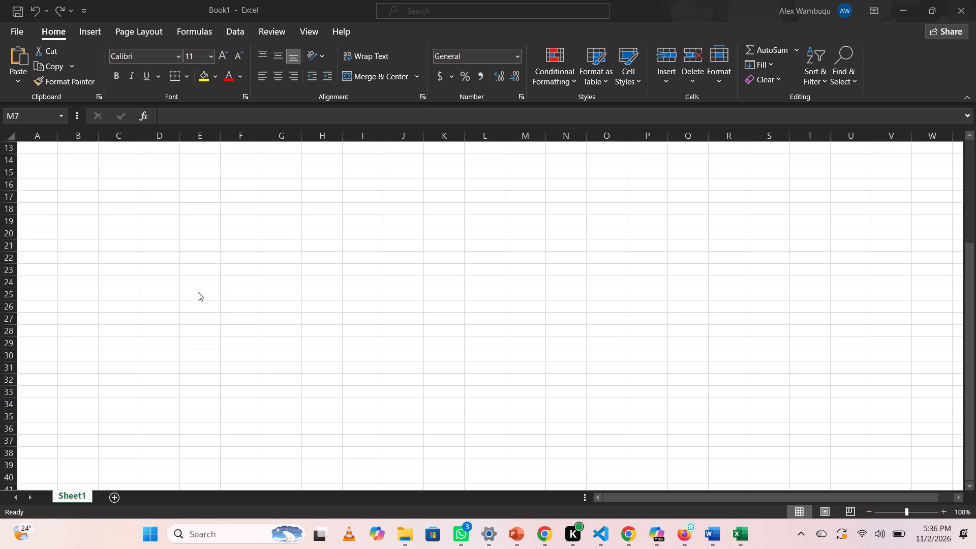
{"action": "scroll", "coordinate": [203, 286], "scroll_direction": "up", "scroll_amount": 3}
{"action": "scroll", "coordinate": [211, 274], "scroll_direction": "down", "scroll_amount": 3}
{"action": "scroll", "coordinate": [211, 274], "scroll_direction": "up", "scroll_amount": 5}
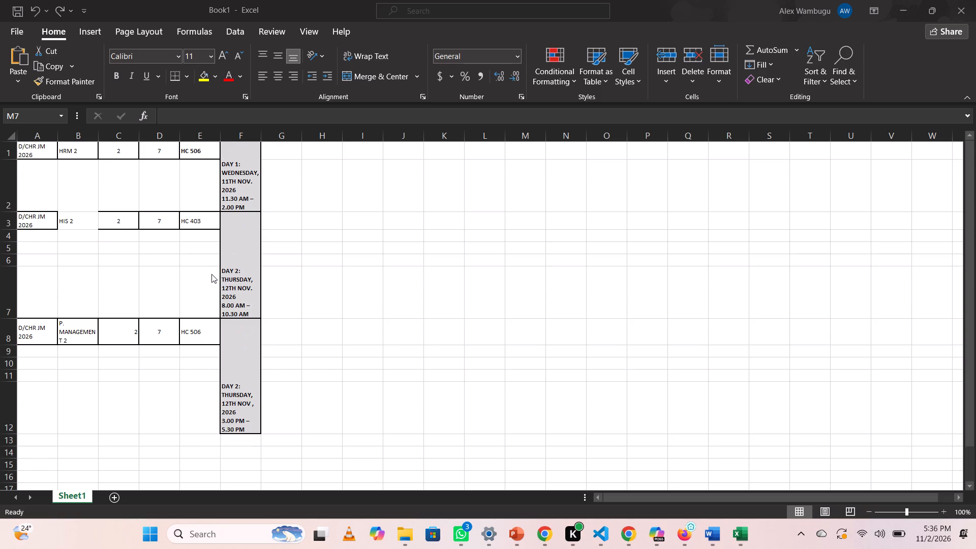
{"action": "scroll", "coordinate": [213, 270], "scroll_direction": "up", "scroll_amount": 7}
Close the Book1 workbook without saving its changes.
{"action": "left_click", "coordinate": [972, 10]}
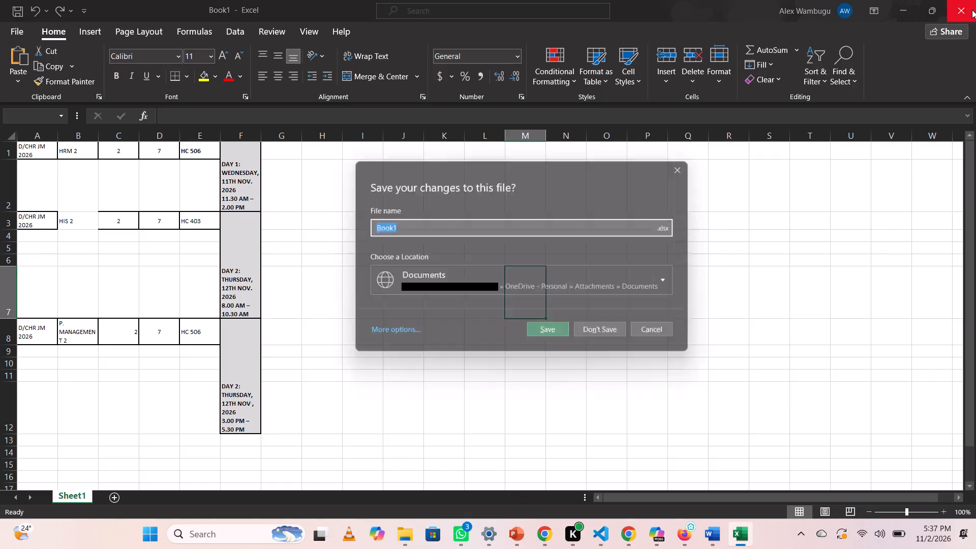
{"action": "left_click", "coordinate": [612, 342]}
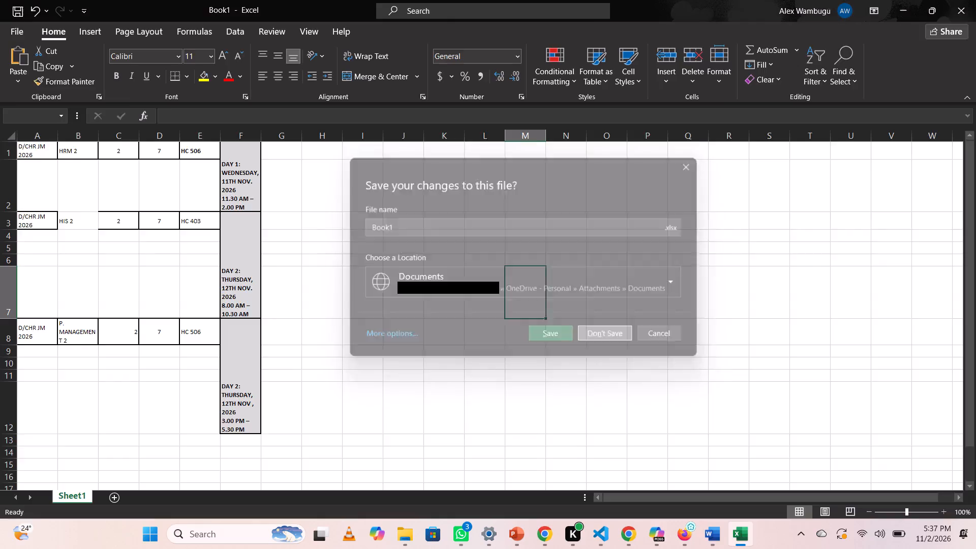
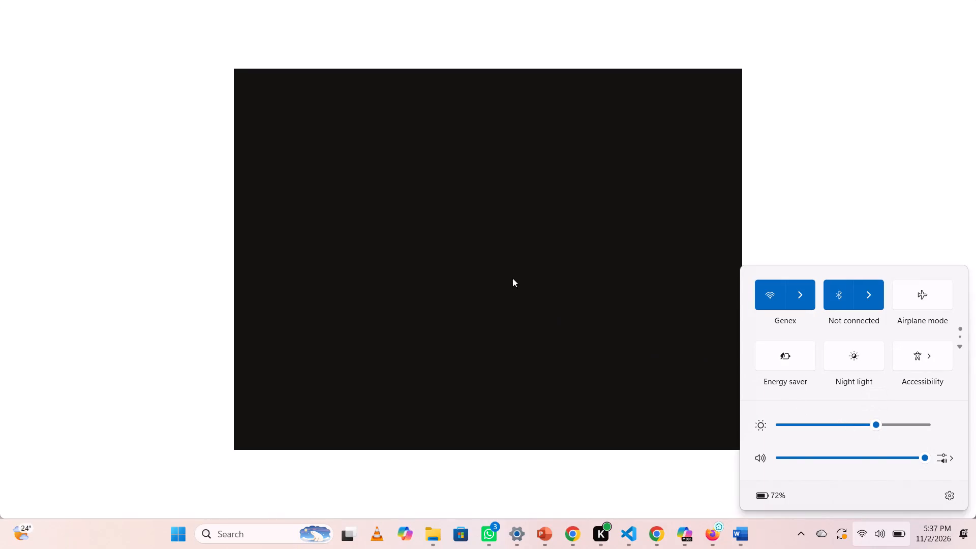
Open Windows search to look through the recent and top apps.
{"action": "left_click", "coordinate": [227, 531]}
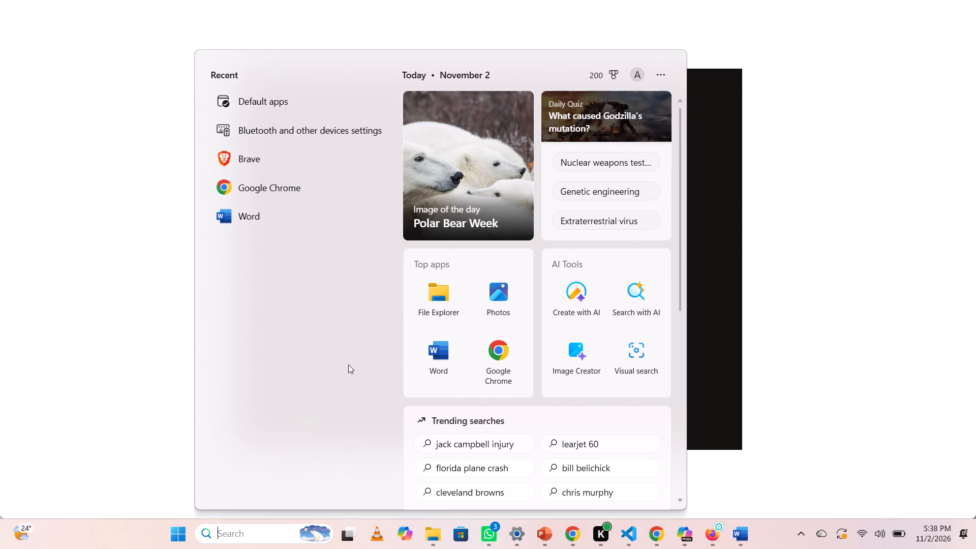
{"action": "scroll", "coordinate": [362, 231], "scroll_direction": "up", "scroll_amount": 1}
Open Excel and create a new blank workbook.
{"action": "left_click", "coordinate": [185, 534]}
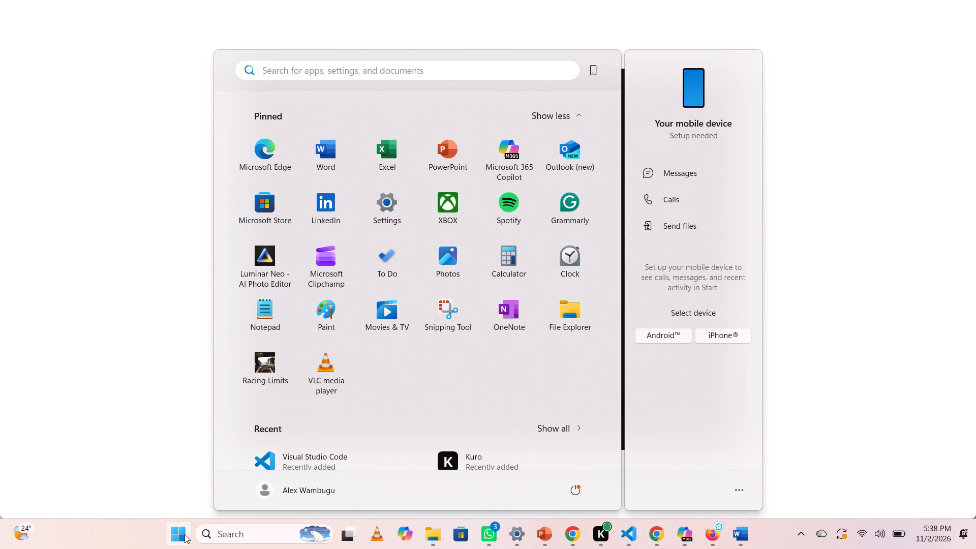
{"action": "left_click", "coordinate": [382, 158]}
{"action": "left_click", "coordinate": [385, 157]}
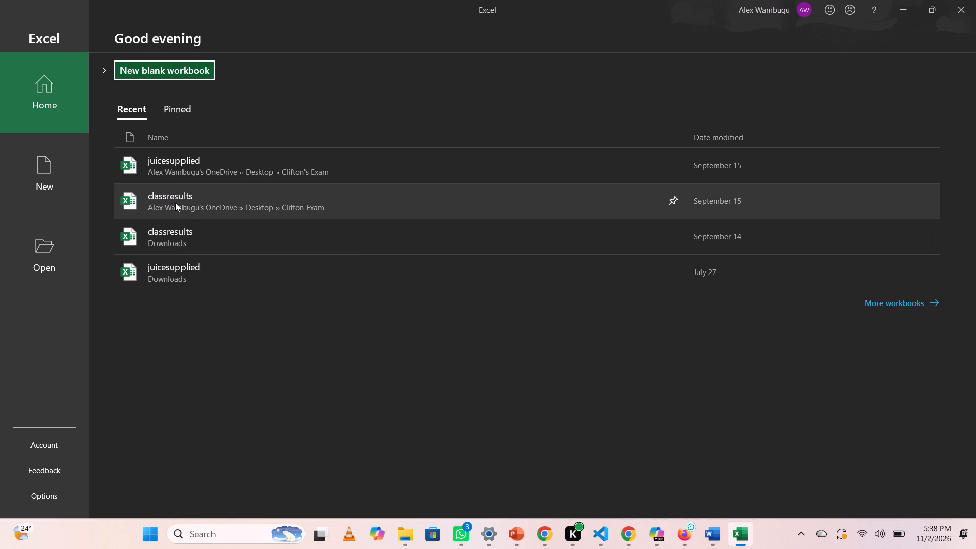
{"action": "left_click", "coordinate": [185, 62]}
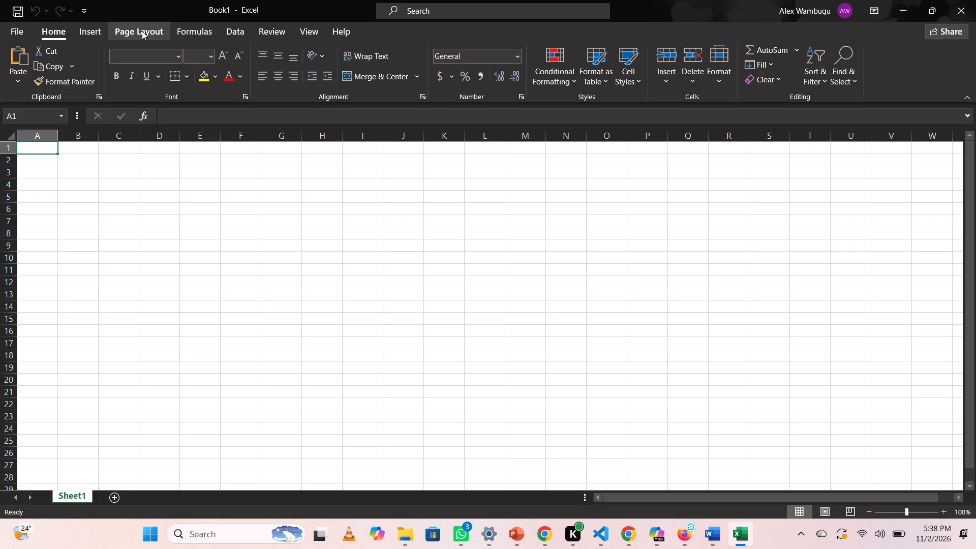
Enter the column headings DAY, UNIT and VENUE in cells A1, B1 and C1.
{"action": "key", "text": "d"}
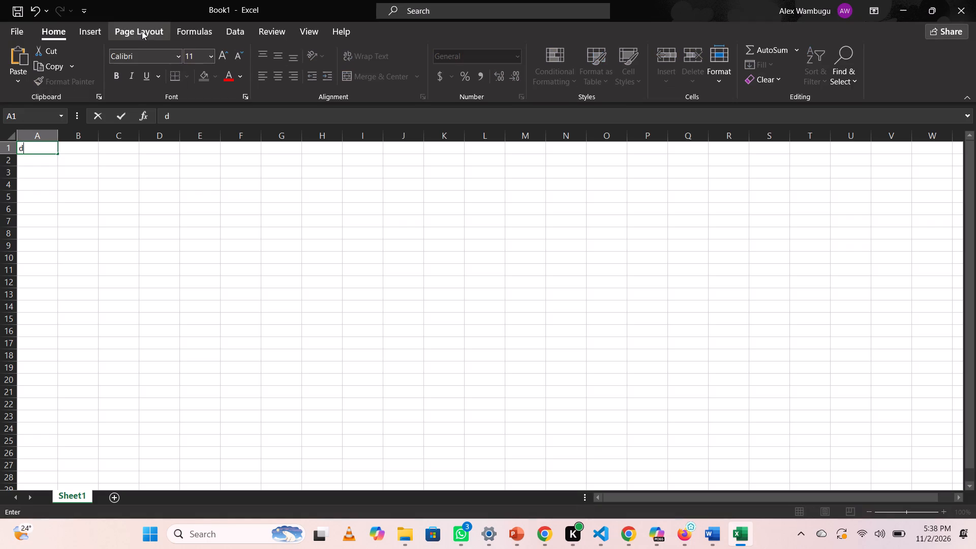
{"action": "key", "text": "BackSpace"}
{"action": "type", "text": "DA"}
{"action": "key", "text": "y"}
{"action": "key", "text": "Right"}
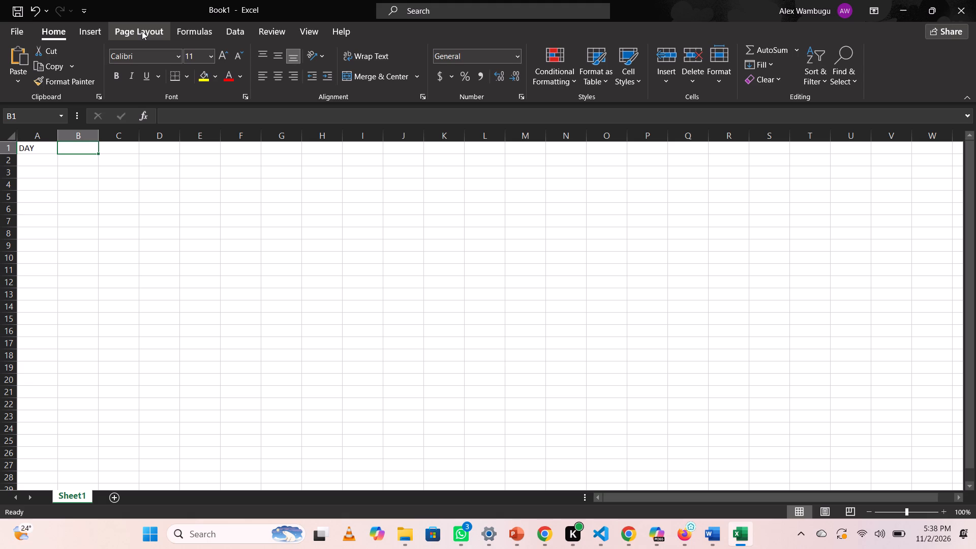
{"action": "type", "text": "SU"}
{"action": "key", "text": "BackSpace"}
{"action": "key", "text": "BackSpace"}
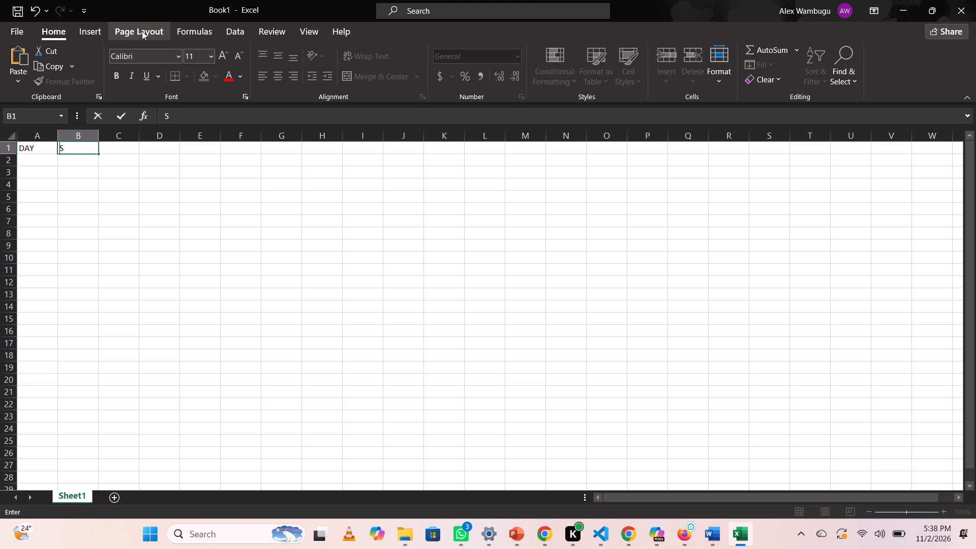
{"action": "type", "text": "UNIT"}
{"action": "key", "text": "Right"}
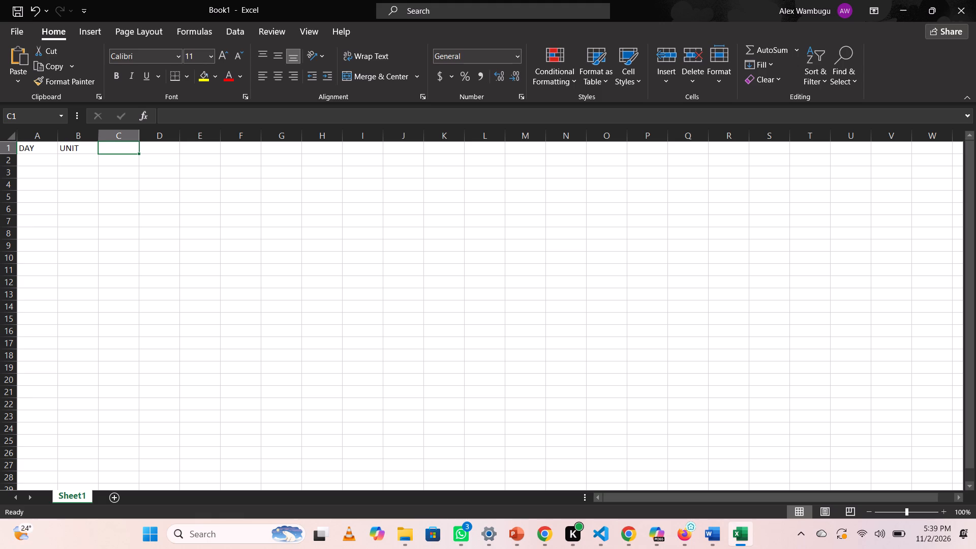
{"action": "key", "text": "v"}
{"action": "type", "text": "ENUE"}
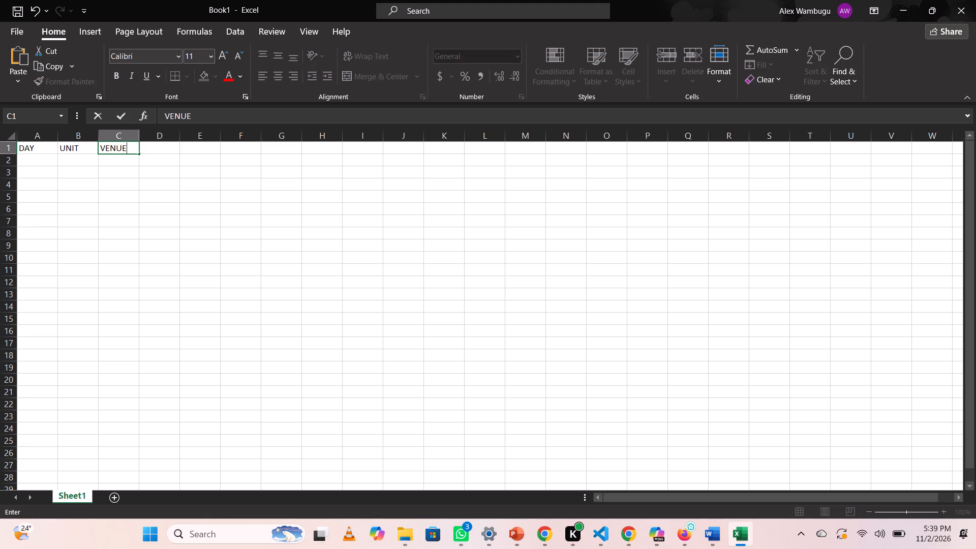
Extend the heading in cell A1 to read DAY/DATE/TIME.
{"action": "double_click", "coordinate": [38, 148]}
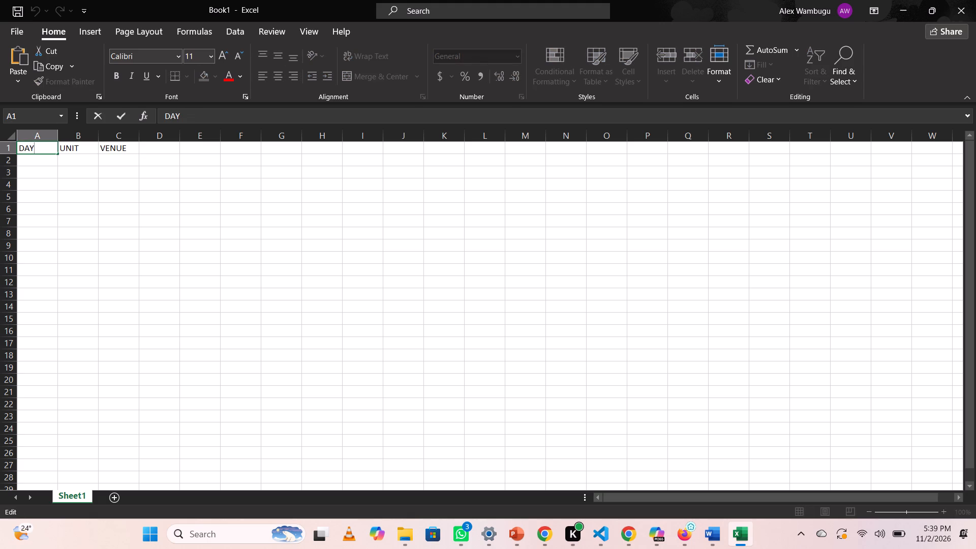
{"action": "key", "text": "slash"}
{"action": "type", "text": "DATE"}
{"action": "key", "text": "slash"}
{"action": "key", "text": "t"}
{"action": "type", "text": "IME"}
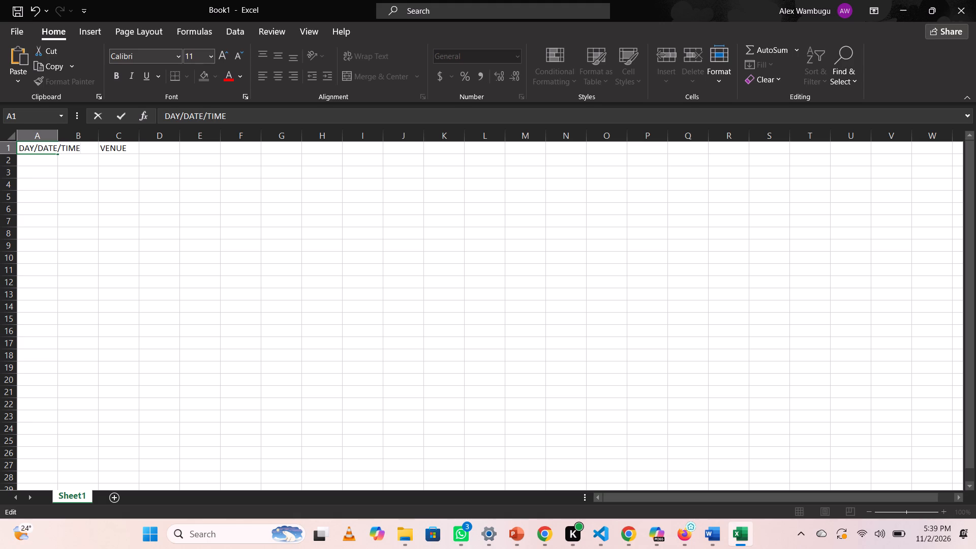
{"action": "key", "text": "Right"}
{"action": "key", "text": "Right"}
{"action": "left_click", "coordinate": [121, 147]}
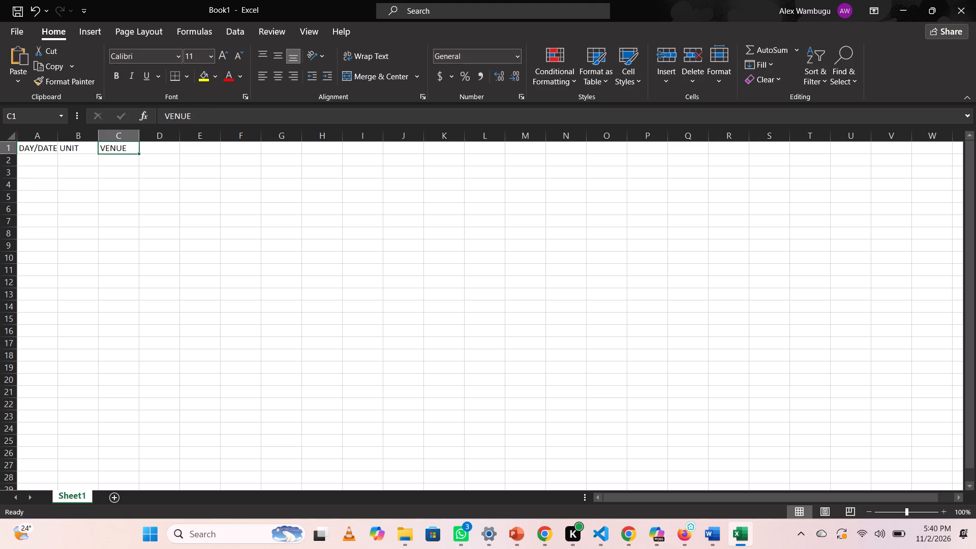
{"action": "left_click", "coordinate": [86, 148]}
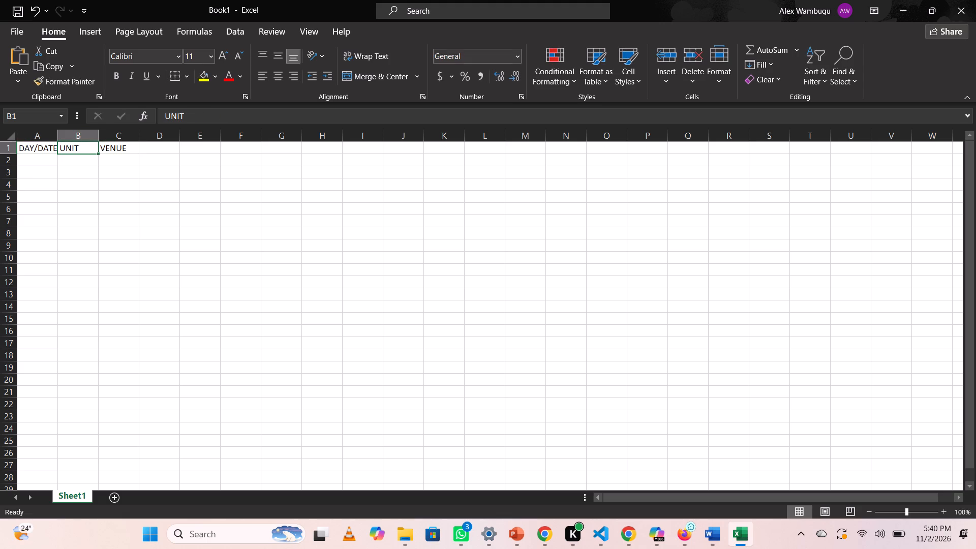
{"action": "key", "text": "Right"}
{"action": "key", "text": "Right"}
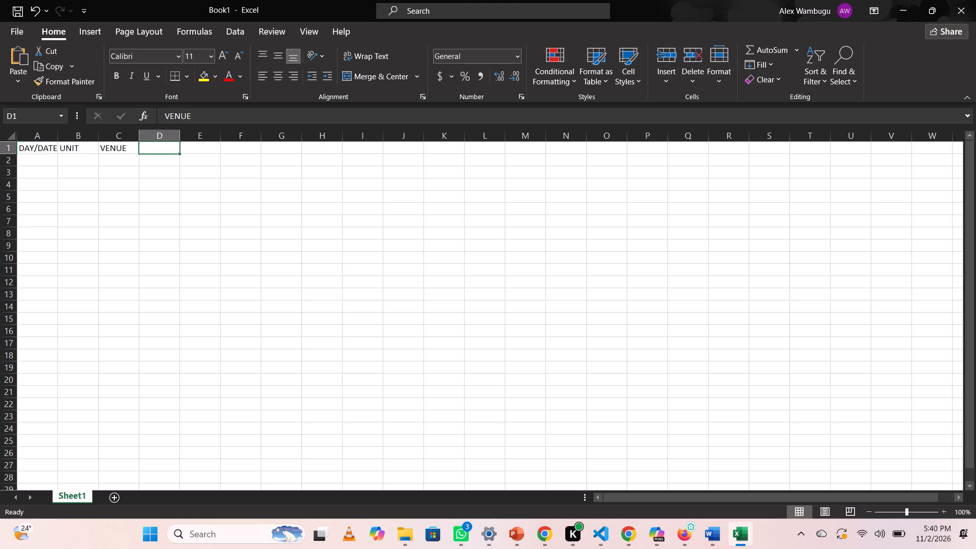
{"action": "key", "text": "Left"}
{"action": "key", "text": "Left"}
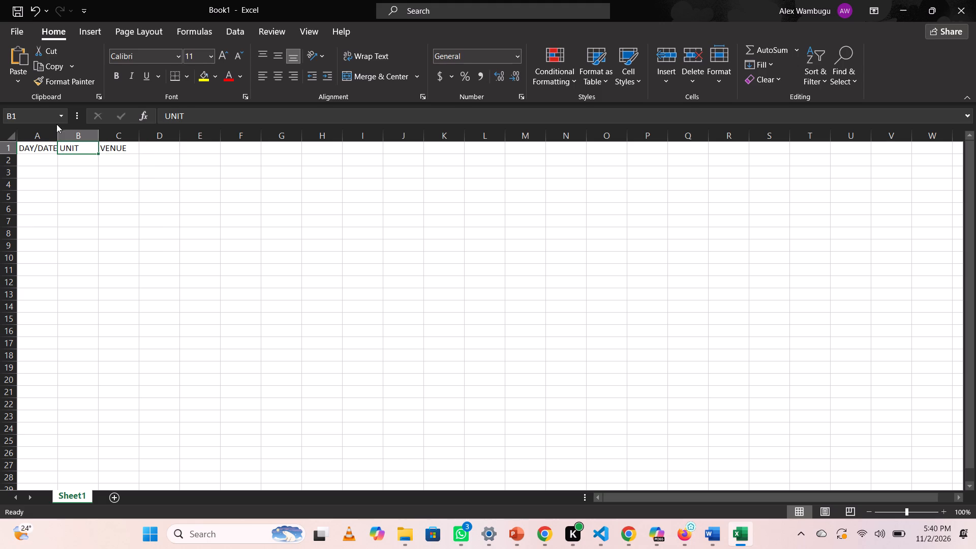
Widen column A to fit the DAY/DATE/TIME heading.
{"action": "left_click_drag", "start_coordinate": [59, 132], "coordinate": [63, 132]}
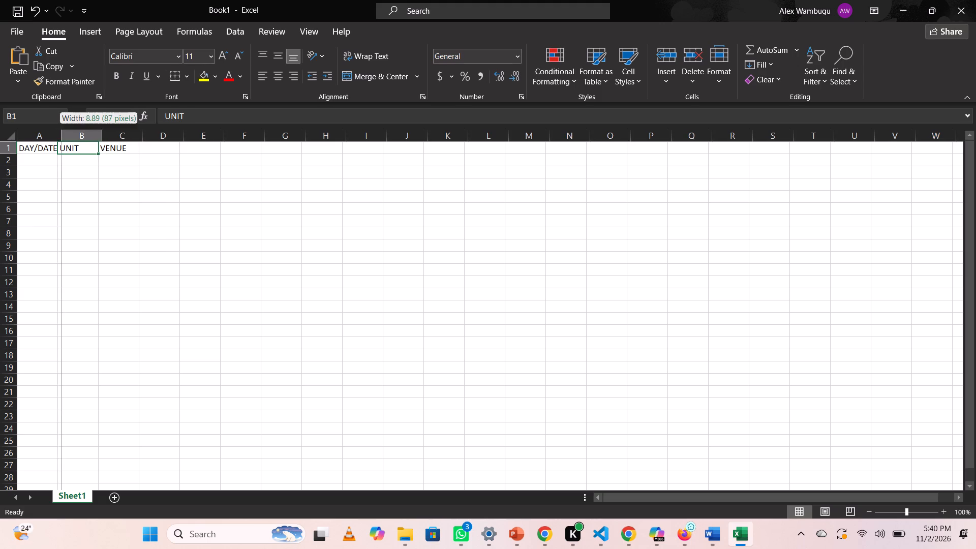
{"action": "left_click_drag", "start_coordinate": [63, 132], "coordinate": [82, 136]}
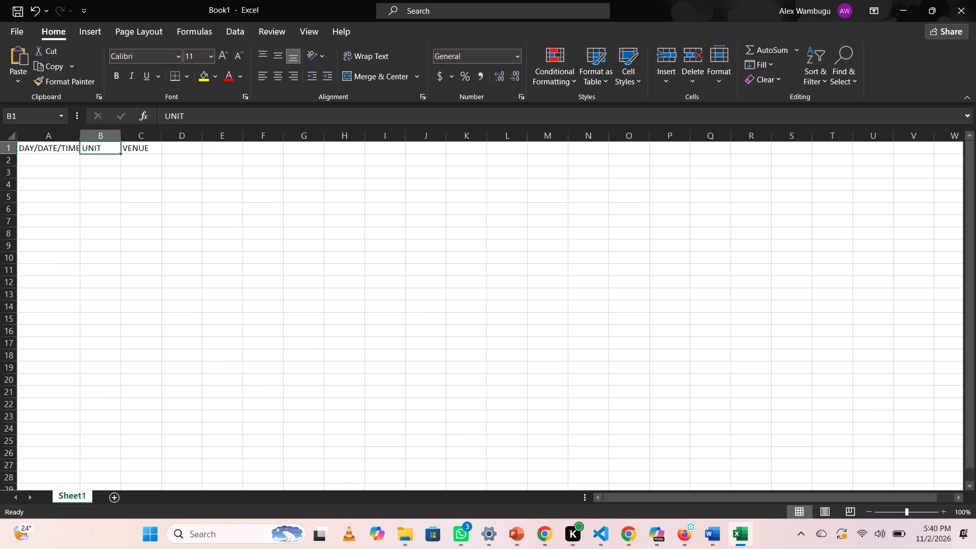
Switch to the November exam timetable in Word and look back through its sessions to the first one on Day 1.
{"action": "left_click", "coordinate": [703, 541]}
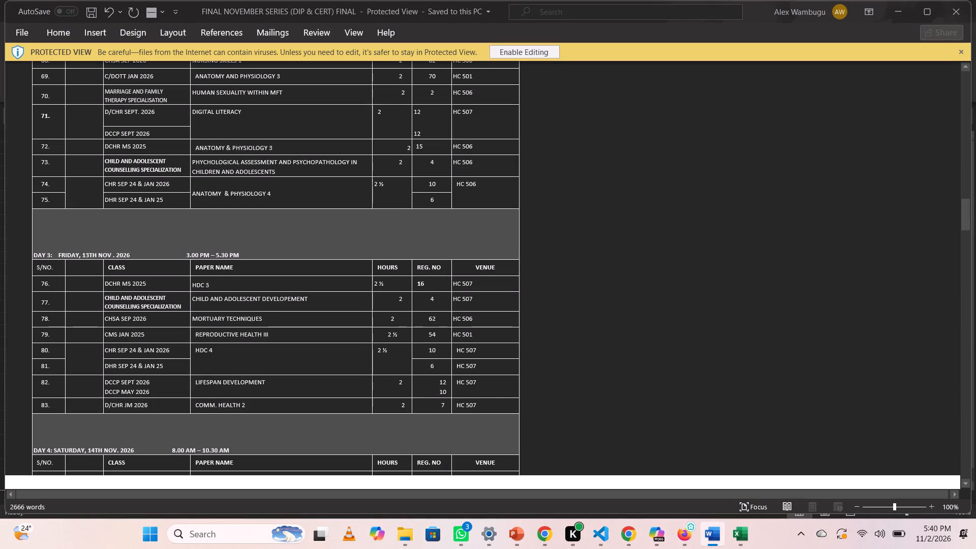
{"action": "scroll", "coordinate": [341, 166], "scroll_direction": "up", "scroll_amount": 3}
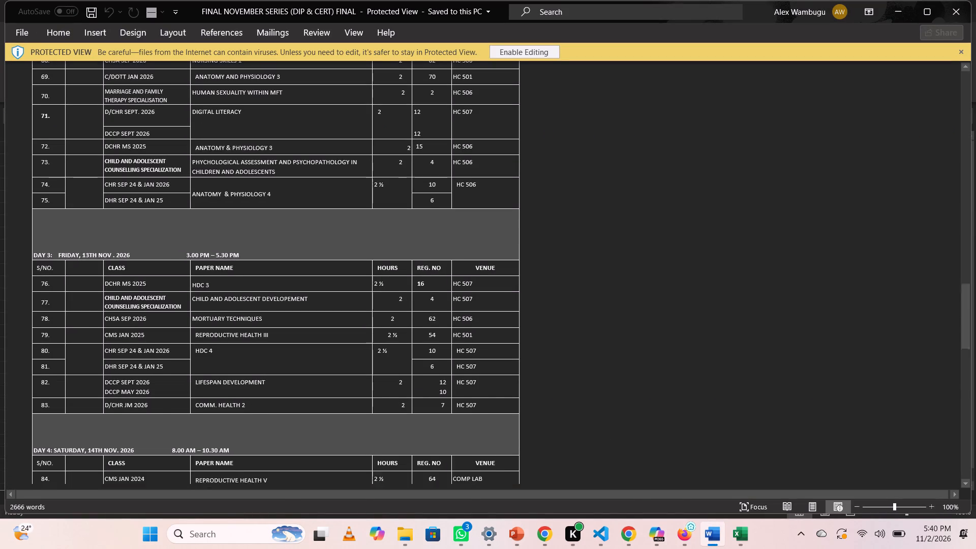
{"action": "scroll", "coordinate": [341, 166], "scroll_direction": "up", "scroll_amount": 5}
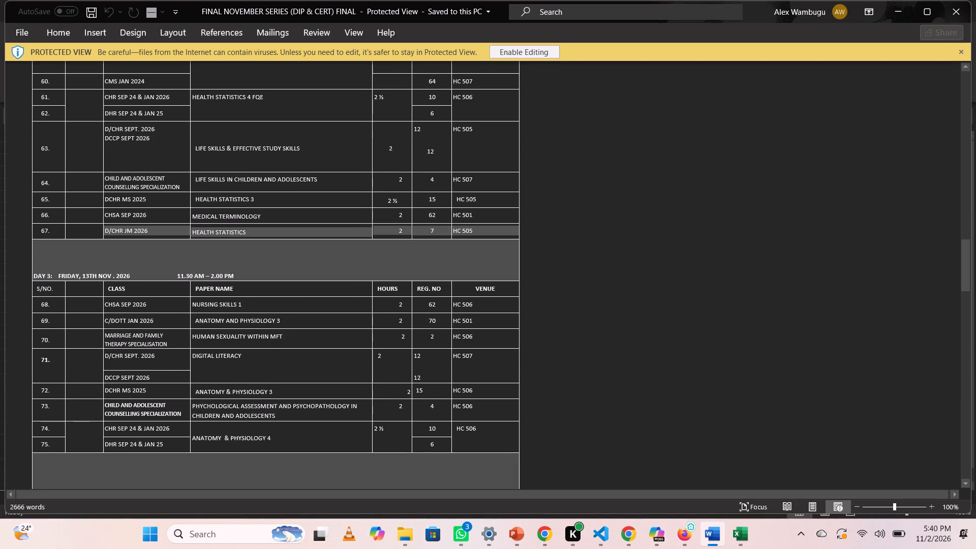
{"action": "scroll", "coordinate": [341, 166], "scroll_direction": "up", "scroll_amount": 10}
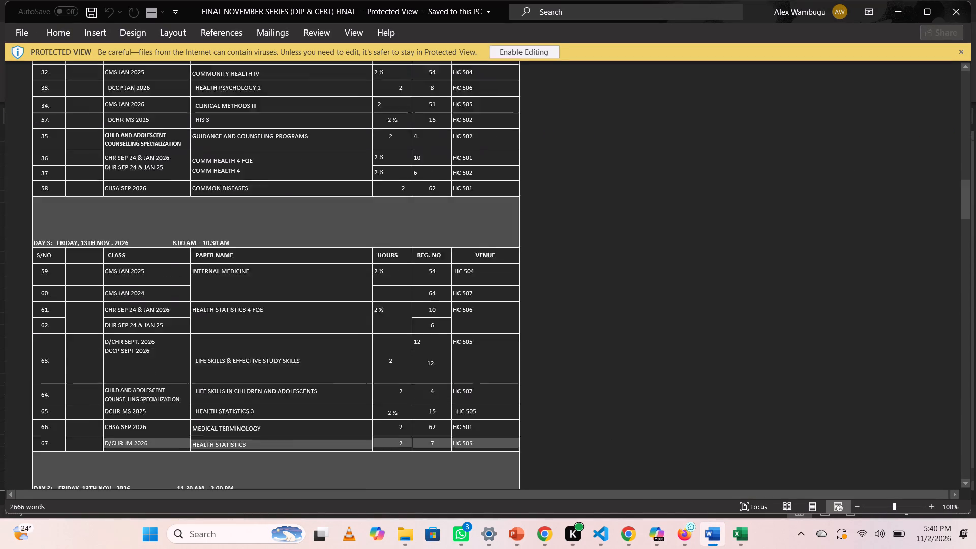
{"action": "scroll", "coordinate": [341, 166], "scroll_direction": "up", "scroll_amount": 8}
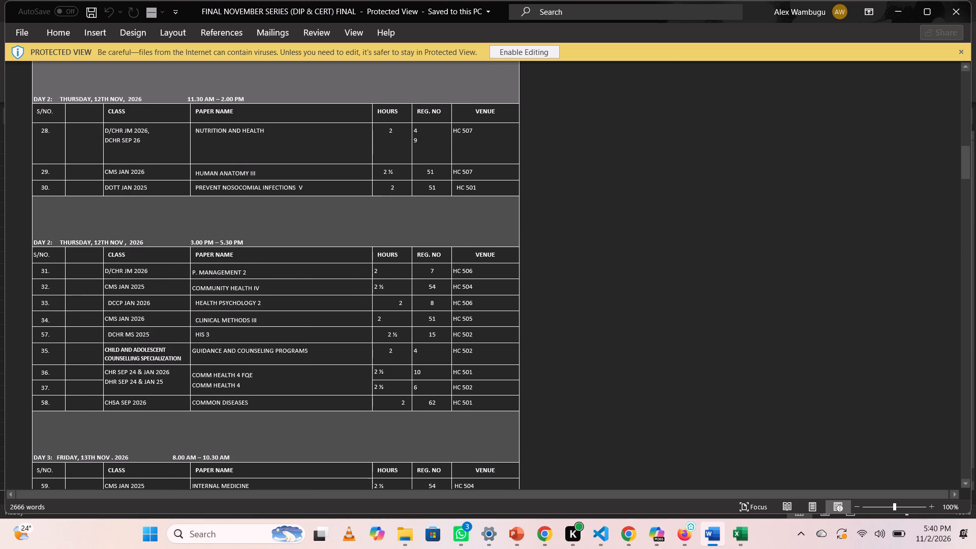
{"action": "scroll", "coordinate": [341, 166], "scroll_direction": "up", "scroll_amount": 12}
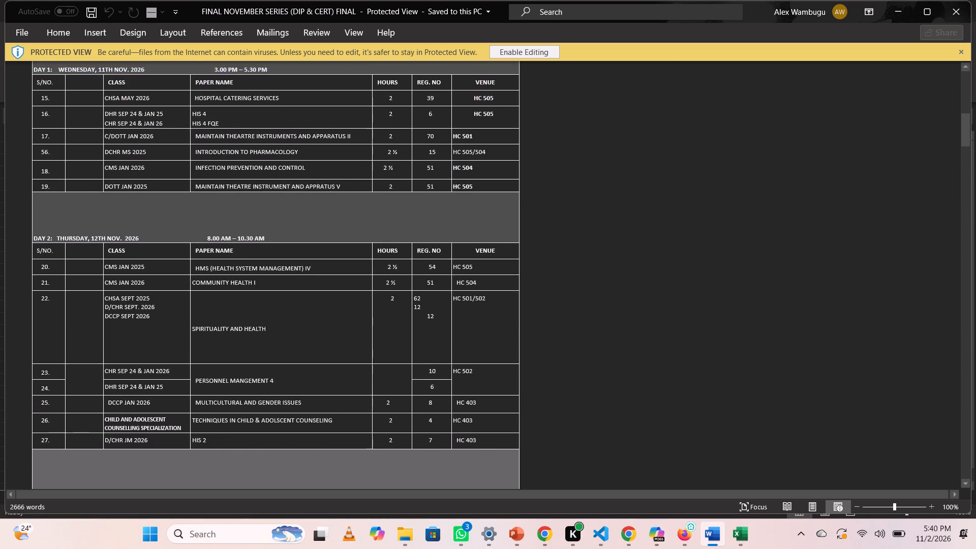
{"action": "scroll", "coordinate": [341, 166], "scroll_direction": "up", "scroll_amount": 20}
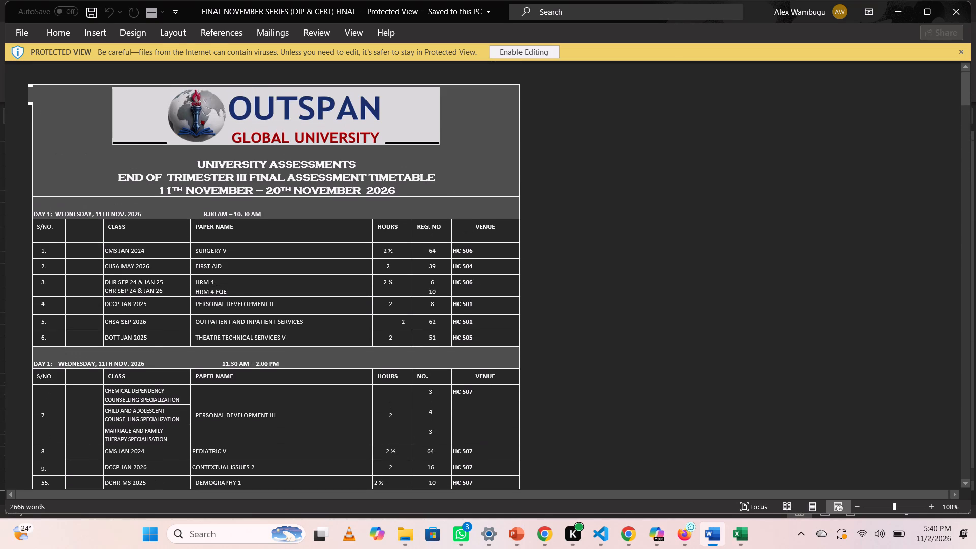
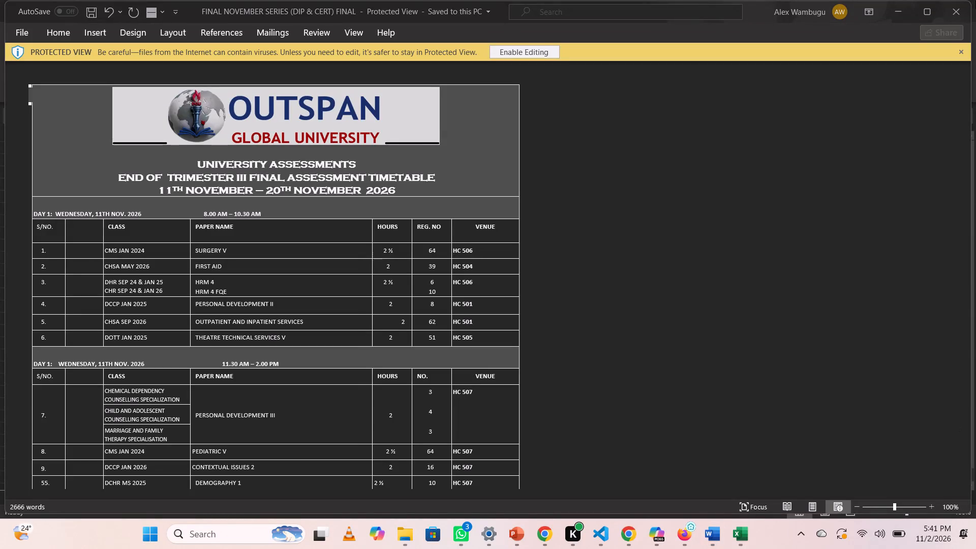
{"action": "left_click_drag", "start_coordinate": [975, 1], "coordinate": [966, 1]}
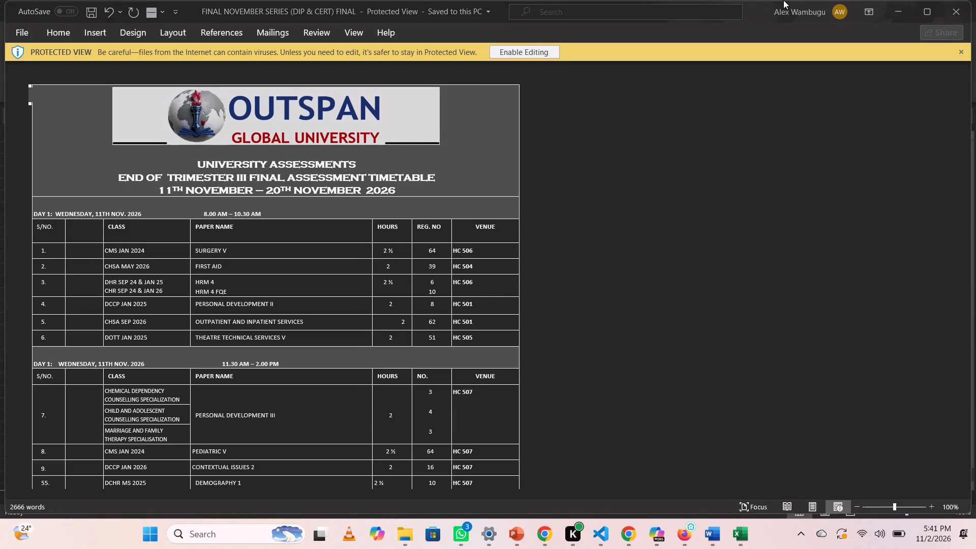
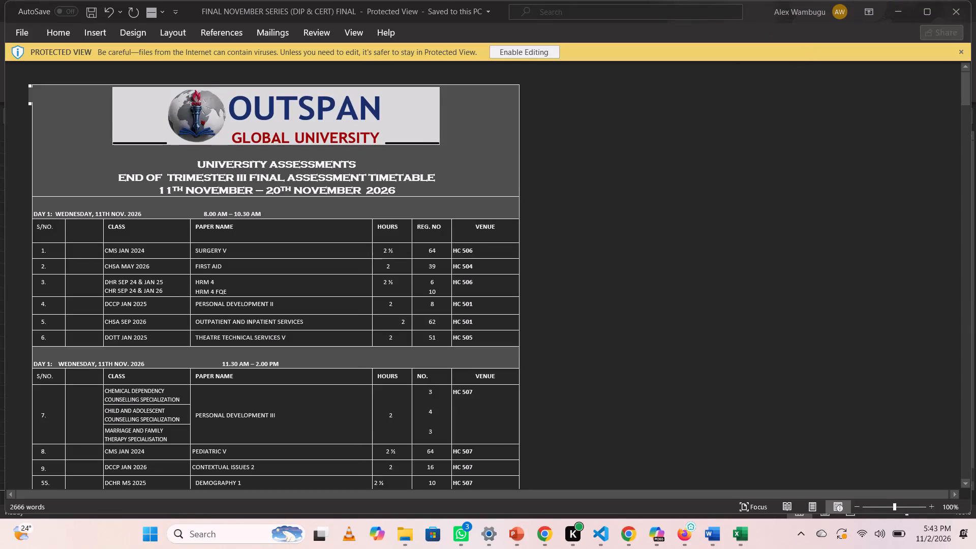
Switch from the Word exam timetable to the Book1 workbook in Excel.
{"action": "left_click", "coordinate": [740, 542]}
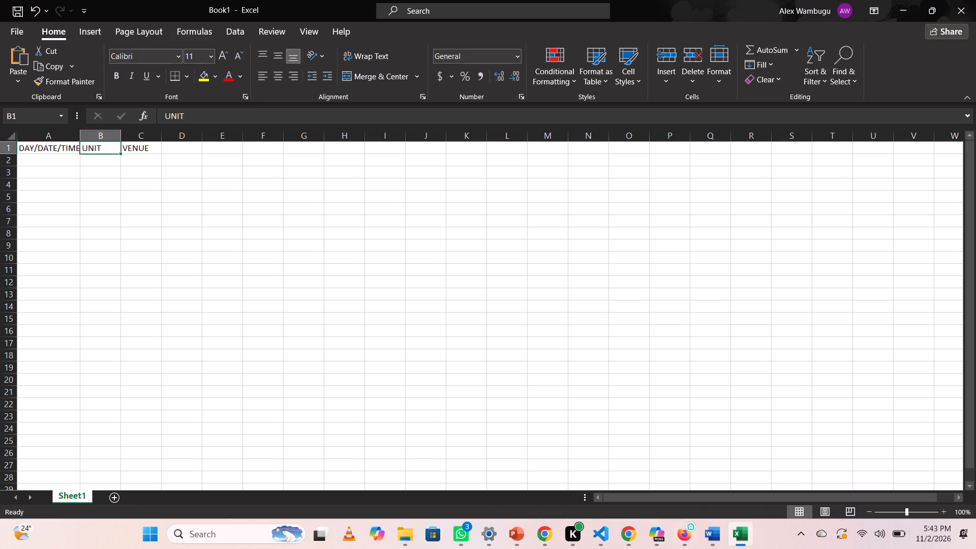
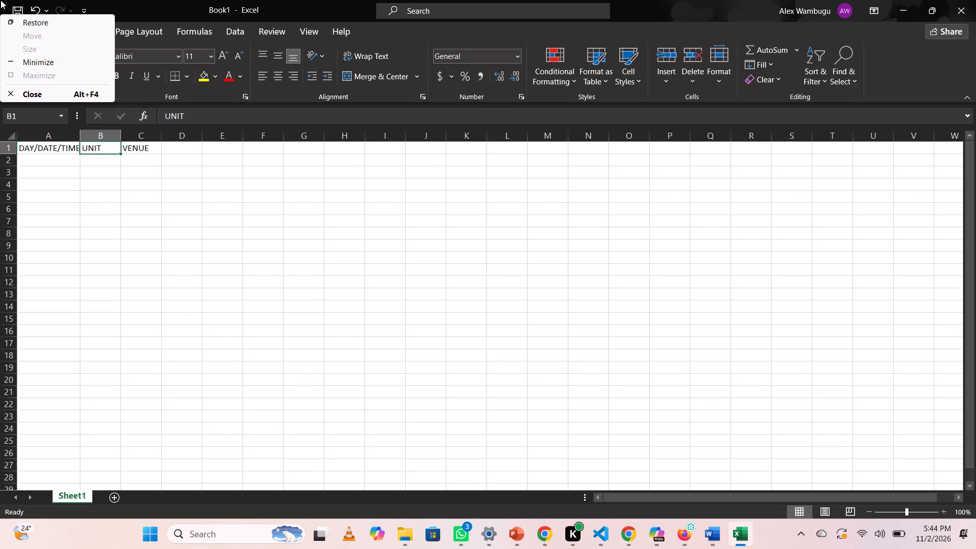
Enter "Wednesday 11th" in cell A2 as the first exam's entry under DAY/DATE/TIME.
{"action": "left_click", "coordinate": [176, 144]}
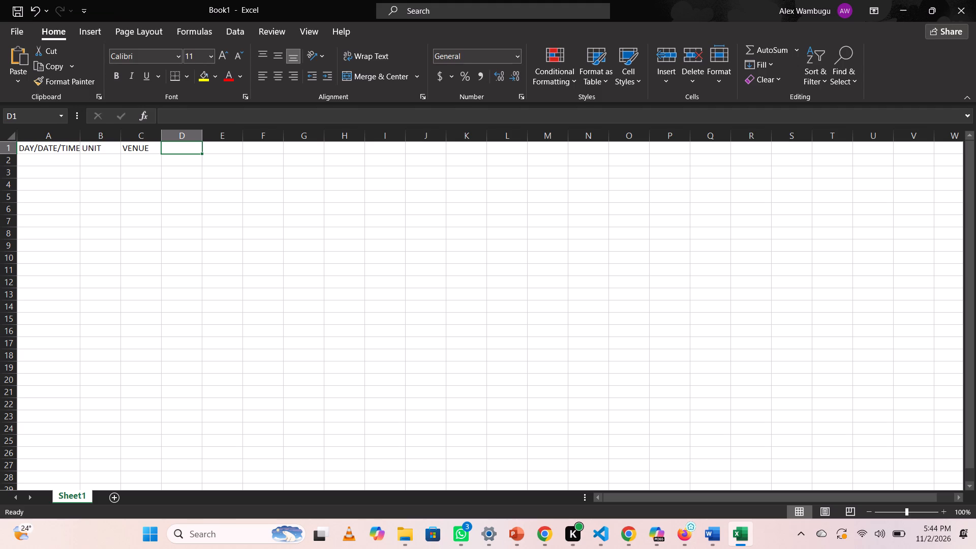
{"action": "left_click", "coordinate": [39, 163]}
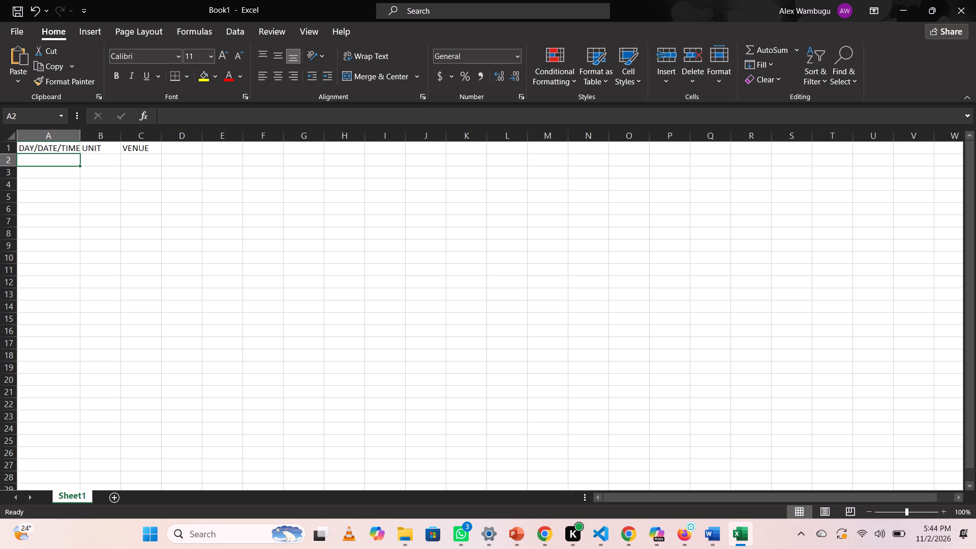
{"action": "key", "text": "w"}
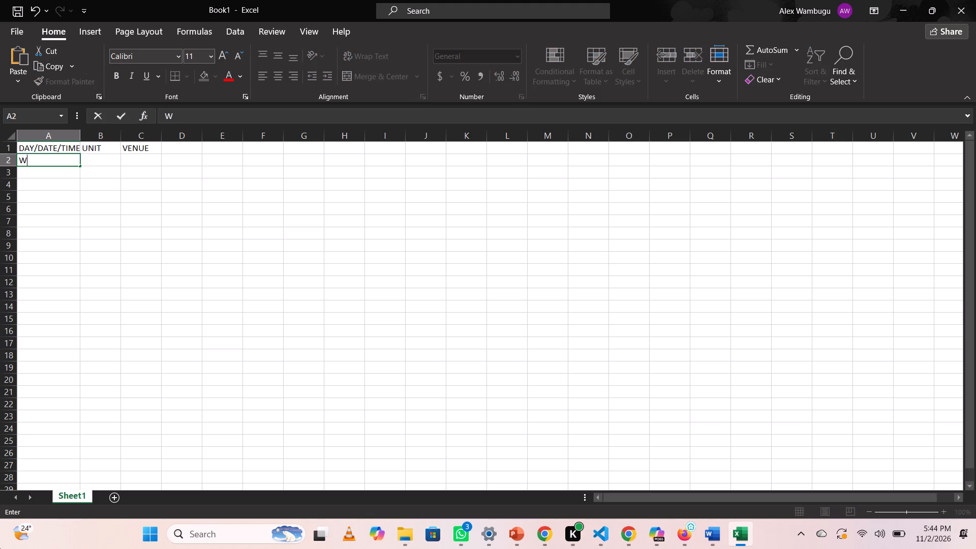
{"action": "type", "text": "ED"}
{"action": "key", "text": "BackSpace"}
{"action": "key", "text": "BackSpace"}
{"action": "type", "text": "ednw"}
{"action": "key", "text": "BackSpace"}
{"action": "type", "text": "esday"}
{"action": "key", "text": "space"}
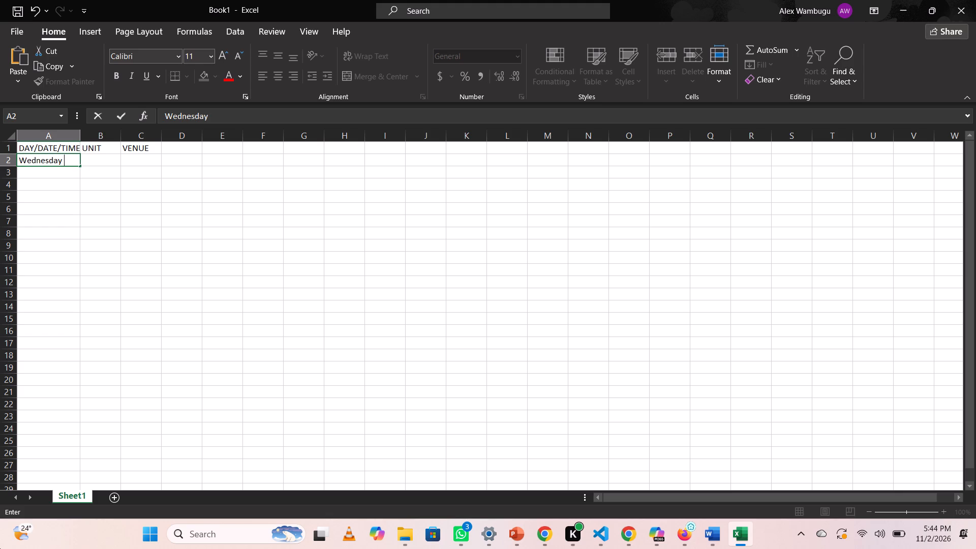
{"action": "type", "text": "11"}
{"action": "type", "text": "th"}
{"action": "key", "text": "Right"}
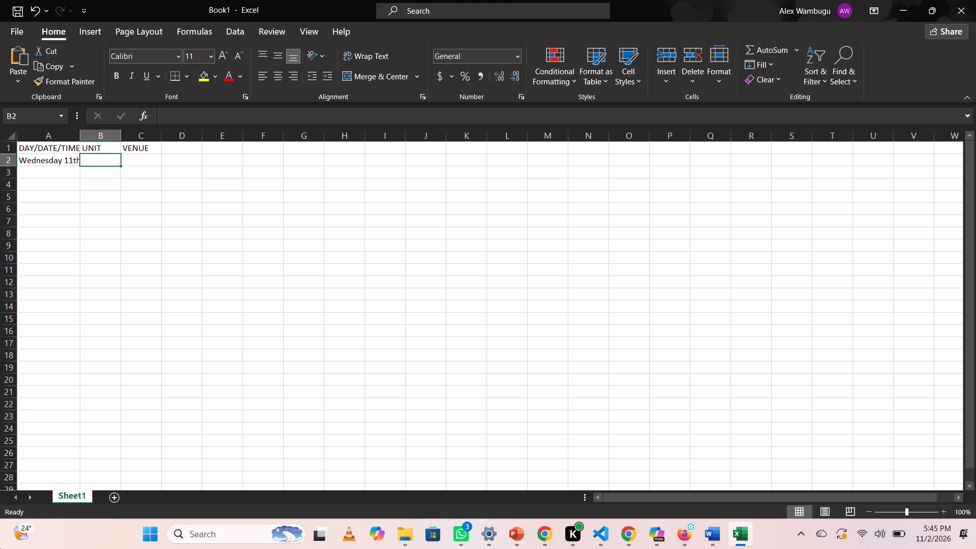
{"action": "key", "text": "Right"}
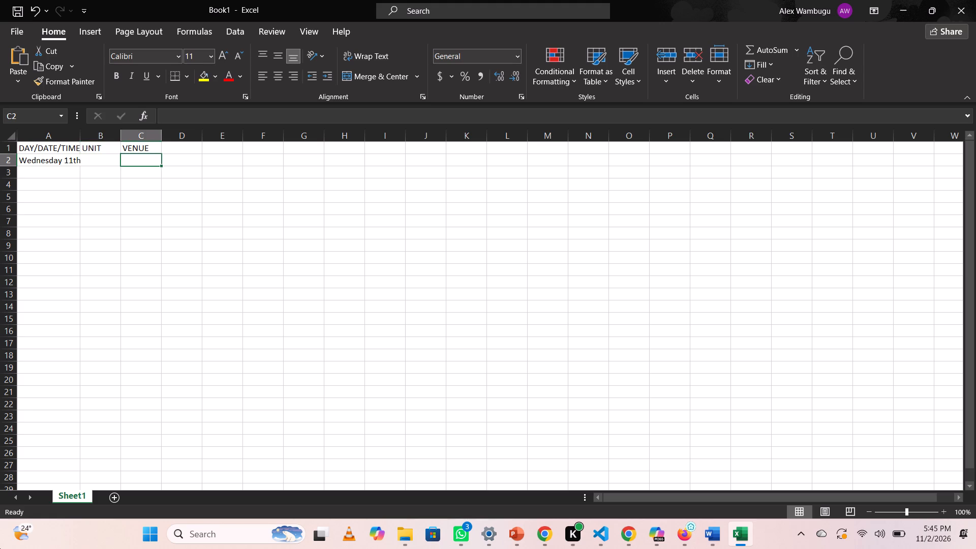
{"action": "key", "text": "Left"}
{"action": "key", "text": "Left"}
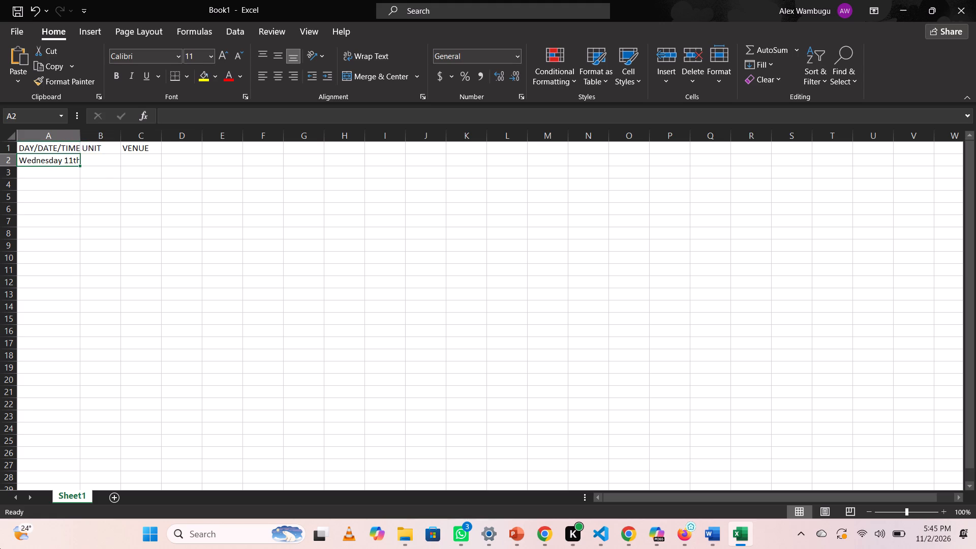
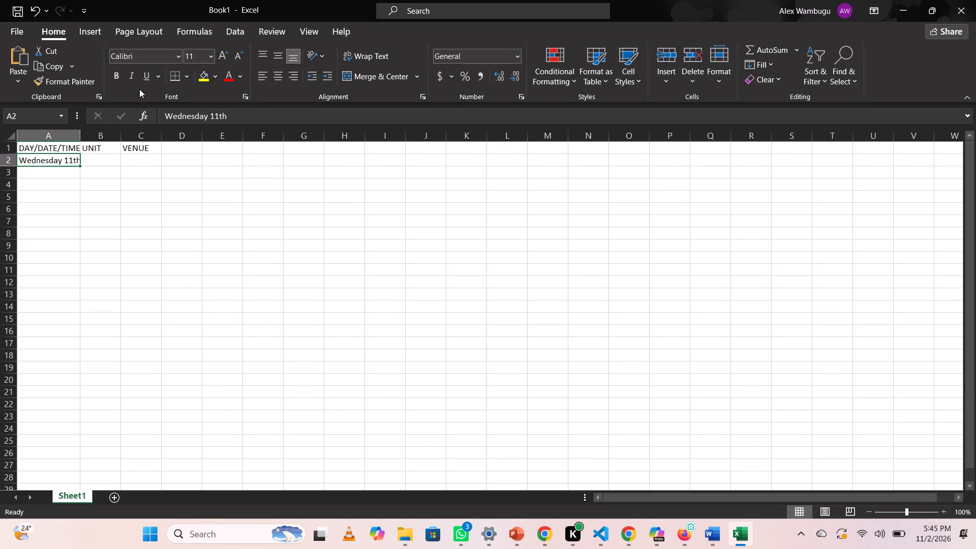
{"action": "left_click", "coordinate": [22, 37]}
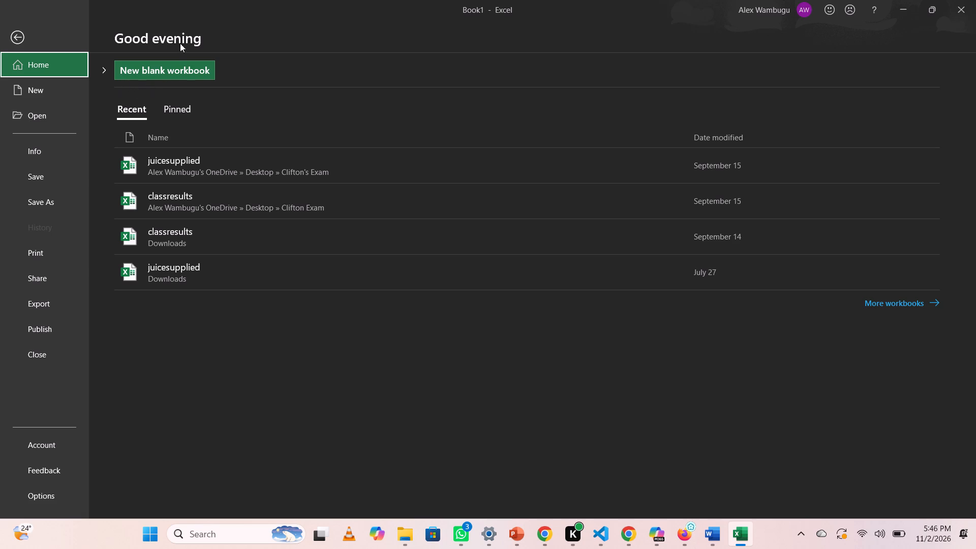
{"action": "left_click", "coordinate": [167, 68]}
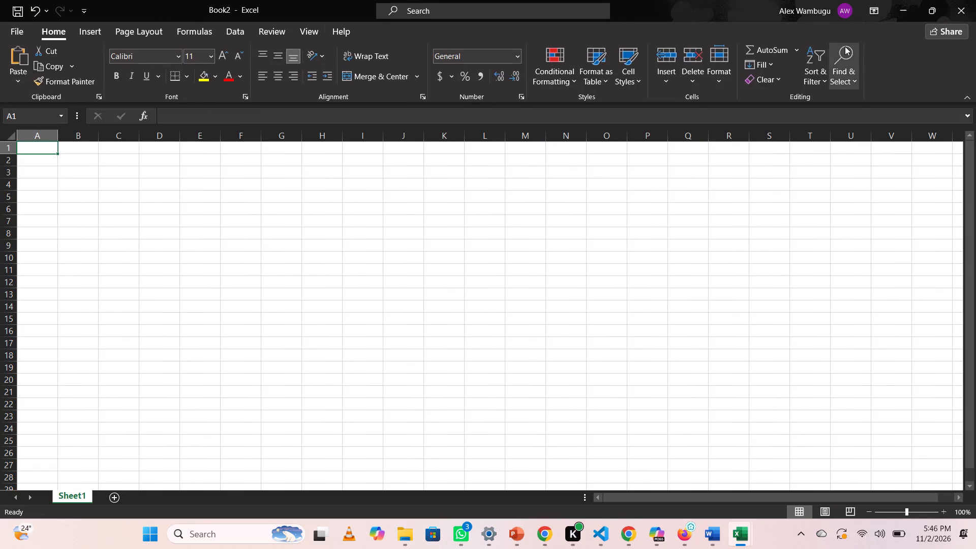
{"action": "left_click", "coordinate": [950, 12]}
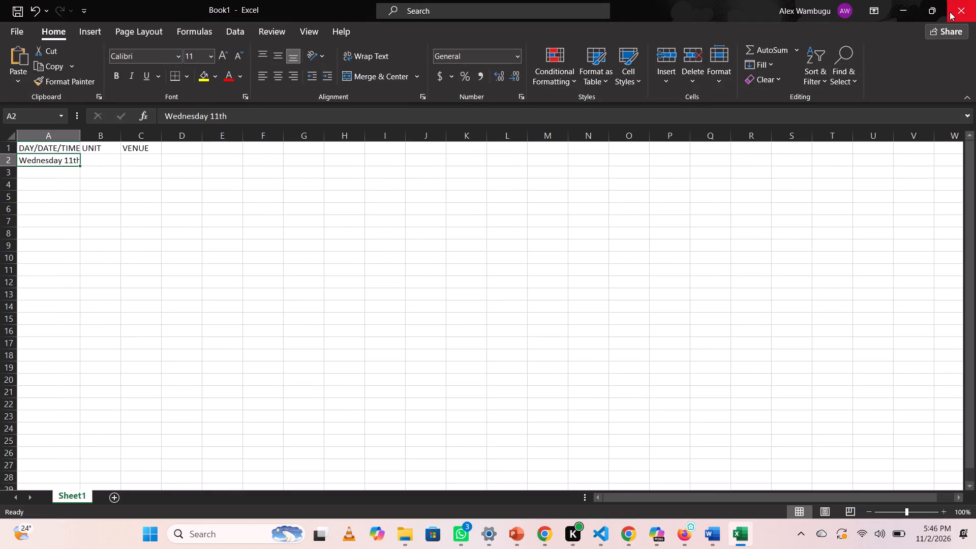
Close the Book1 workbook without saving its changes and relaunch Excel.
{"action": "left_click", "coordinate": [950, 12]}
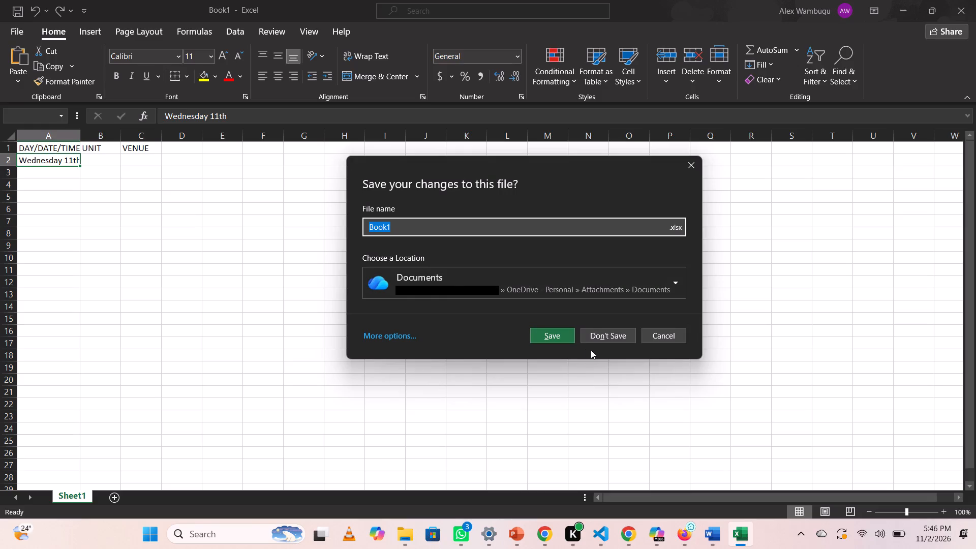
{"action": "left_click", "coordinate": [611, 337]}
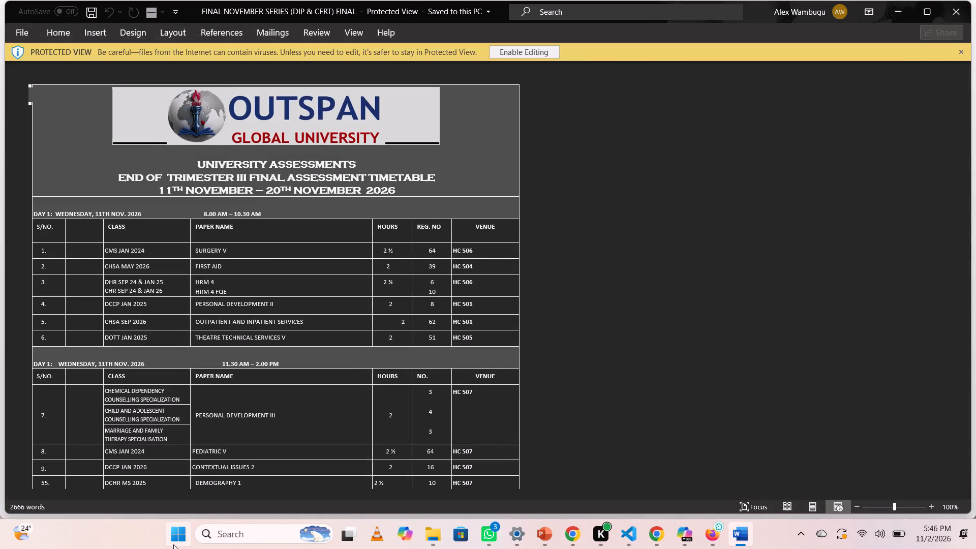
{"action": "left_click", "coordinate": [184, 533]}
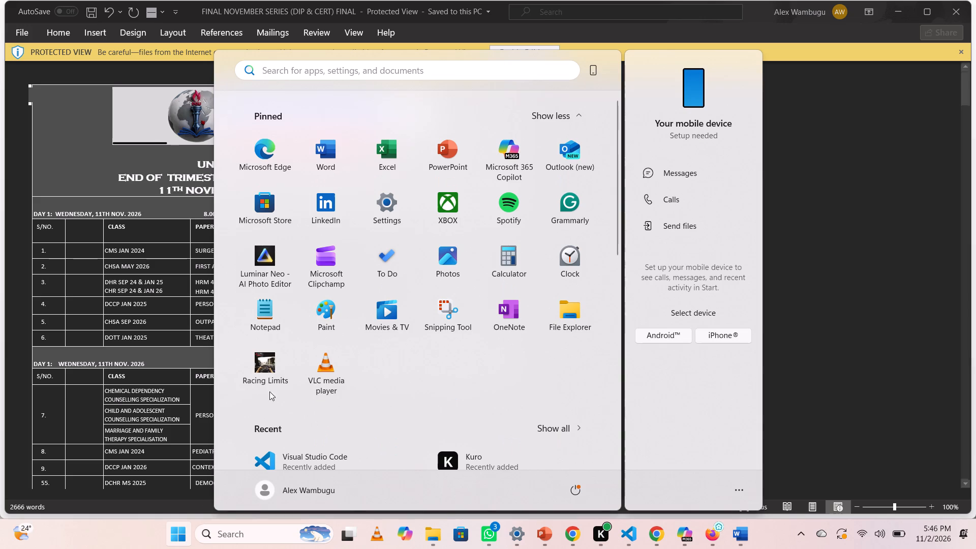
{"action": "left_click", "coordinate": [389, 160]}
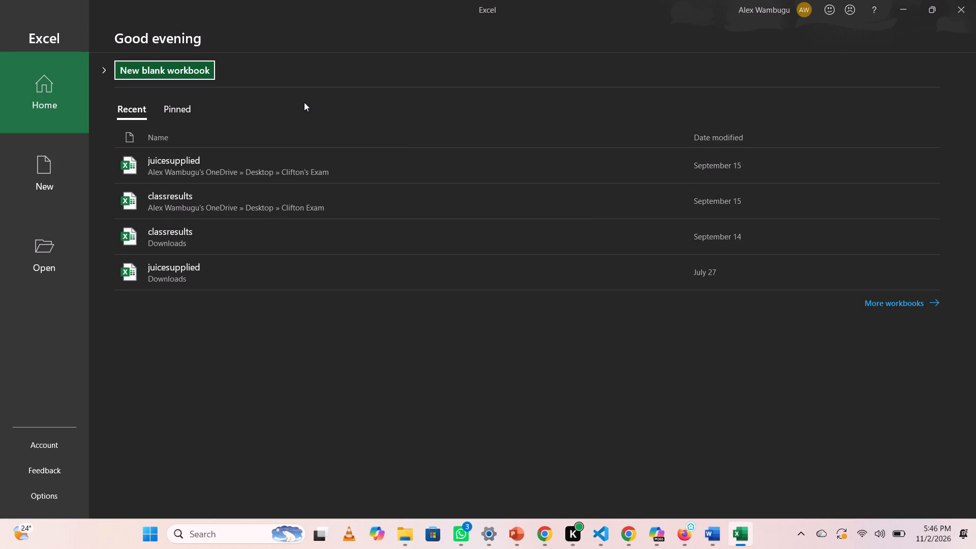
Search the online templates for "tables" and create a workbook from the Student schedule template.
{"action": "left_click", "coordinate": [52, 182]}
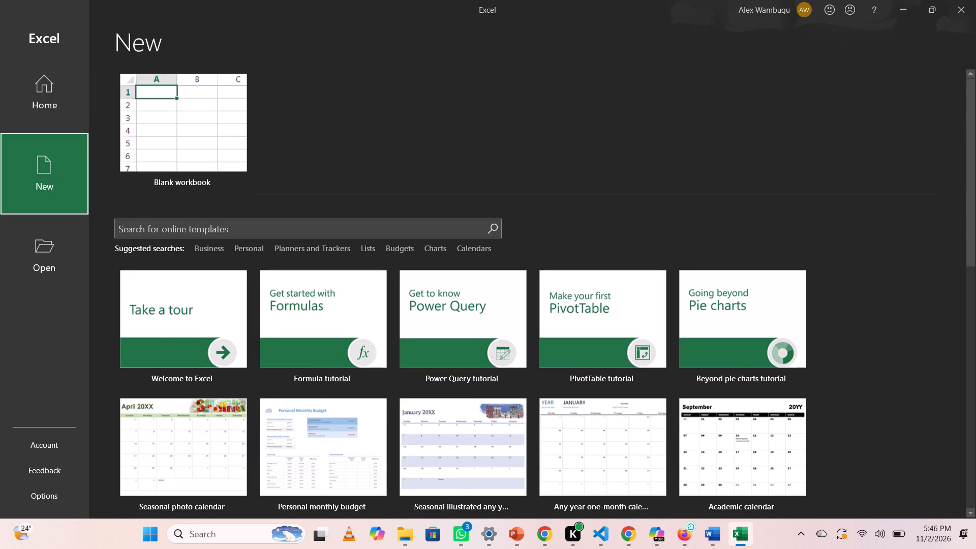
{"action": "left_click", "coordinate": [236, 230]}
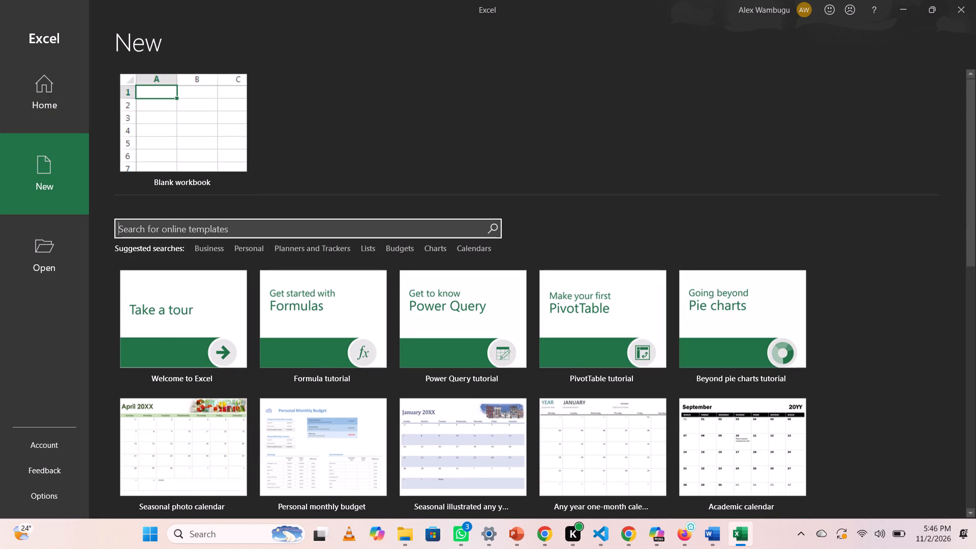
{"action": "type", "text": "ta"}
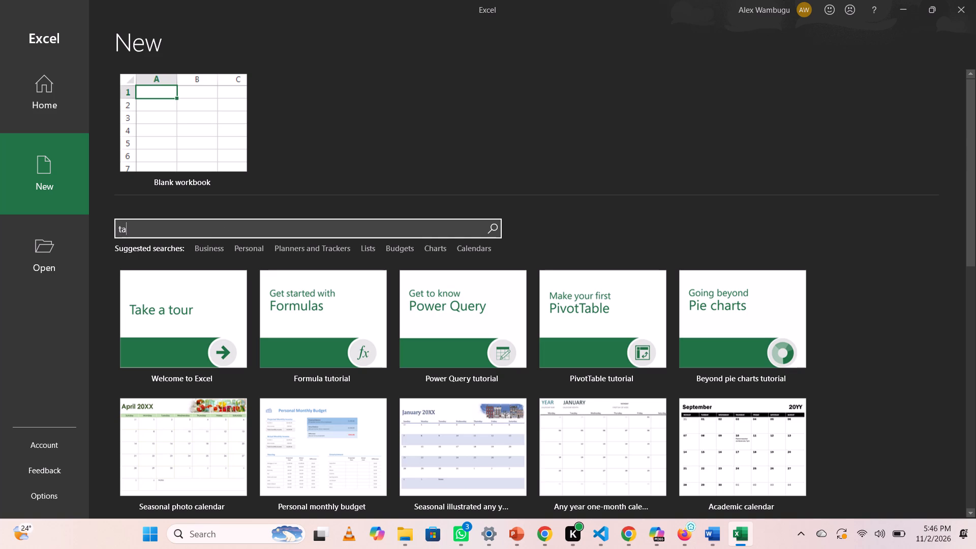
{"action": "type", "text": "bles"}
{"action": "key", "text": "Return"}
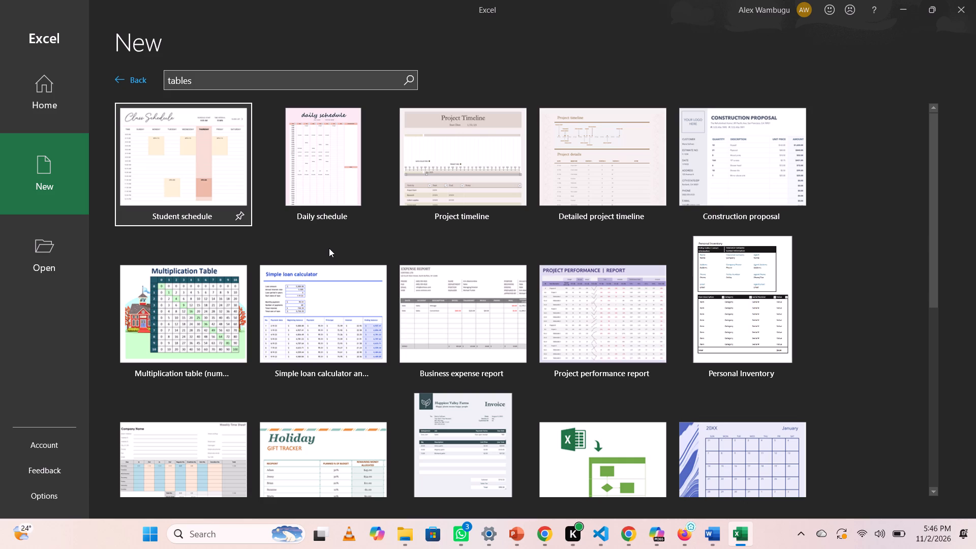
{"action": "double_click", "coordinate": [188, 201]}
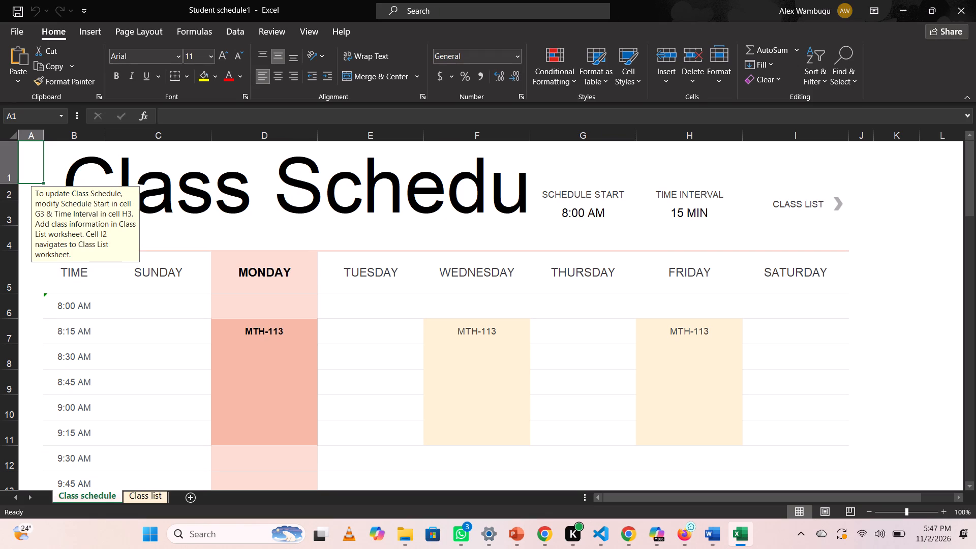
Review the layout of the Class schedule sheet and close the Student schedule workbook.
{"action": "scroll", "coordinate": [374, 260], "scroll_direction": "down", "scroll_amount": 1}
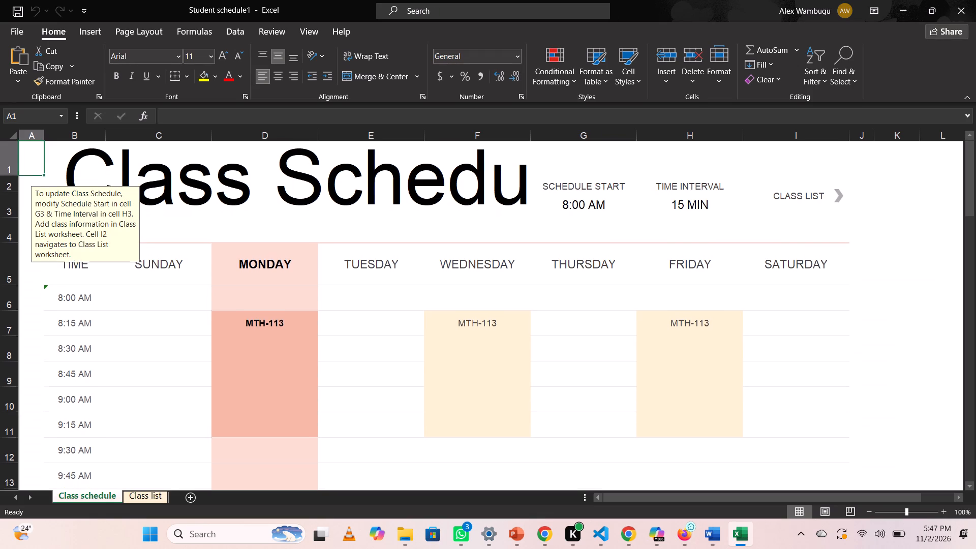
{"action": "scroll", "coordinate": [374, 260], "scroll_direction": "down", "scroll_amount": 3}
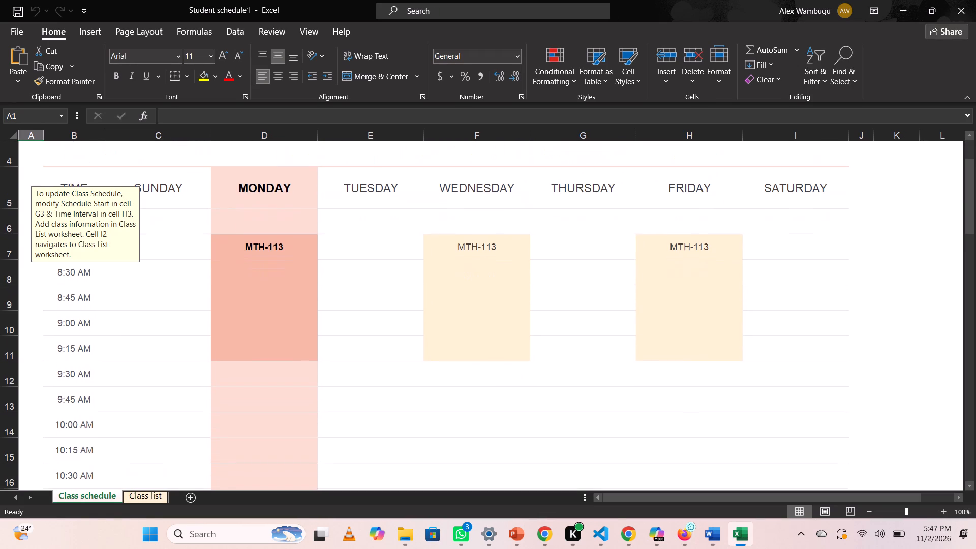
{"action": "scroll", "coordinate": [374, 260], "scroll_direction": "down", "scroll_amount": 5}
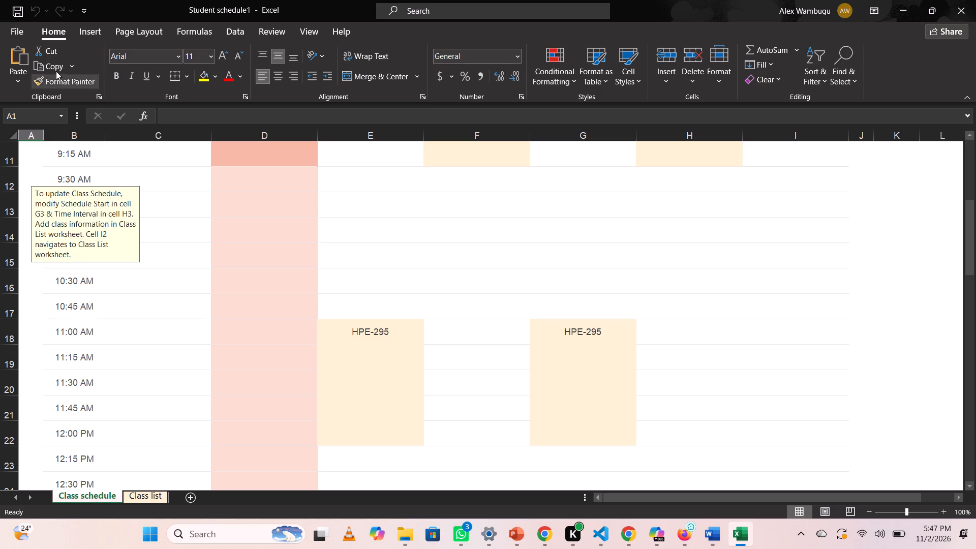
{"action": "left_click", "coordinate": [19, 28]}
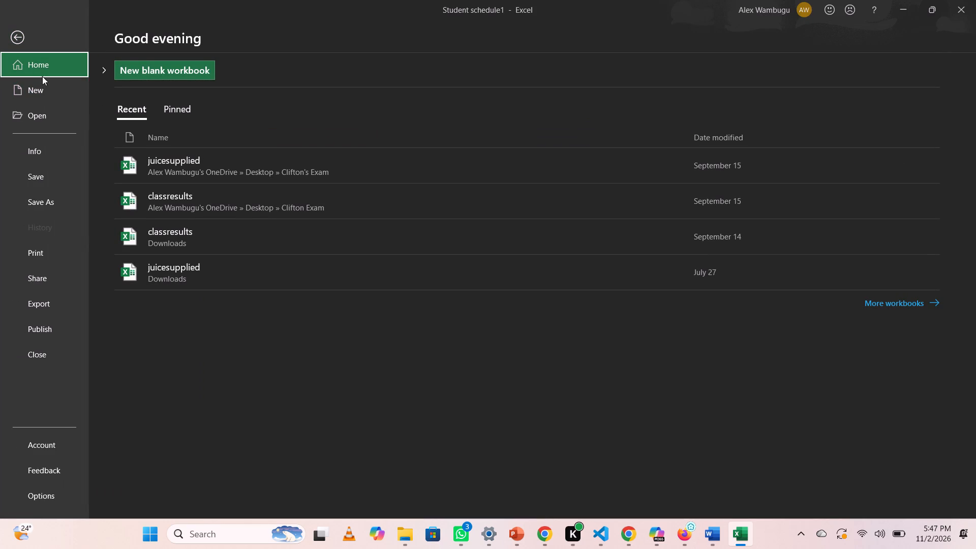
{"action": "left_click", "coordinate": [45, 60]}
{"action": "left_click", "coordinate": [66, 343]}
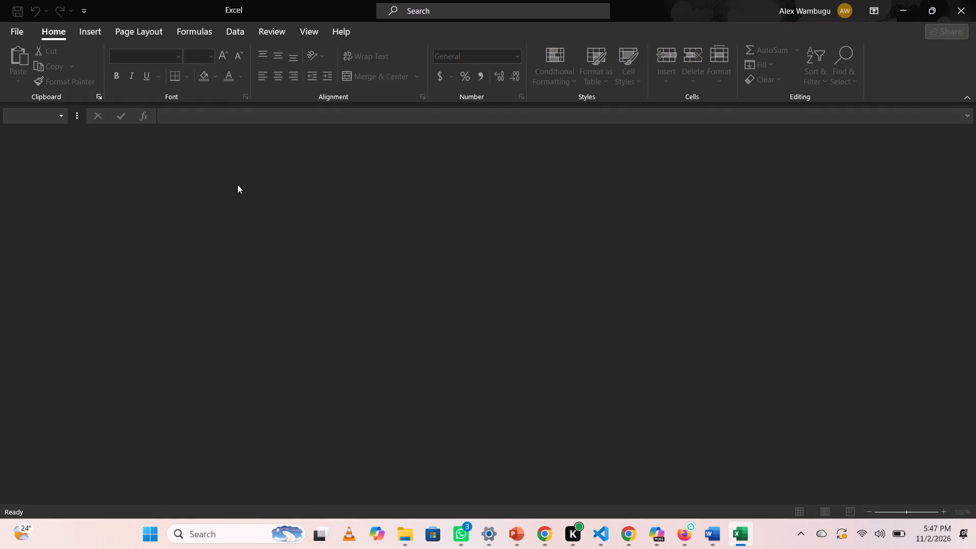
Browse the suggested templates for new workbooks, looking for a layout suited to an exam timetable.
{"action": "left_click", "coordinate": [21, 29]}
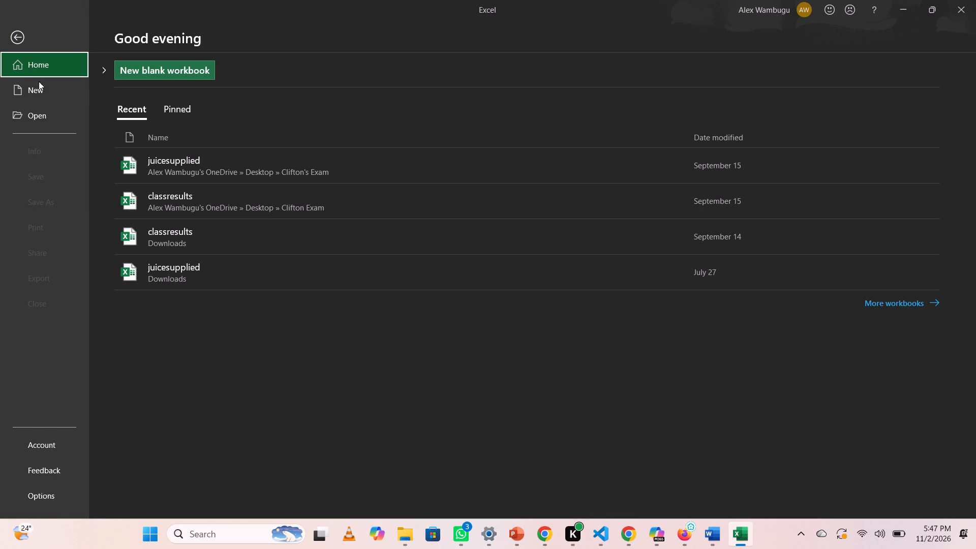
{"action": "left_click", "coordinate": [44, 113]}
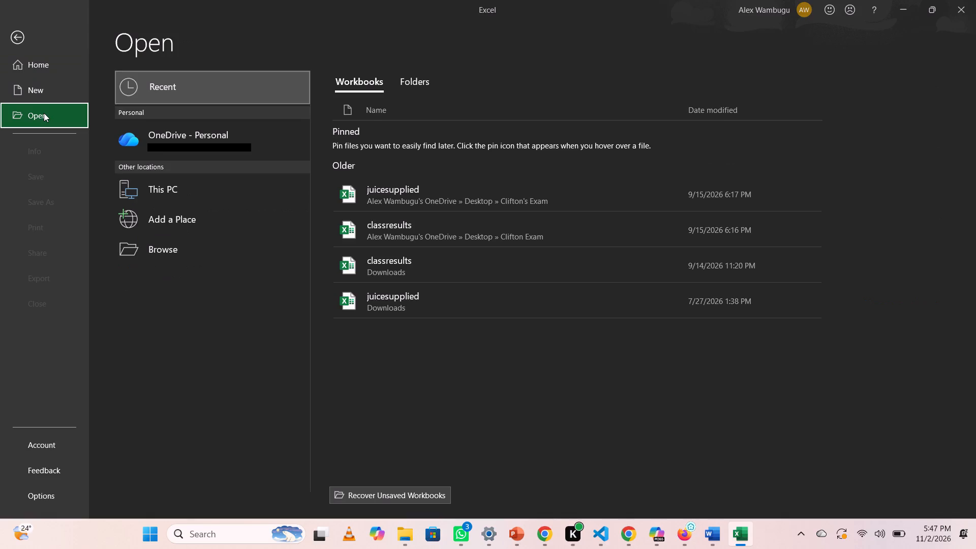
{"action": "left_click", "coordinate": [34, 95]}
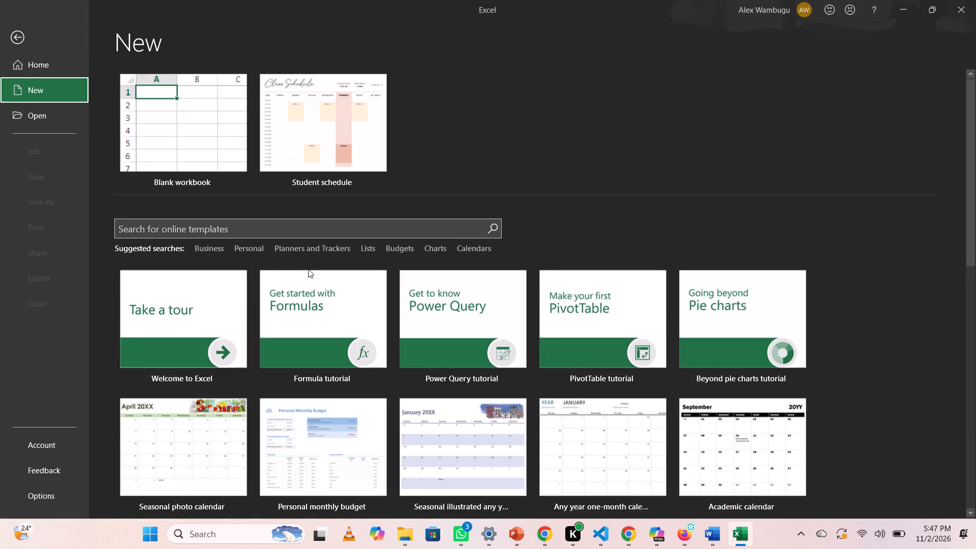
{"action": "scroll", "coordinate": [327, 341], "scroll_direction": "down", "scroll_amount": 1}
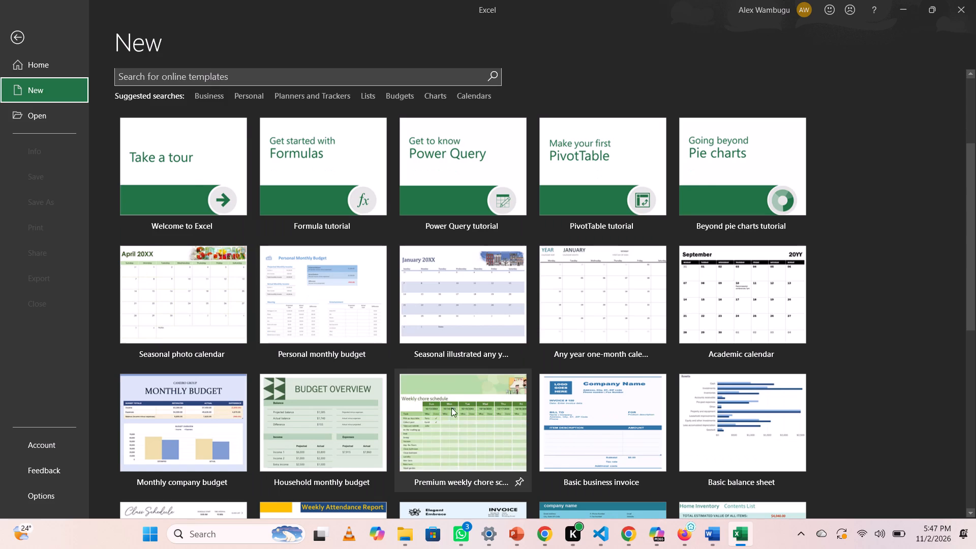
{"action": "scroll", "coordinate": [442, 401], "scroll_direction": "down", "scroll_amount": 2}
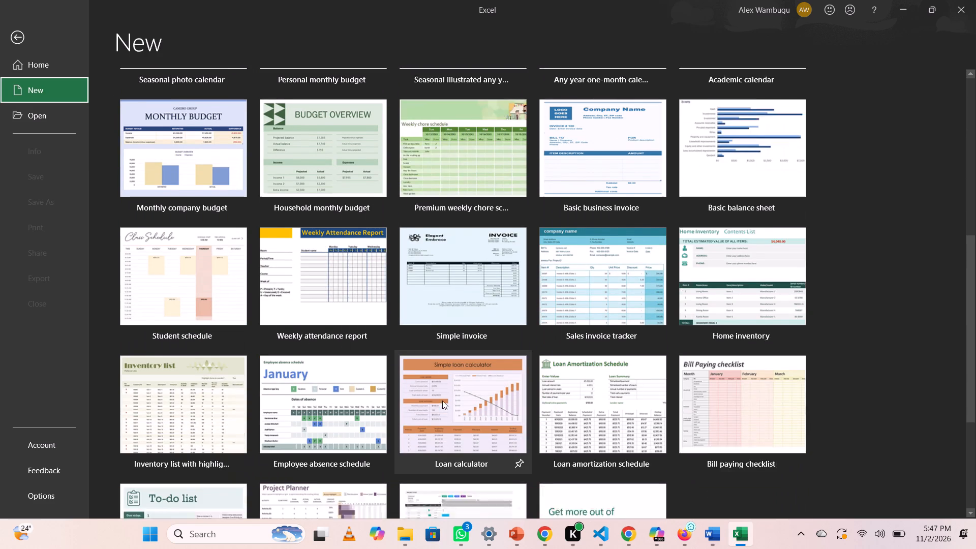
{"action": "scroll", "coordinate": [442, 401], "scroll_direction": "down", "scroll_amount": 2}
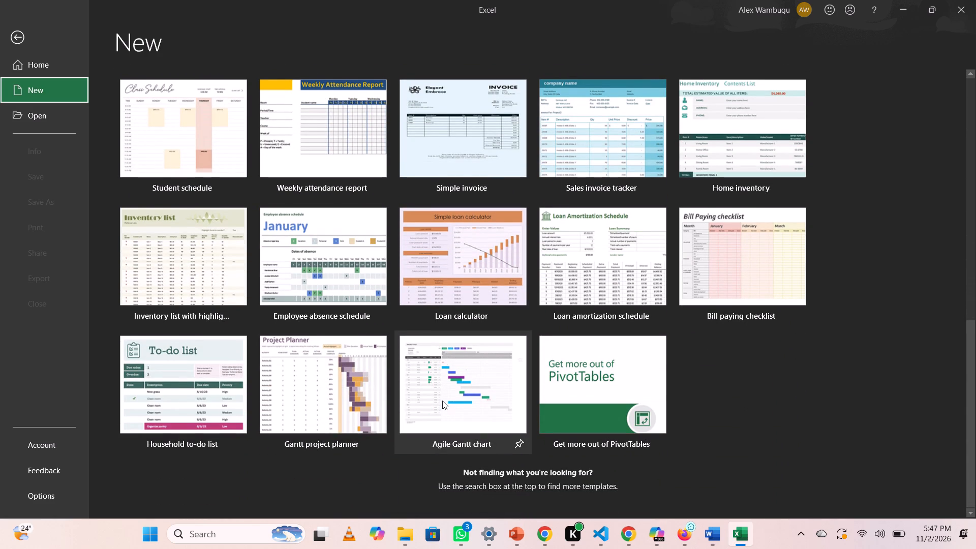
{"action": "scroll", "coordinate": [442, 401], "scroll_direction": "up", "scroll_amount": 3}
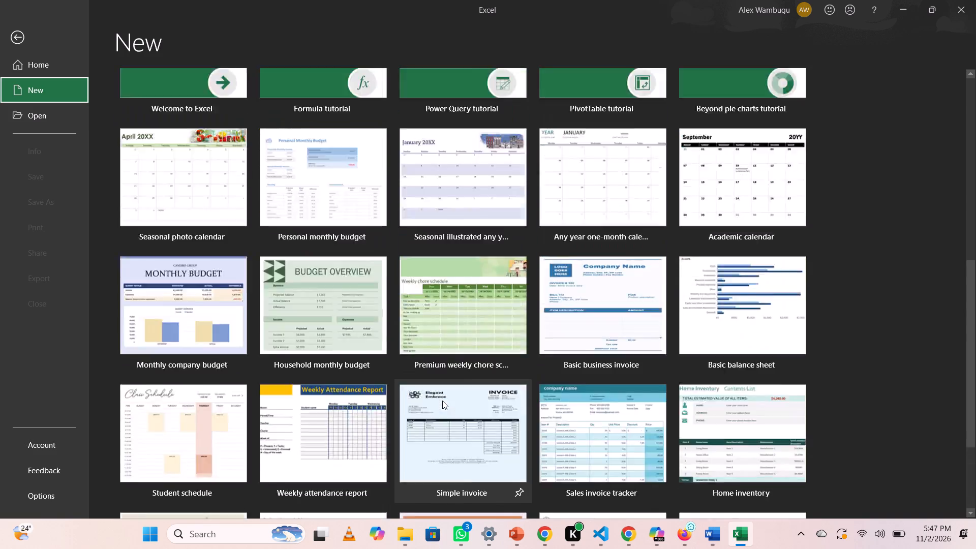
{"action": "scroll", "coordinate": [442, 401], "scroll_direction": "up", "scroll_amount": 1}
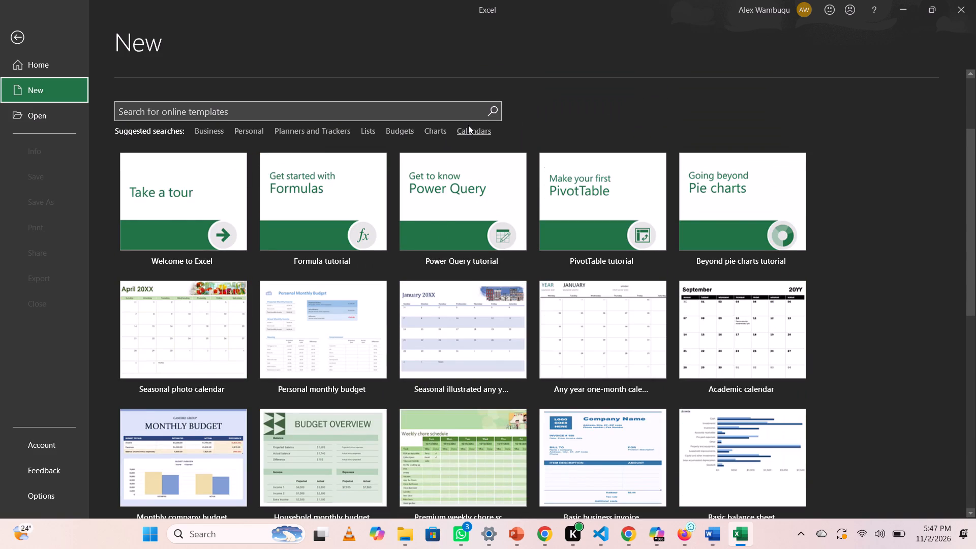
Search the online templates for "timetable".
{"action": "left_click", "coordinate": [448, 107]}
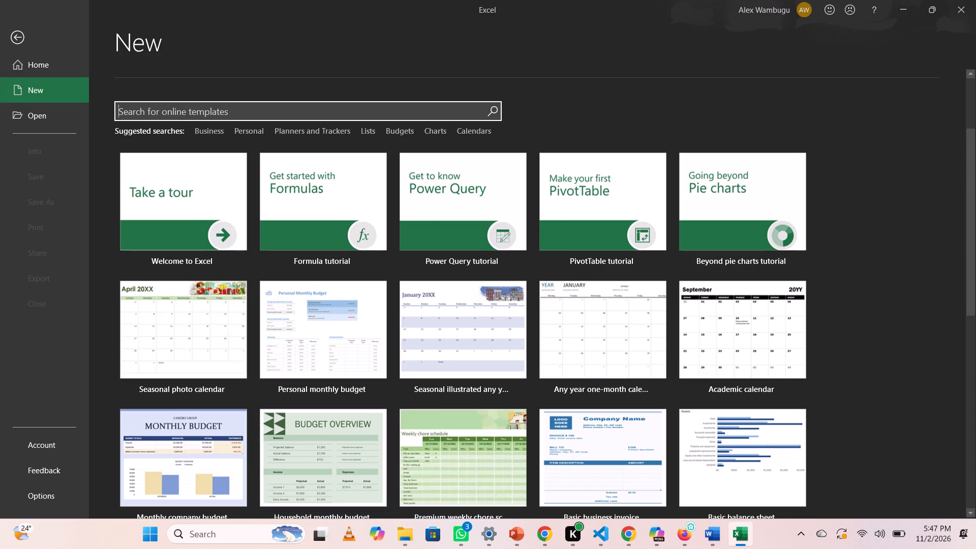
{"action": "type", "text": "timetable"}
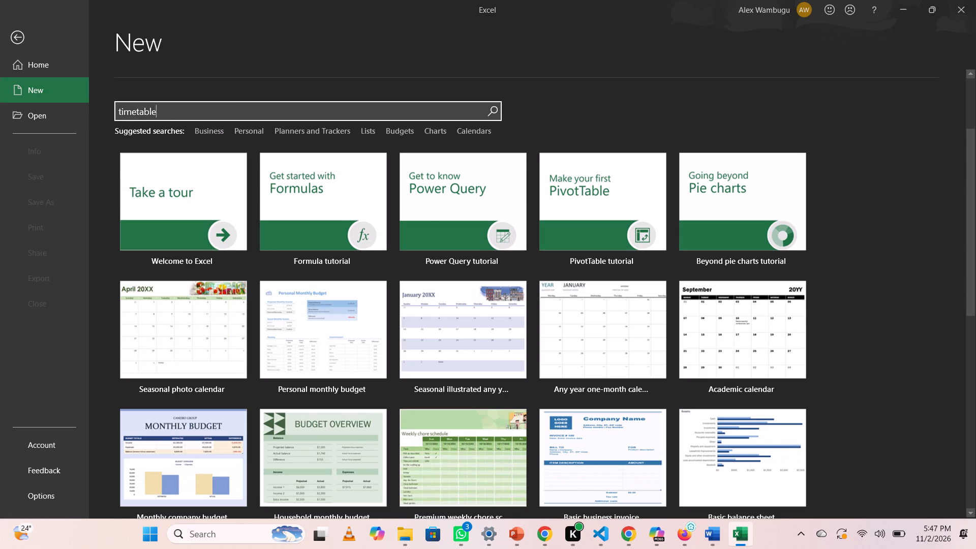
{"action": "key", "text": "Return"}
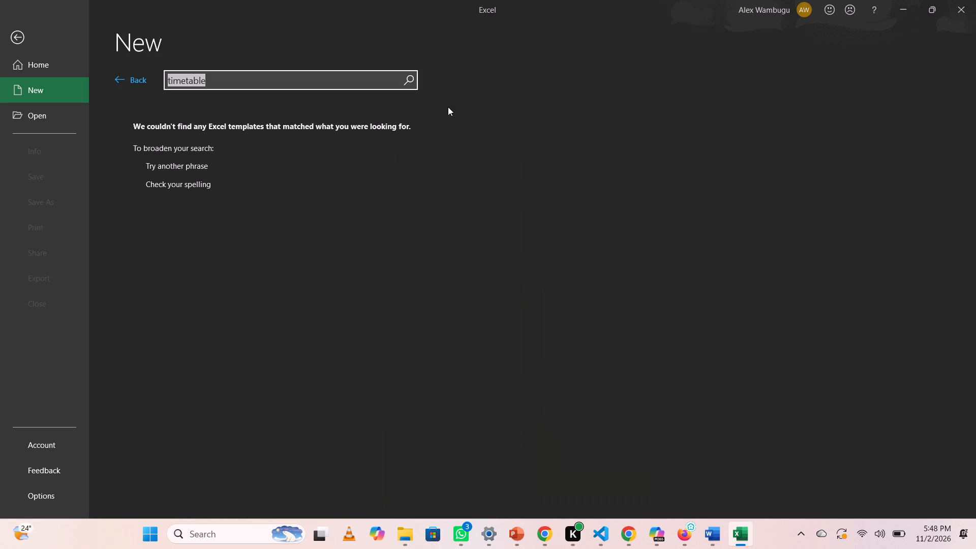
Change the online template search term to "table".
{"action": "left_click", "coordinate": [221, 166]}
{"action": "left_click", "coordinate": [190, 165]}
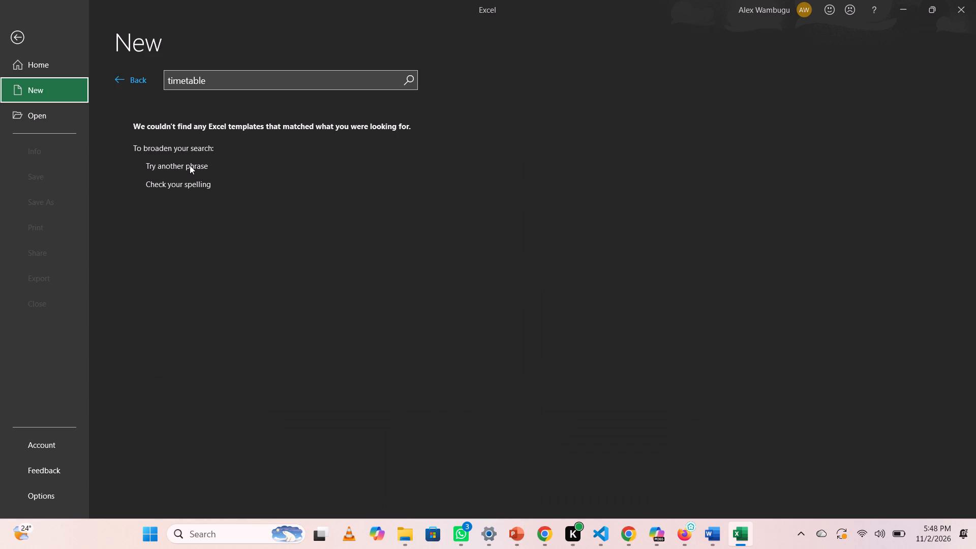
{"action": "left_click", "coordinate": [187, 77]}
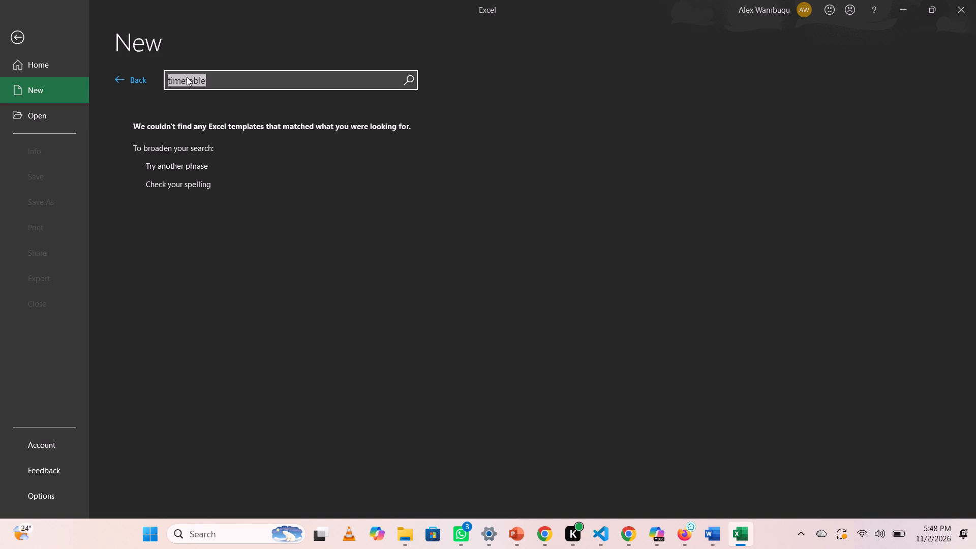
{"action": "key", "text": "BackSpace"}
{"action": "key", "text": "BackSpace"}
{"action": "key", "text": "BackSpace"}
{"action": "key", "text": "BackSpace"}
{"action": "left_click", "coordinate": [232, 75]}
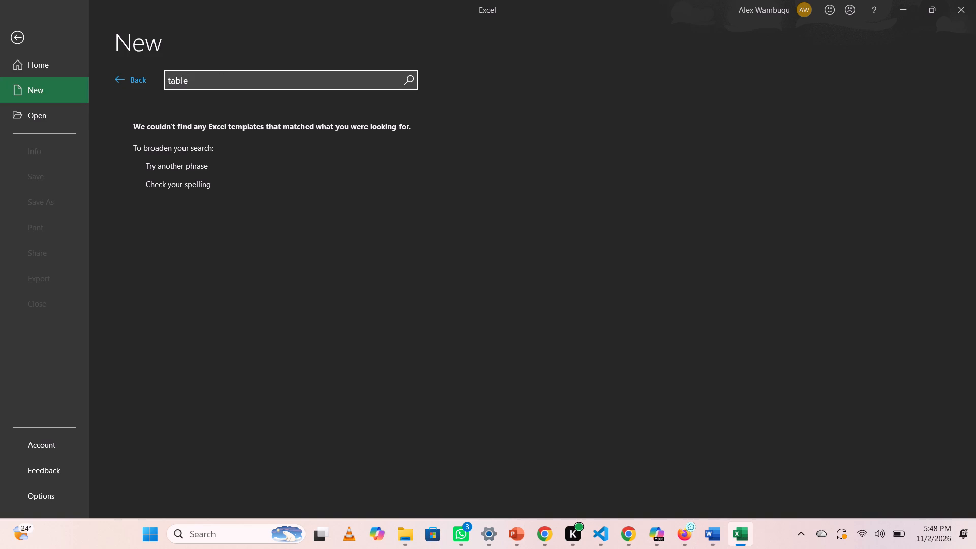
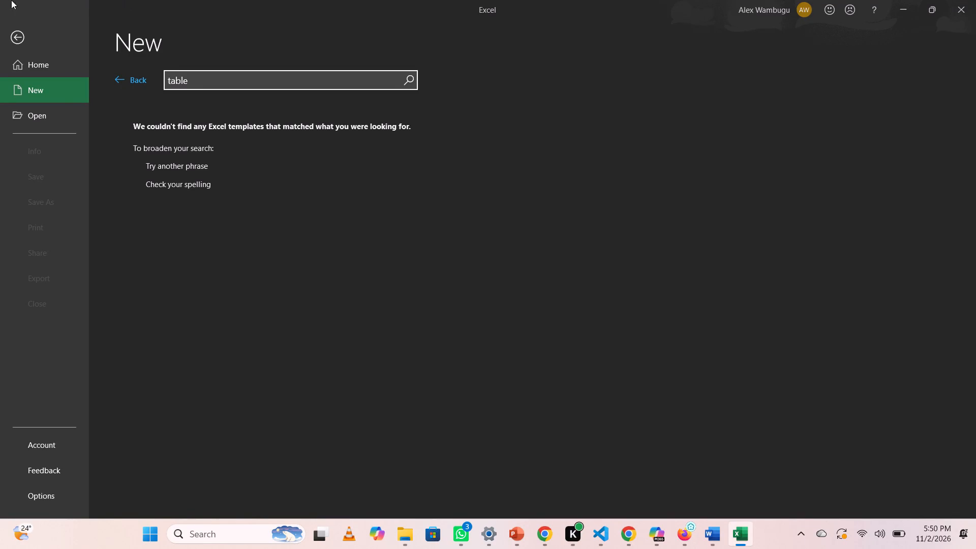
Leave the template search, close Excel and relaunch it to its start screen.
{"action": "left_click", "coordinate": [13, 37]}
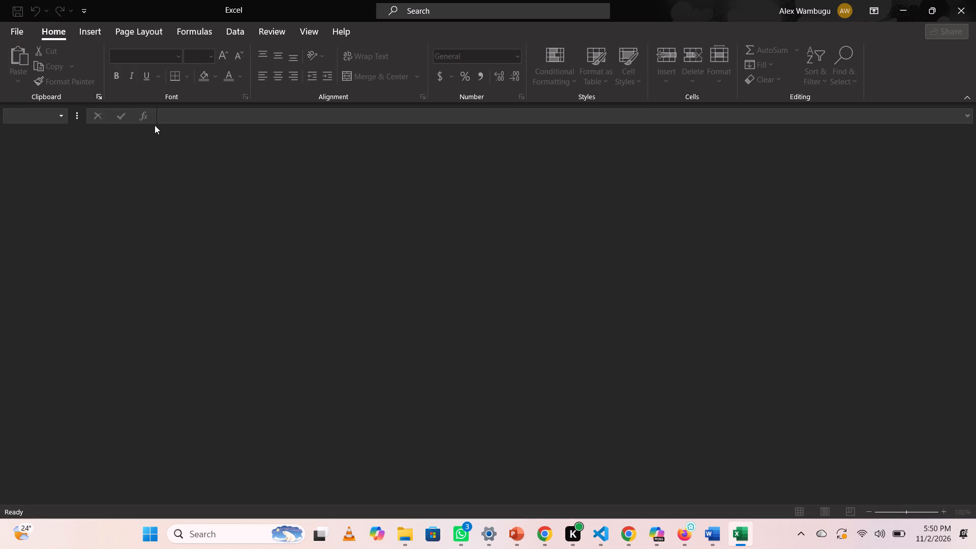
{"action": "left_click", "coordinate": [963, 12]}
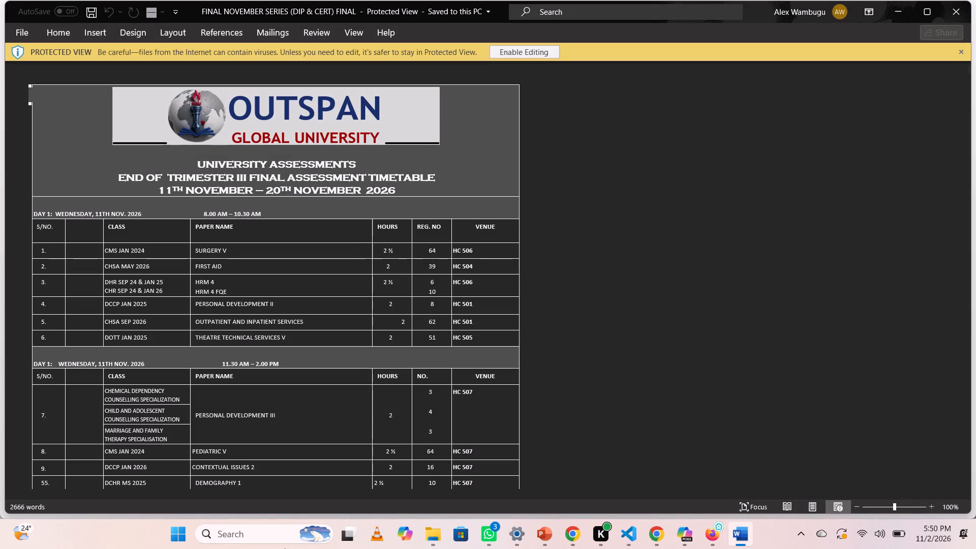
{"action": "left_click", "coordinate": [185, 540]}
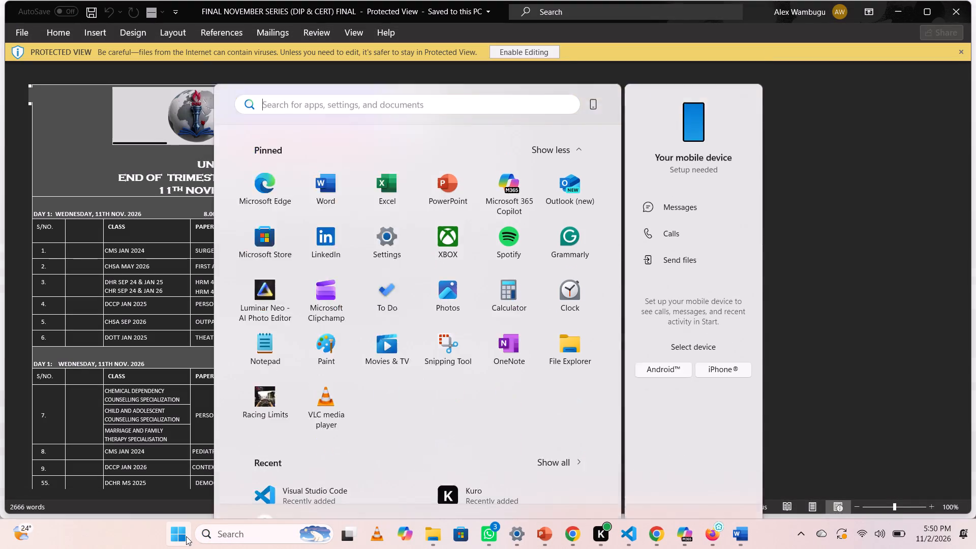
{"action": "left_click", "coordinate": [380, 140]}
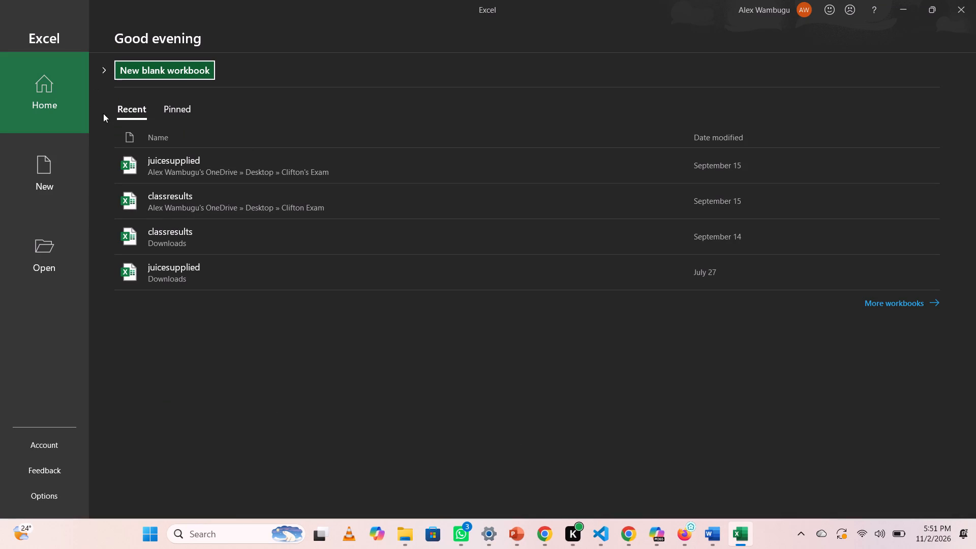
Browse the full list of suggested new-workbook templates for a layout suited to the exam timetable.
{"action": "left_click_drag", "start_coordinate": [63, 171], "coordinate": [68, 170]}
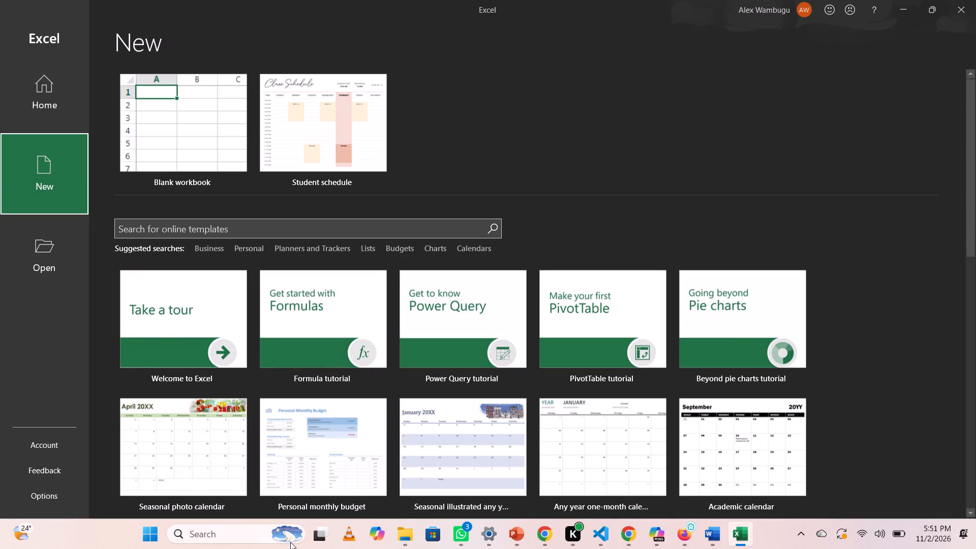
{"action": "scroll", "coordinate": [385, 411], "scroll_direction": "down", "scroll_amount": 15}
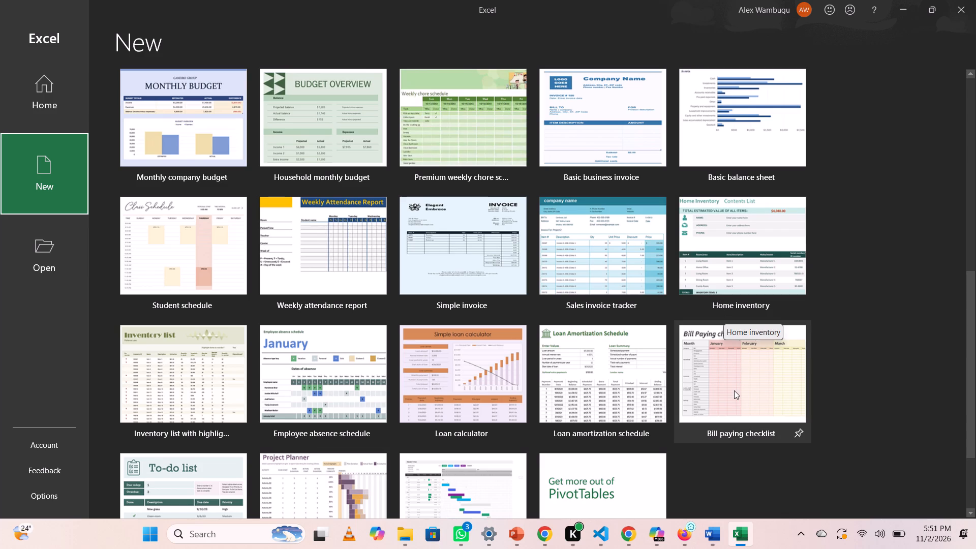
{"action": "scroll", "coordinate": [159, 252], "scroll_direction": "down", "scroll_amount": 8}
{"action": "scroll", "coordinate": [393, 188], "scroll_direction": "down", "scroll_amount": 4}
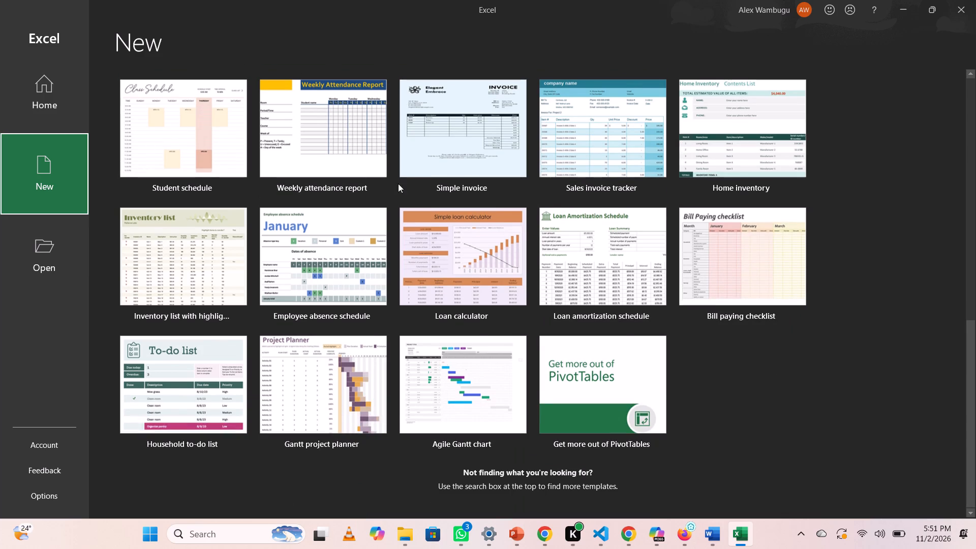
{"action": "scroll", "coordinate": [398, 184], "scroll_direction": "down", "scroll_amount": 3}
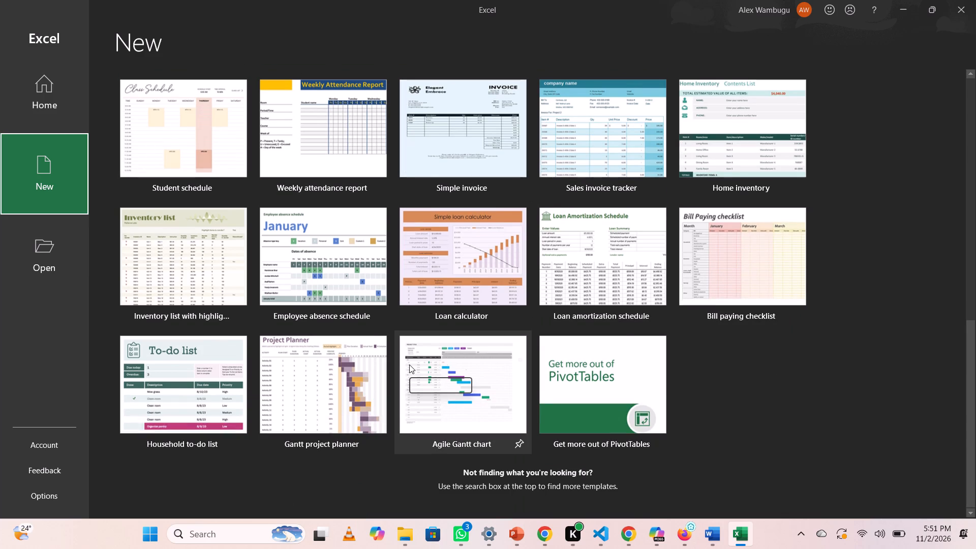
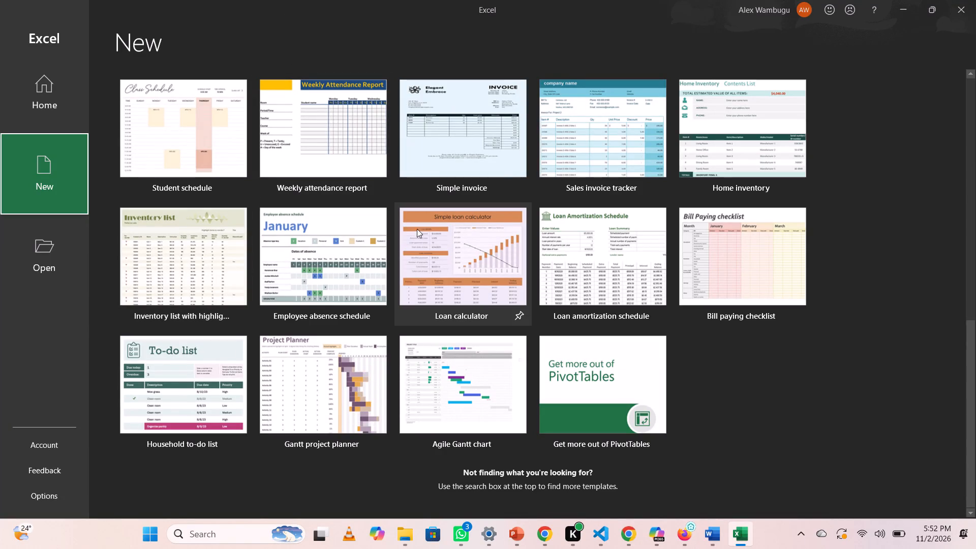
Look back through the suggested templates and create a new blank workbook.
{"action": "scroll", "coordinate": [431, 226], "scroll_direction": "down", "scroll_amount": 7}
{"action": "scroll", "coordinate": [187, 335], "scroll_direction": "up", "scroll_amount": 2}
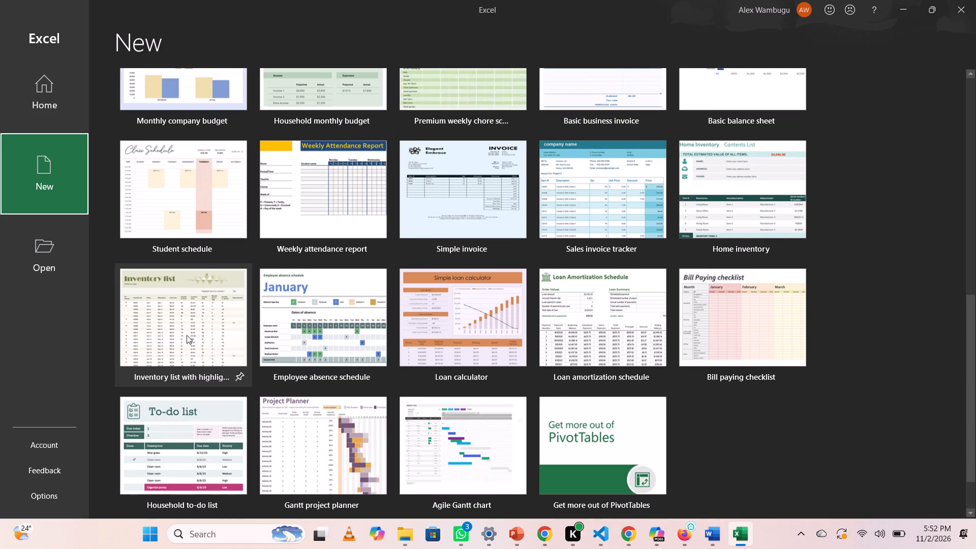
{"action": "scroll", "coordinate": [187, 335], "scroll_direction": "up", "scroll_amount": 14}
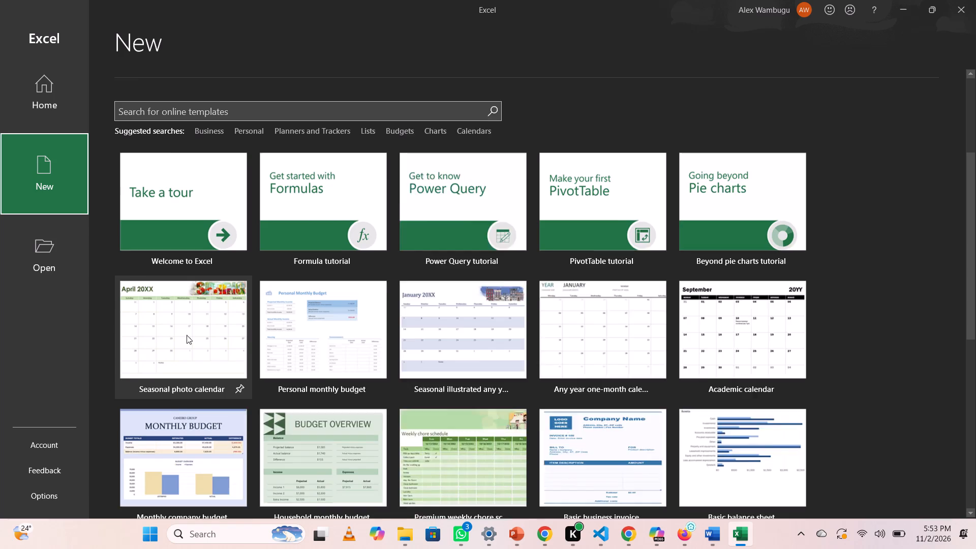
{"action": "scroll", "coordinate": [184, 321], "scroll_direction": "up", "scroll_amount": 1}
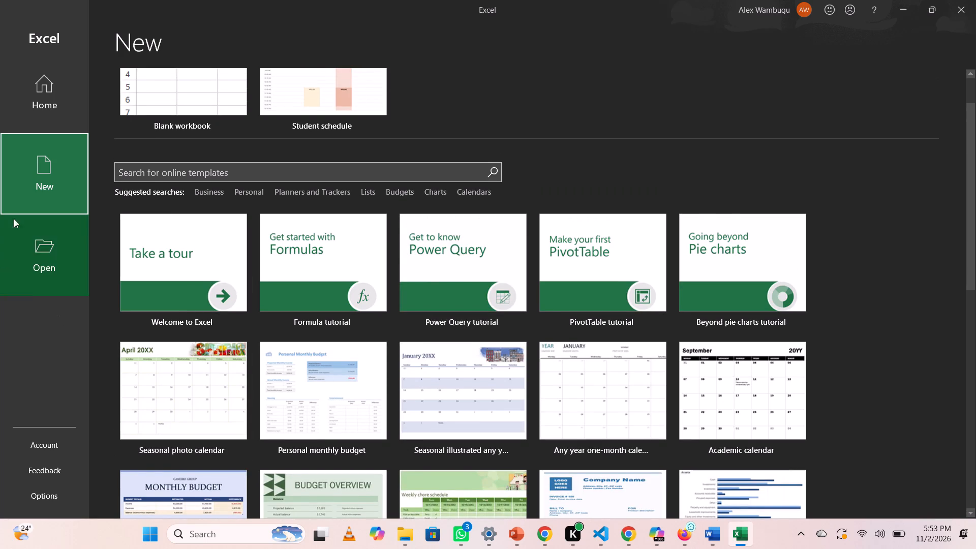
{"action": "left_click", "coordinate": [211, 109]}
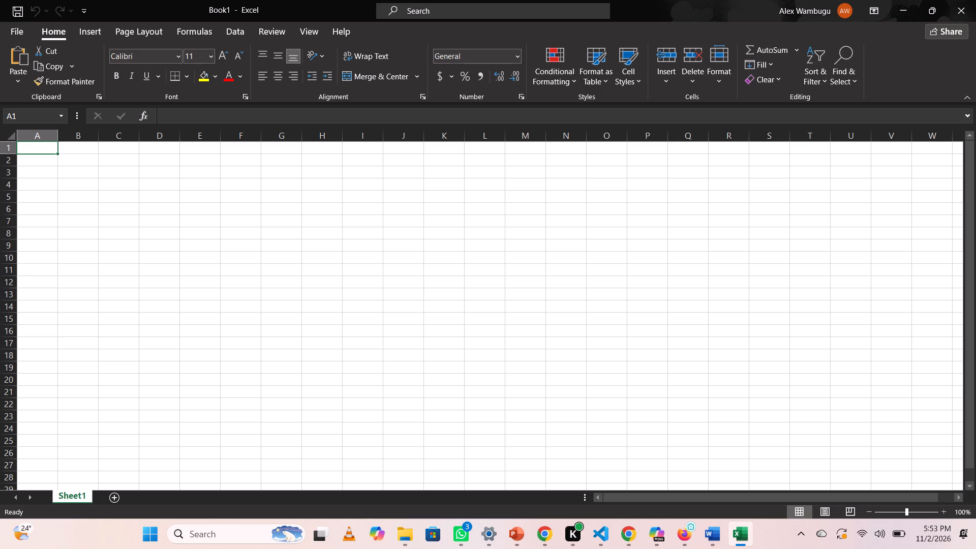
Enter the column headers Day, Date and Venue in cells A1, B1 and C1.
{"action": "key", "text": "d"}
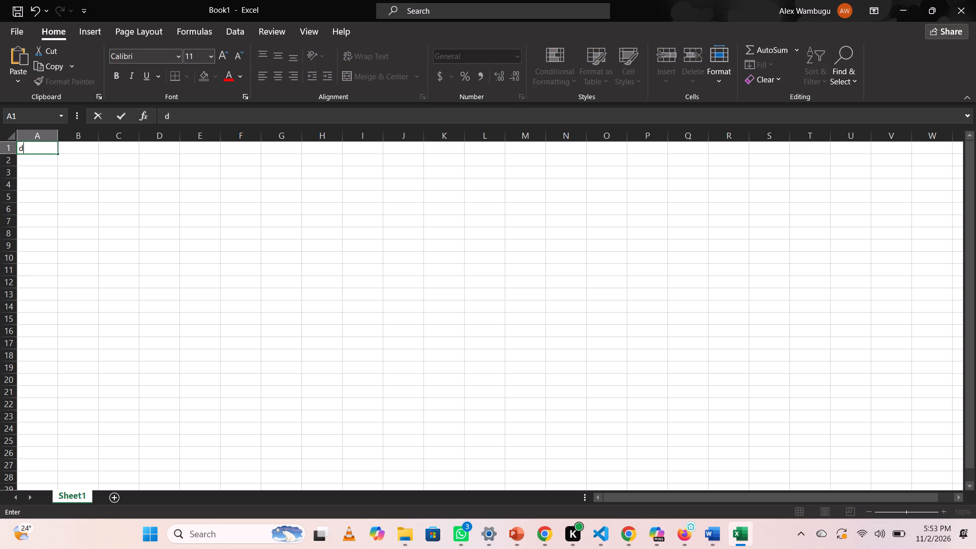
{"action": "key", "text": "BackSpace"}
{"action": "type", "text": "ay"}
{"action": "left_click", "coordinate": [77, 149]}
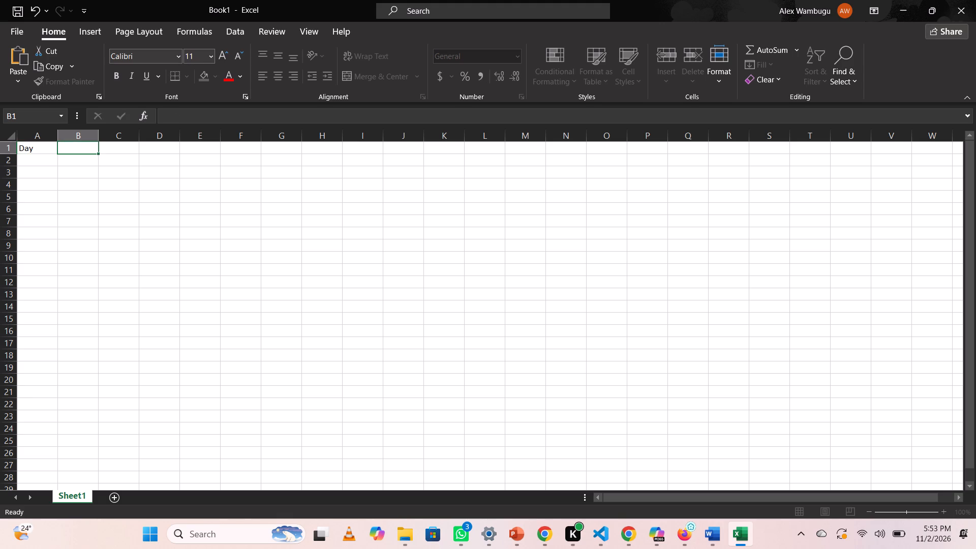
{"action": "key", "text": "shift+d"}
{"action": "type", "text": "ate"}
{"action": "left_click", "coordinate": [121, 147]}
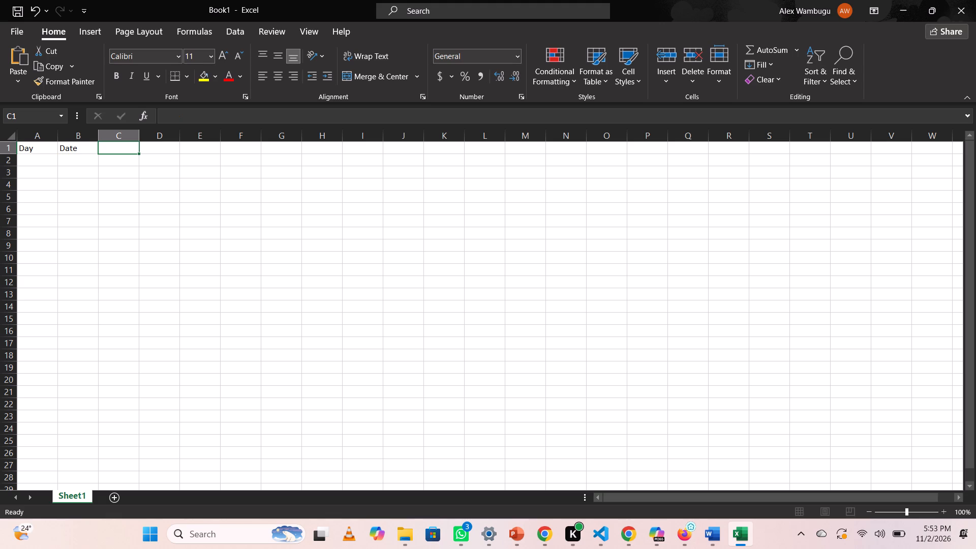
{"action": "type", "text": "Venue"}
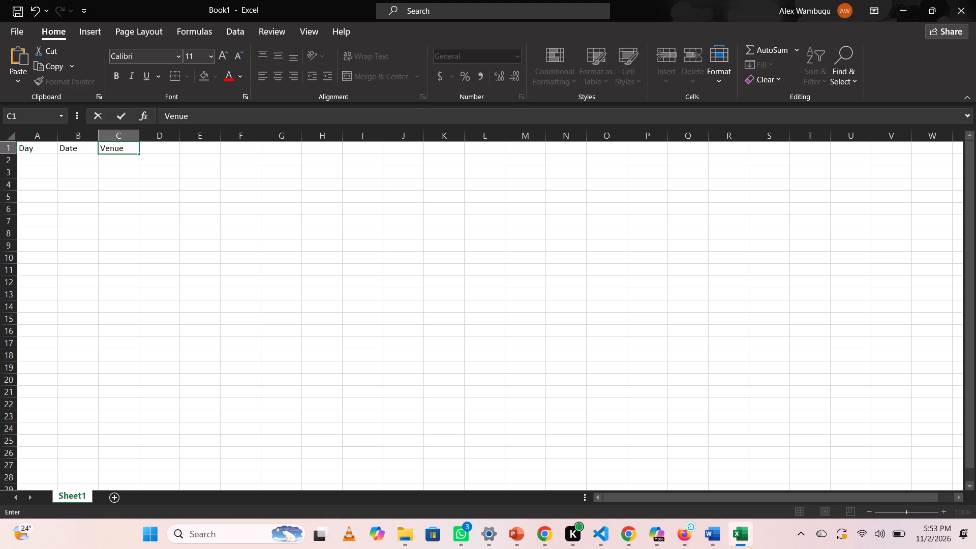
{"action": "left_click", "coordinate": [152, 148]}
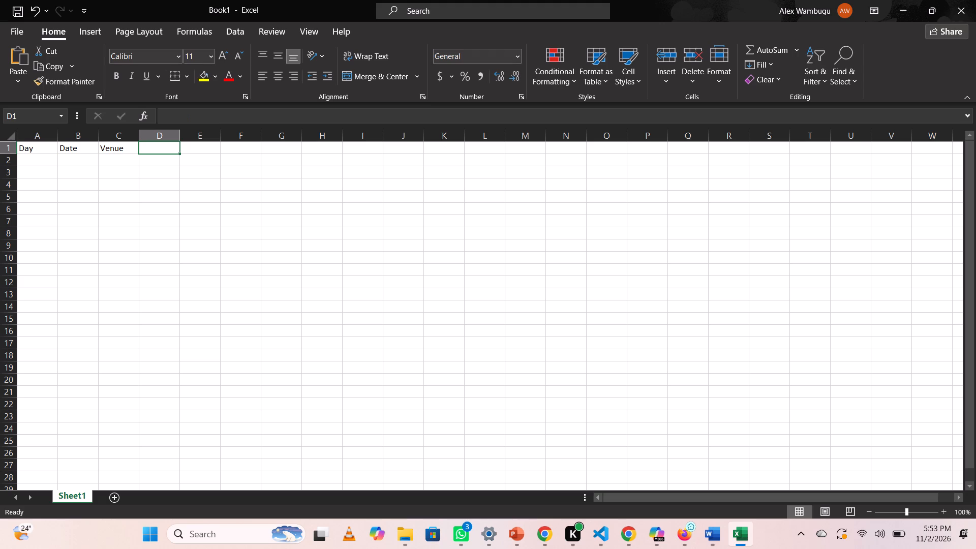
Replace the header in cell C1 with Time.
{"action": "left_click", "coordinate": [126, 147]}
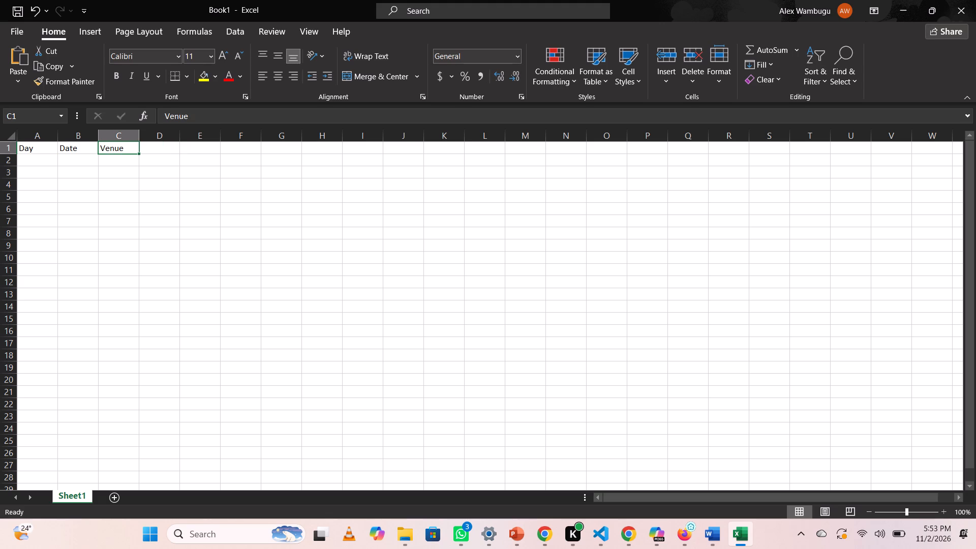
{"action": "key", "text": "BackSpace"}
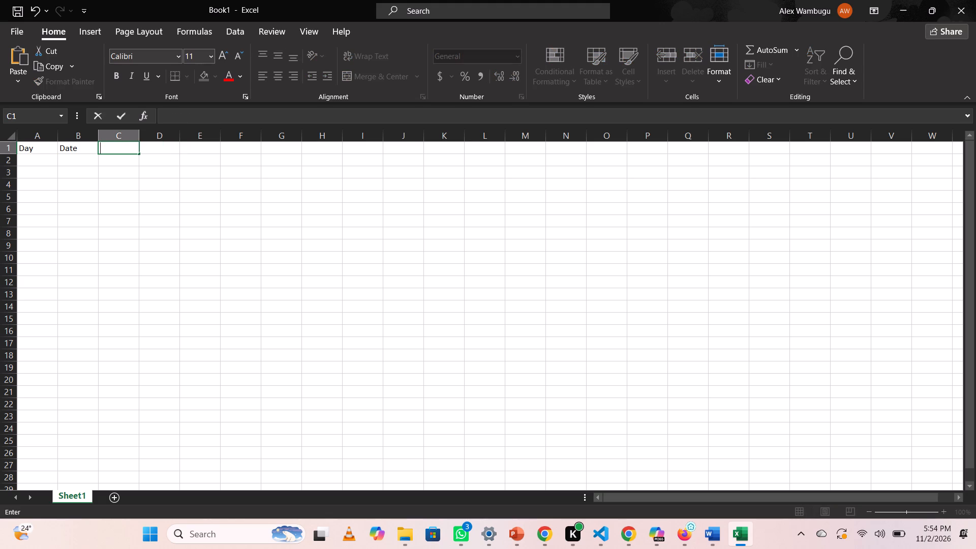
{"action": "key", "text": "shift+t"}
{"action": "type", "text": "in"}
{"action": "key", "text": "BackSpace"}
{"action": "type", "text": "me"}
Enter the headers Unit in cell D1 and Venue in cell E1.
{"action": "left_click", "coordinate": [158, 147]}
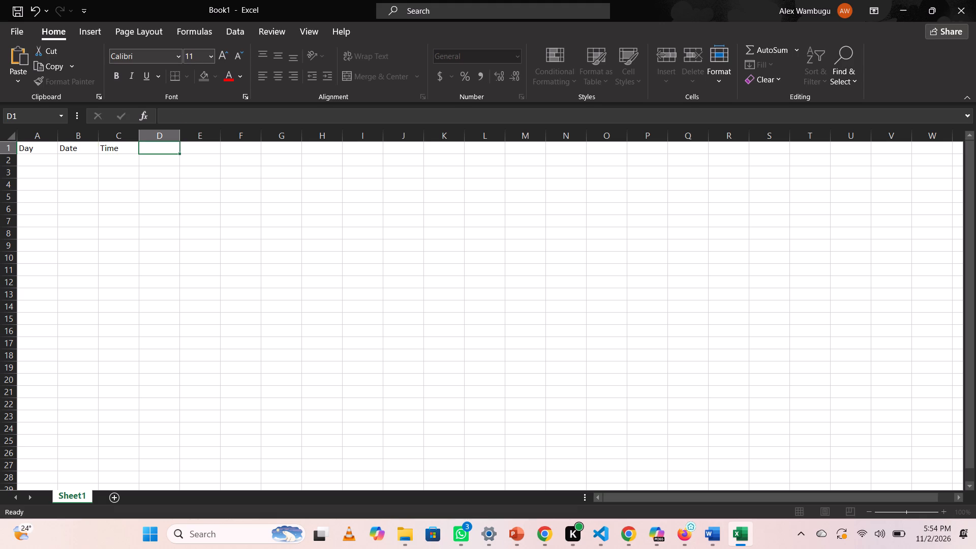
{"action": "type", "text": "venue"}
{"action": "key", "text": "BackSpace"}
{"action": "key", "text": "BackSpace"}
{"action": "key", "text": "BackSpace"}
{"action": "key", "text": "BackSpace"}
{"action": "key", "text": "BackSpace"}
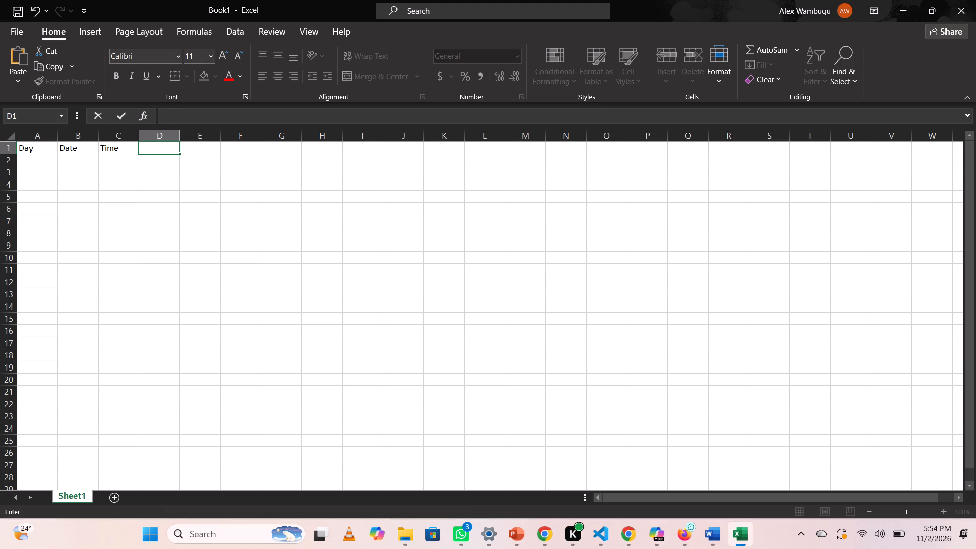
{"action": "type", "text": "Unit"}
{"action": "left_click", "coordinate": [193, 145]}
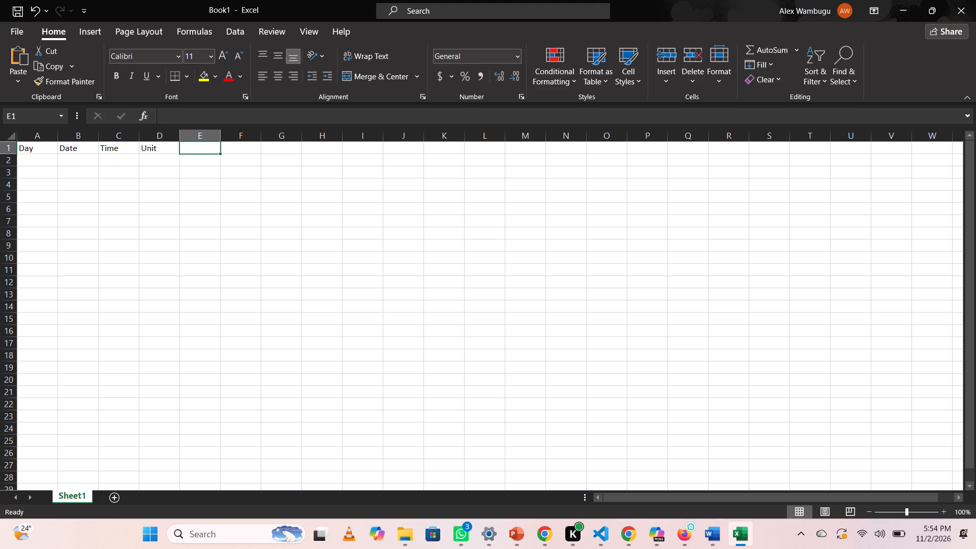
{"action": "key", "text": "shift+v"}
{"action": "type", "text": "enue"}
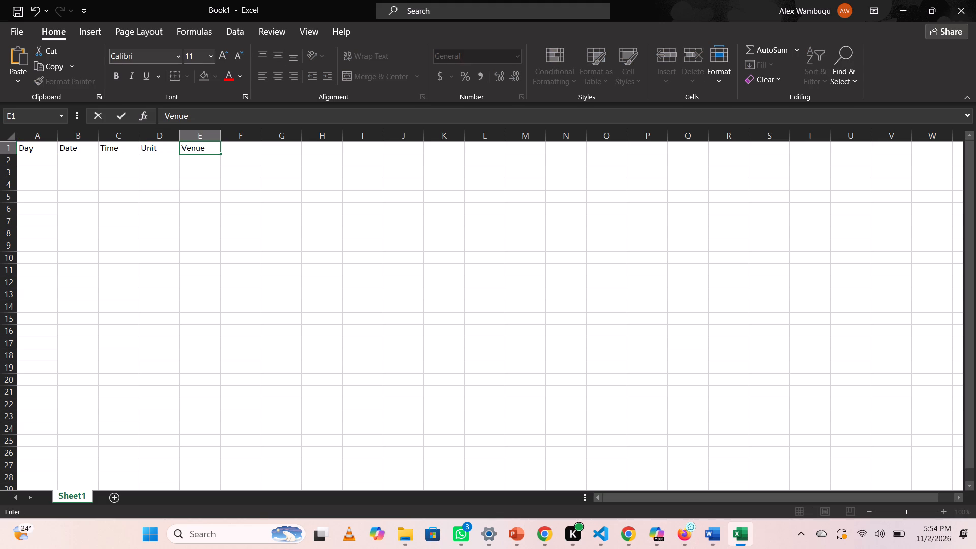
Enter wednesday11 in cell A2 as the first exam entry under the Day header.
{"action": "left_click", "coordinate": [37, 160]}
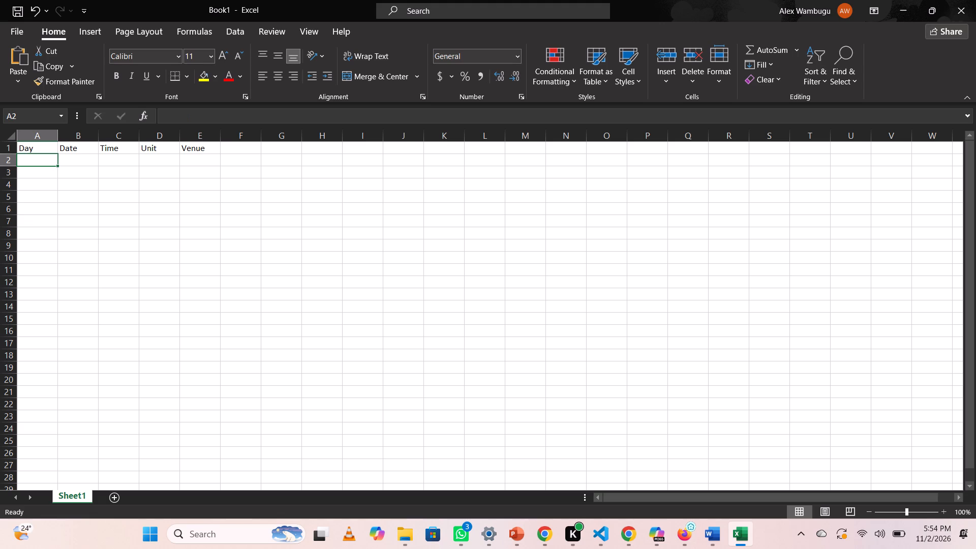
{"action": "type", "text": "we"}
{"action": "type", "text": "dnesday"}
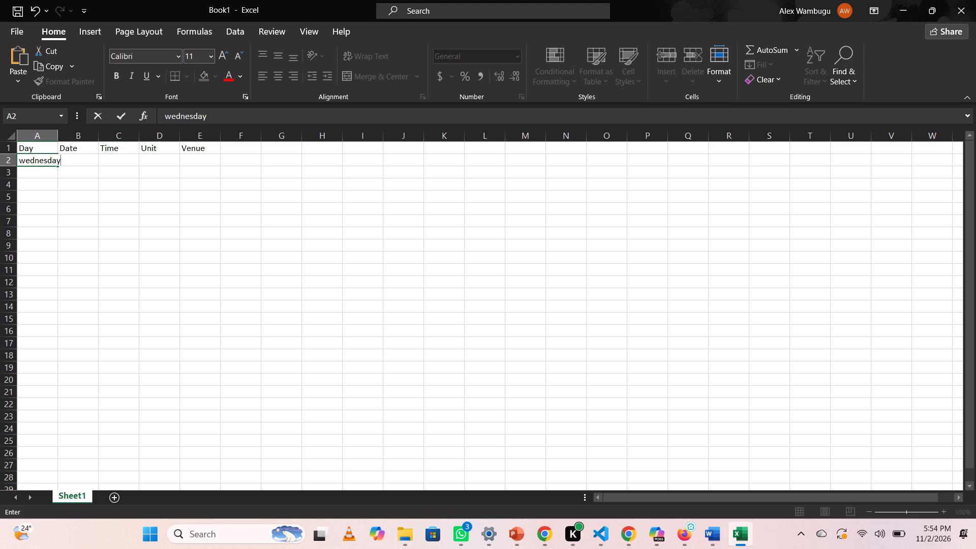
{"action": "type", "text": "11"}
Enter the exam time 8-10:30am in cell C2 under the Time header.
{"action": "left_click", "coordinate": [110, 157]}
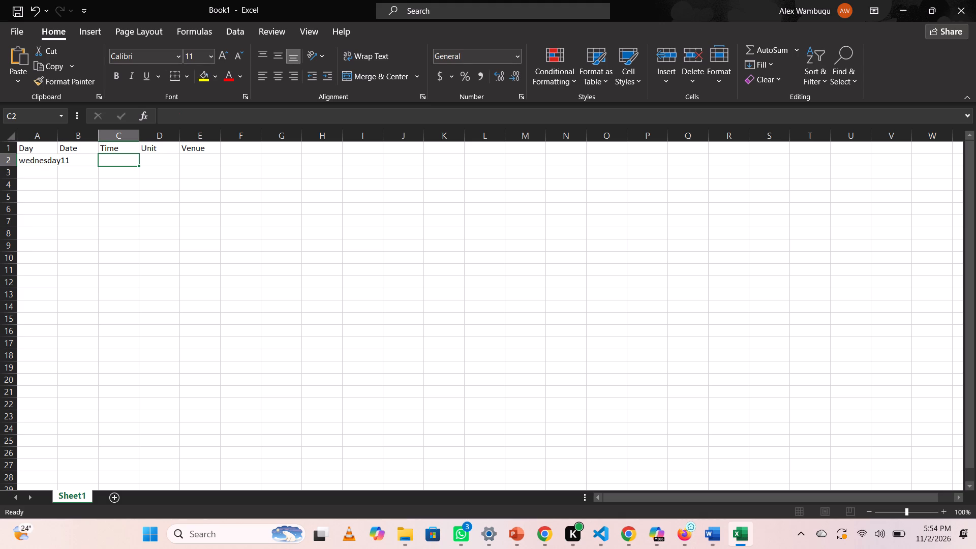
{"action": "key", "text": "8"}
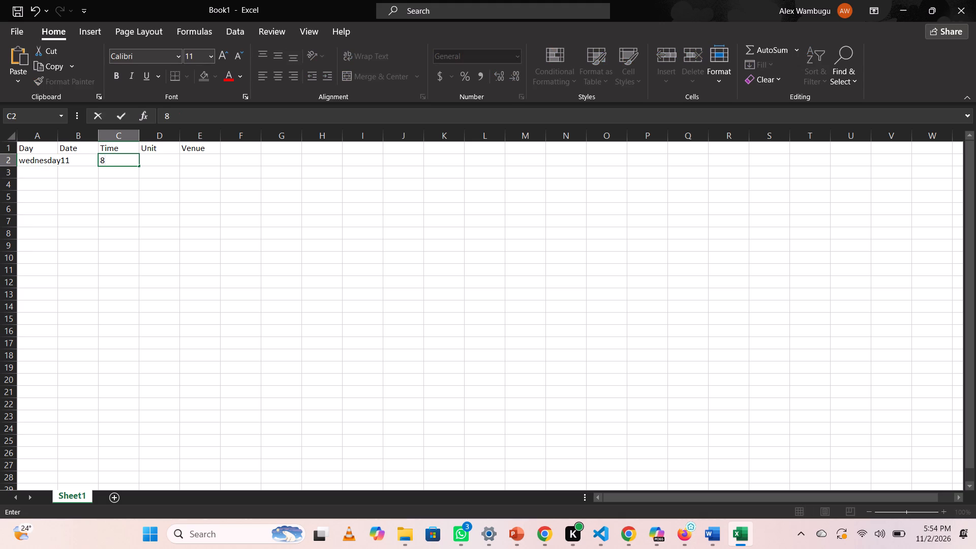
{"action": "key", "text": "shift+underscore"}
{"action": "key", "text": "BackSpace"}
{"action": "key", "text": "minus"}
{"action": "key", "text": "1"}
{"action": "key", "text": "0"}
{"action": "key", "text": "semicolon"}
{"action": "key", "text": "BackSpace"}
{"action": "type", "text": ":30"}
{"action": "type", "text": "am"}
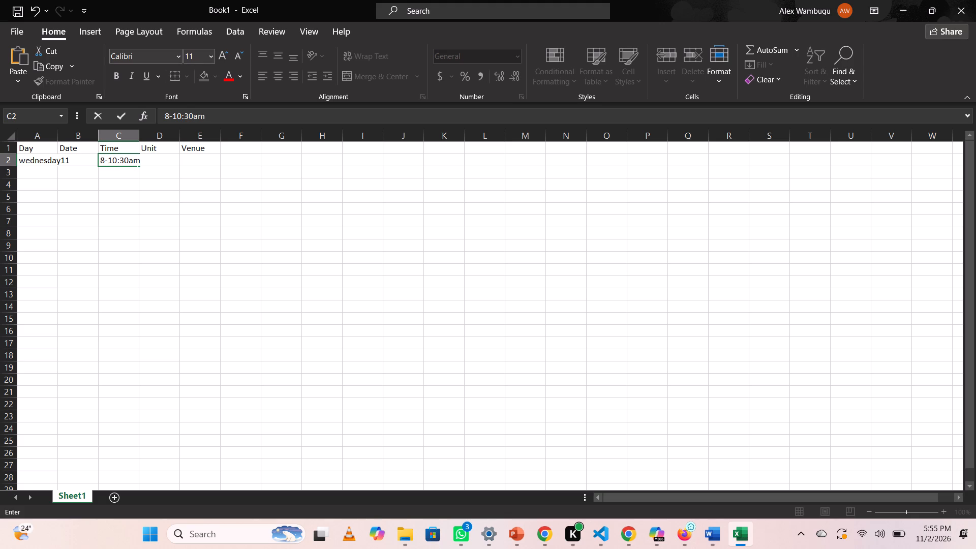
Append HRM directly after the time in cell C2.
{"action": "left_click", "coordinate": [154, 157]}
{"action": "key", "text": "h"}
{"action": "key", "text": "r"}
{"action": "key", "text": "m"}
{"action": "left_click", "coordinate": [83, 186]}
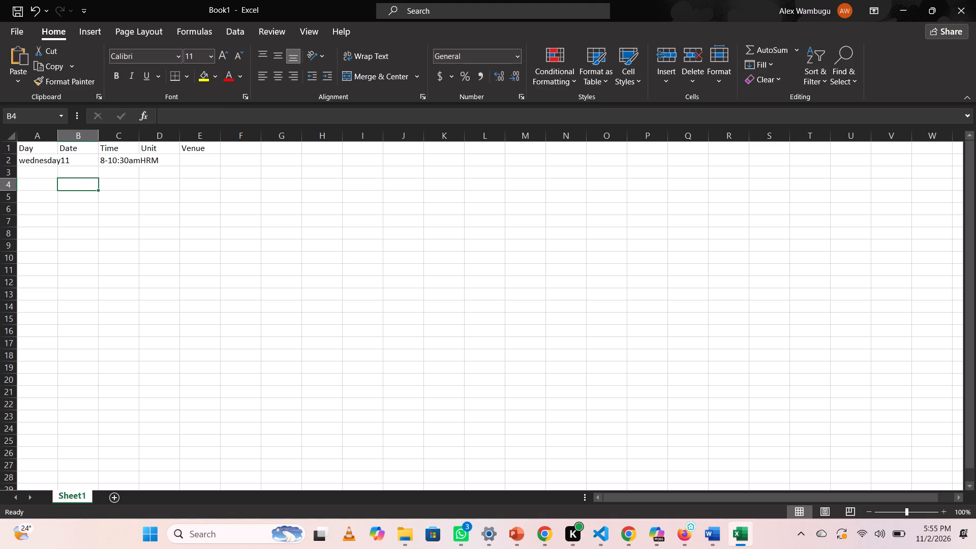
Enter the unit HRM 2 in cell D2 under the Unit header.
{"action": "left_click", "coordinate": [165, 159]}
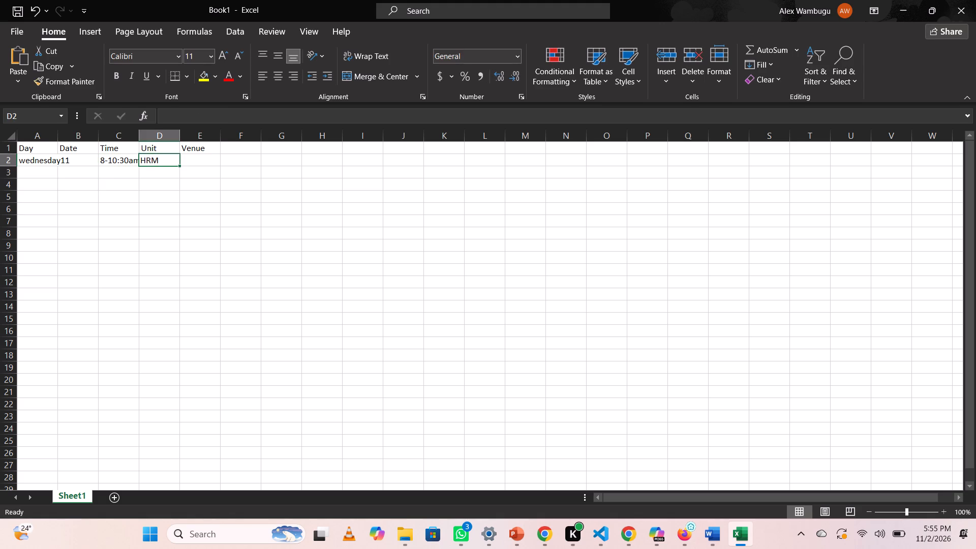
{"action": "left_click", "coordinate": [160, 159]}
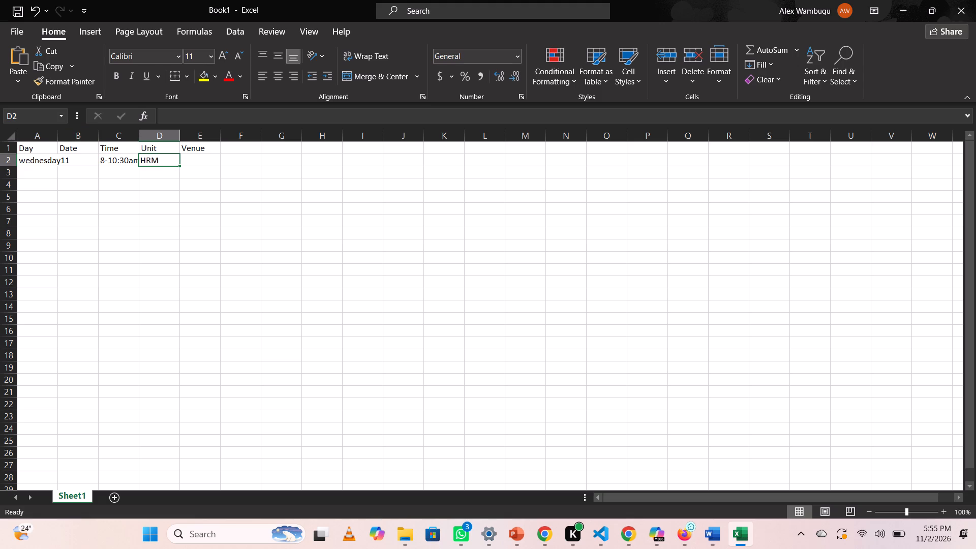
{"action": "left_click", "coordinate": [162, 159]}
{"action": "key", "text": "BackSpace"}
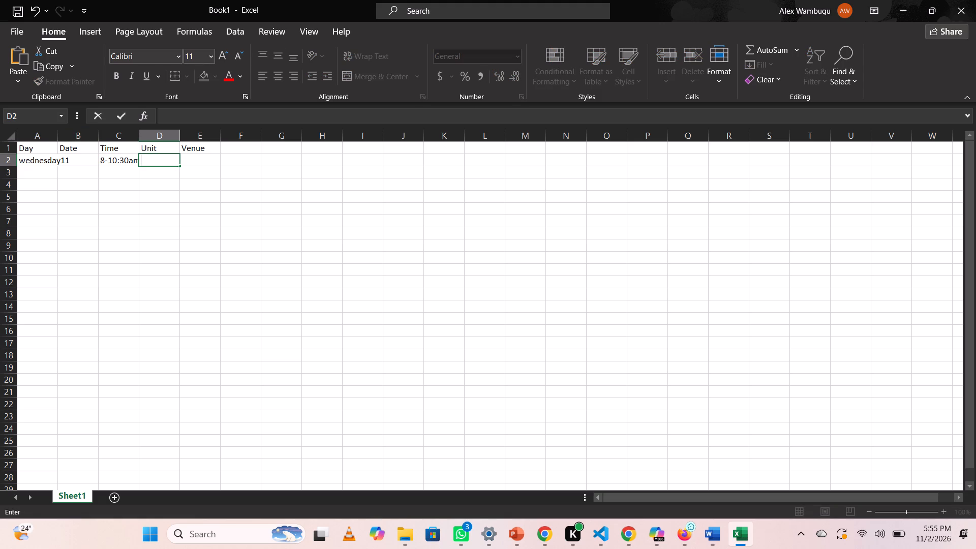
{"action": "type", "text": "HR"}
{"action": "type", "text": "M 2"}
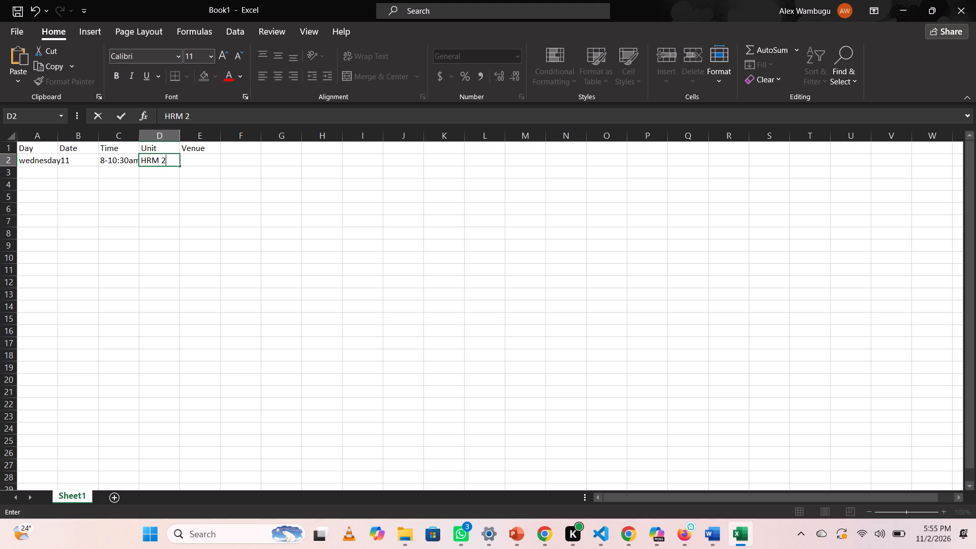
Enter the venue Hc 506 in cell E2 under the Venue header.
{"action": "left_click", "coordinate": [192, 151]}
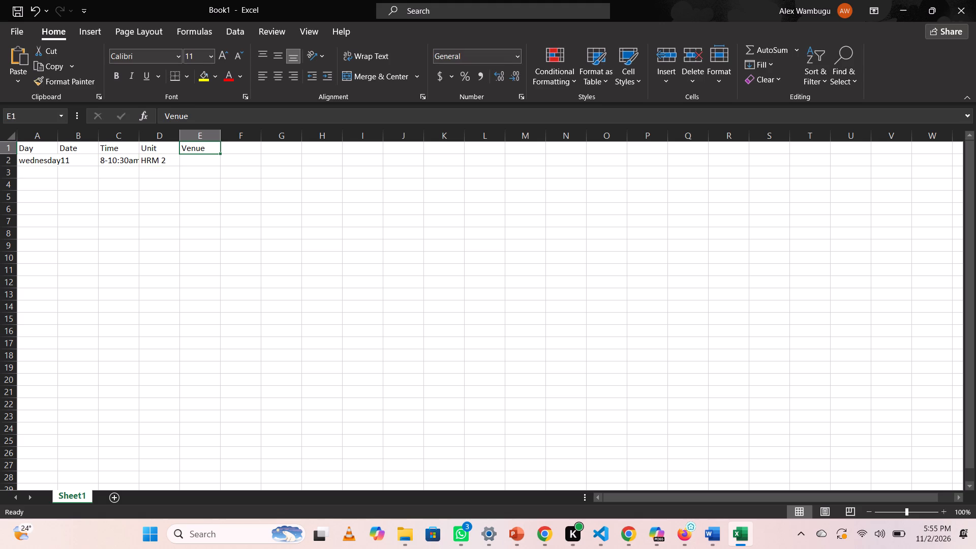
{"action": "left_click", "coordinate": [196, 162]}
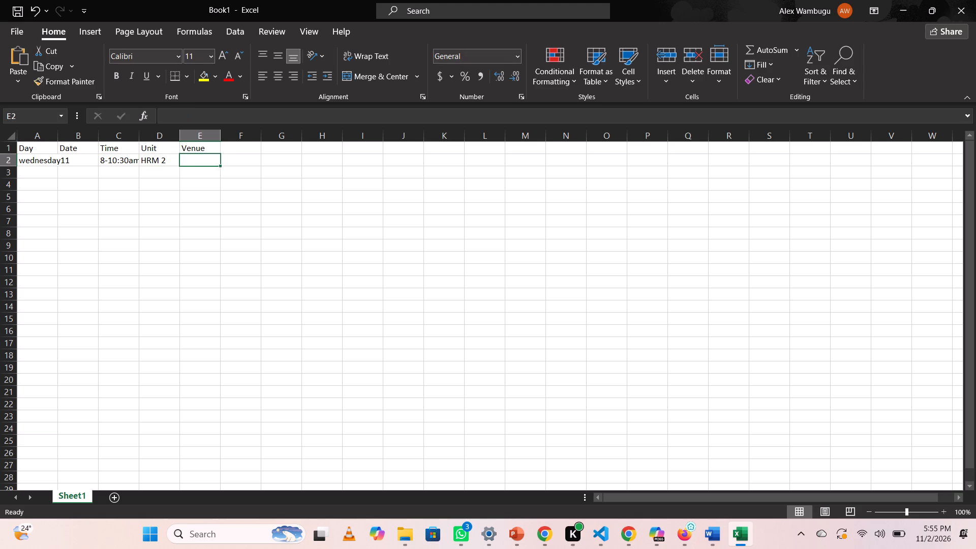
{"action": "key", "text": "c"}
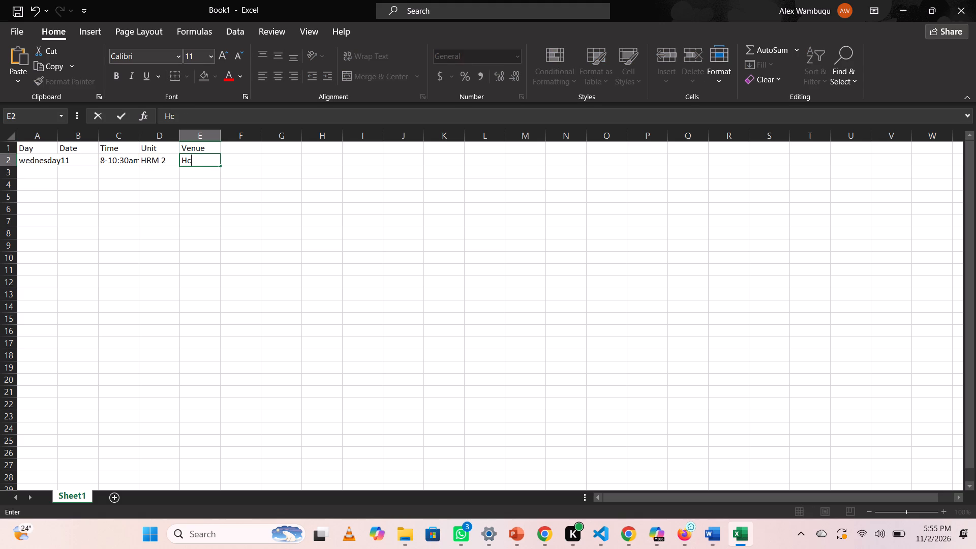
{"action": "left_click", "coordinate": [41, 173]}
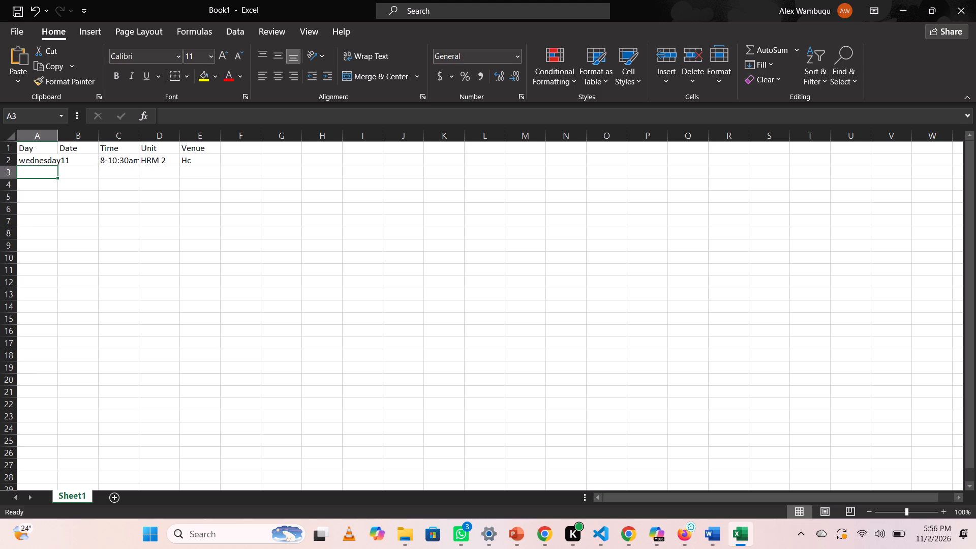
{"action": "left_click", "coordinate": [204, 160]}
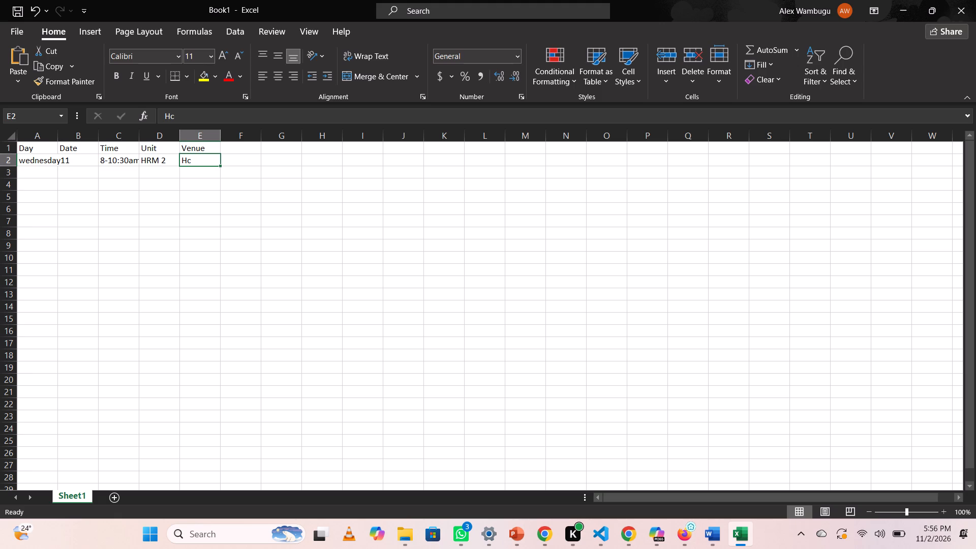
{"action": "triple_click", "coordinate": [204, 160]}
{"action": "type", "text": "506"}
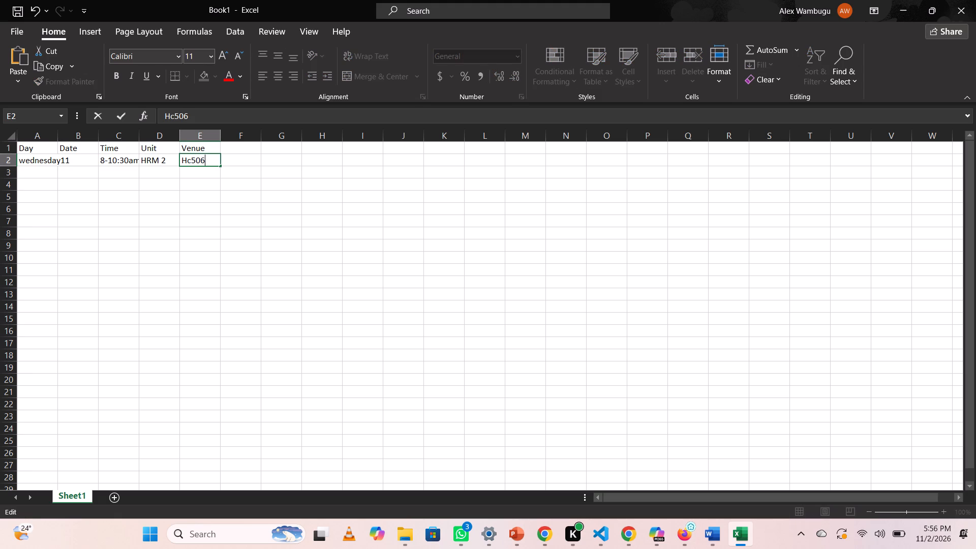
{"action": "left_click", "coordinate": [191, 157]}
{"action": "key", "text": "space"}
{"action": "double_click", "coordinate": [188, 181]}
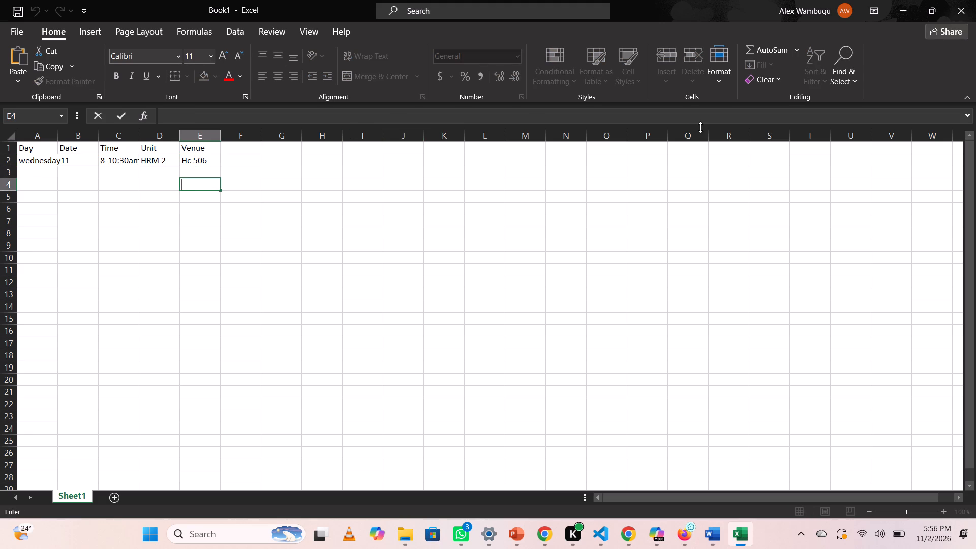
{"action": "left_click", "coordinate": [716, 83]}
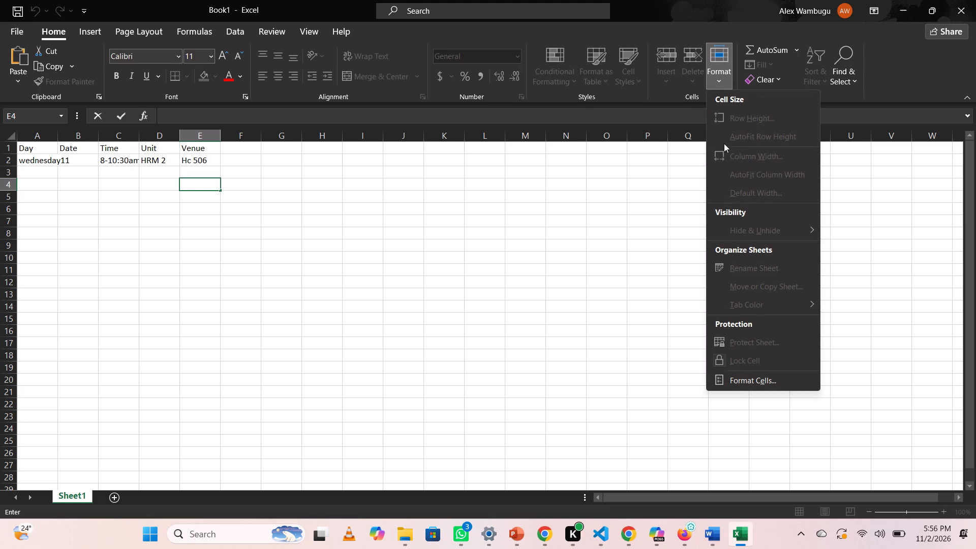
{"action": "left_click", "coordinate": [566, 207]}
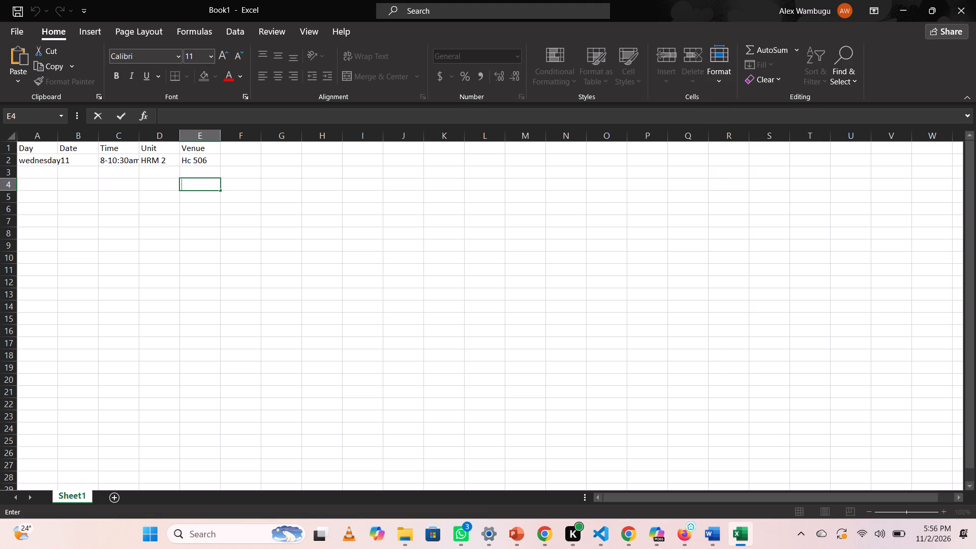
Enter Thursday in cell A3 as the second exam entry's day.
{"action": "left_click", "coordinate": [32, 167]}
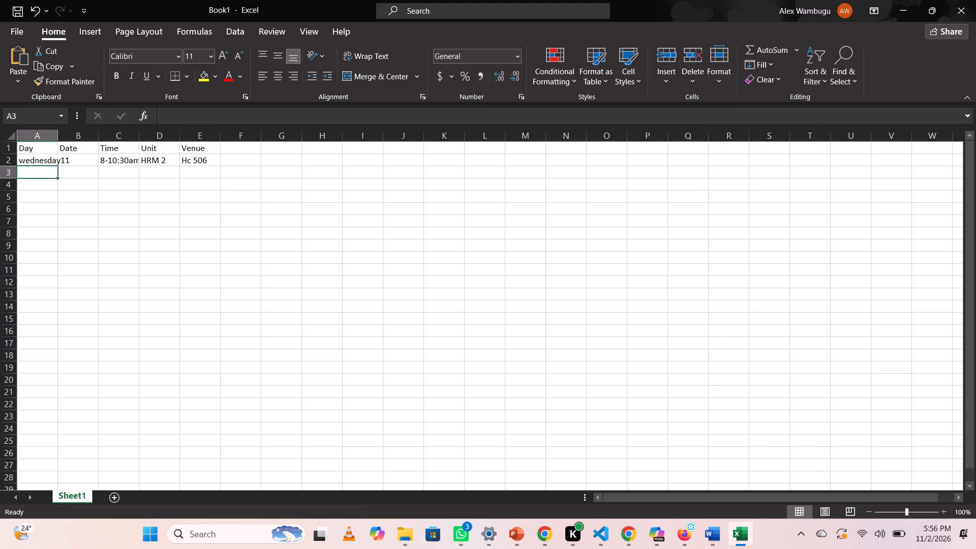
{"action": "key", "text": "t"}
{"action": "type", "text": "hi"}
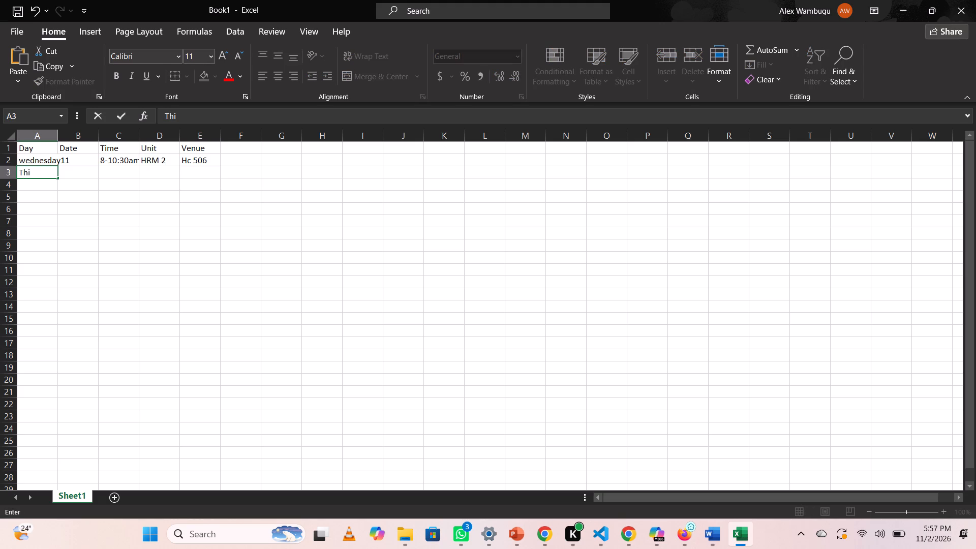
{"action": "key", "text": "BackSpace"}
{"action": "type", "text": "ur"}
{"action": "type", "text": "sday"}
{"action": "left_click", "coordinate": [68, 171]}
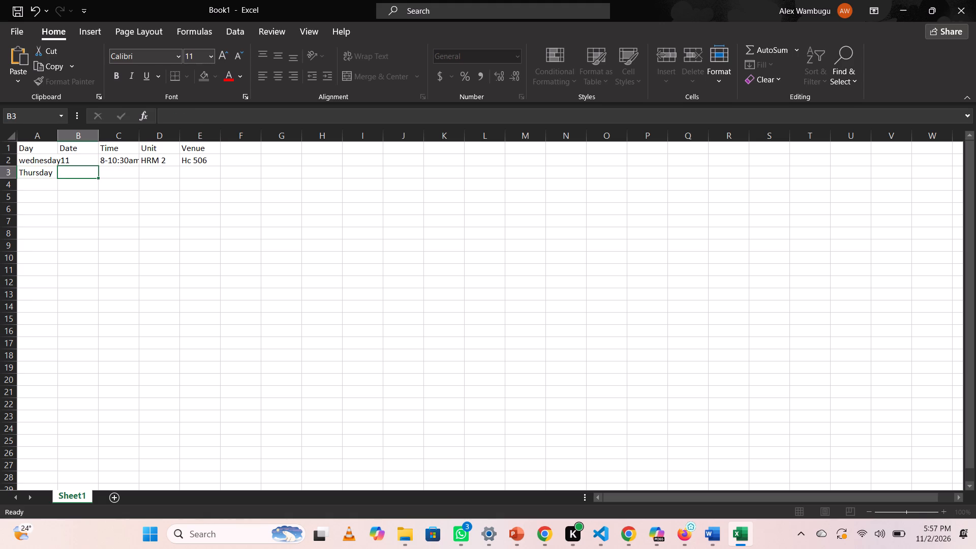
Replace the time portion before HRM in cell C2 with 11:30-2pm.
{"action": "triple_click", "coordinate": [126, 158]}
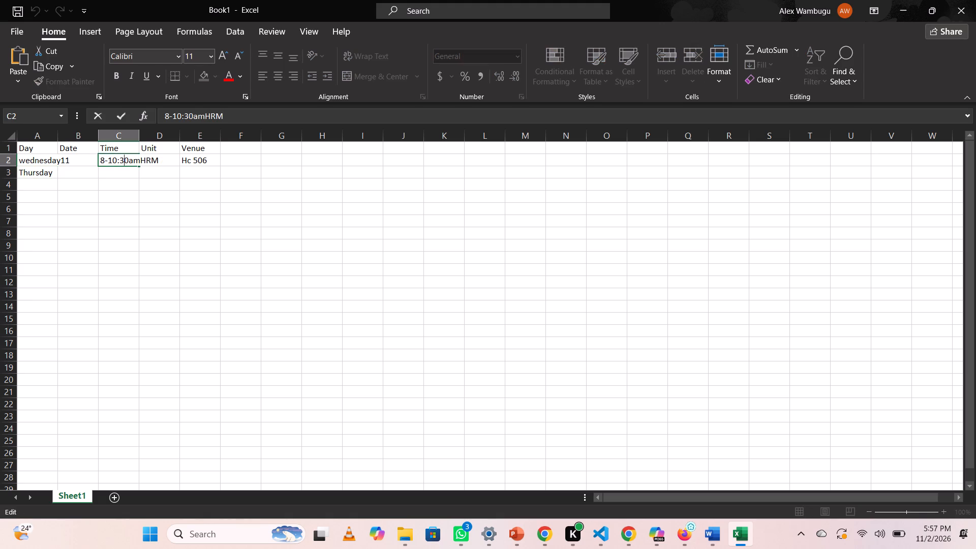
{"action": "key", "text": "BackSpace"}
{"action": "key", "text": "BackSpace"}
{"action": "key", "text": "BackSpace"}
{"action": "key", "text": "BackSpace"}
{"action": "key", "text": "BackSpace"}
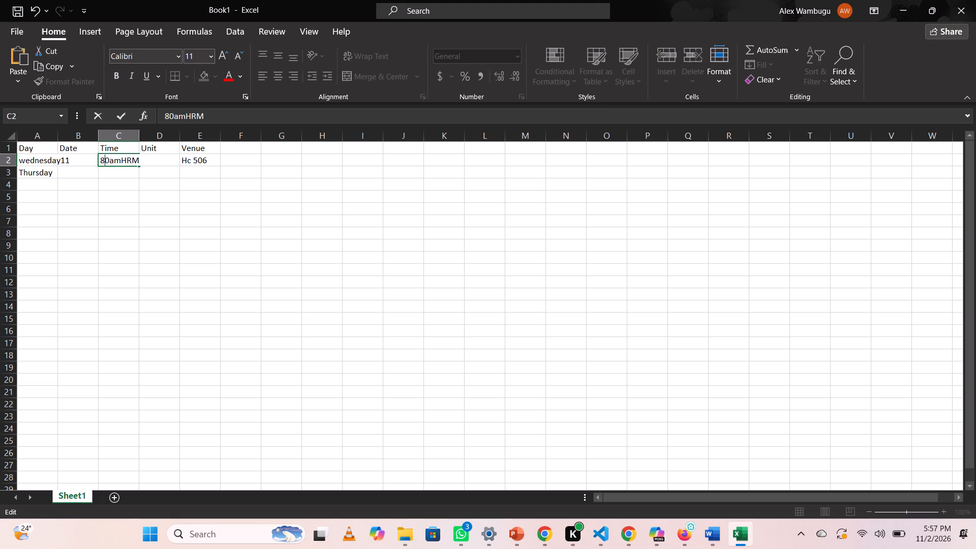
{"action": "left_click", "coordinate": [118, 160]}
{"action": "key", "text": "BackSpace"}
{"action": "key", "text": "BackSpace"}
{"action": "key", "text": "BackSpace"}
{"action": "key", "text": "BackSpace"}
{"action": "type", "text": "11"}
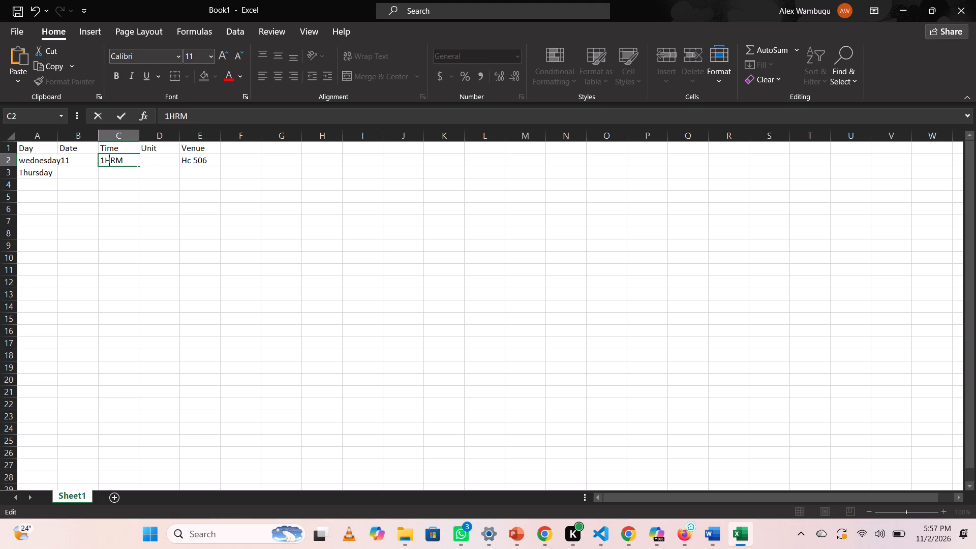
{"action": "key", "text": "shift+colon"}
{"action": "key", "text": "3"}
{"action": "key", "text": "0"}
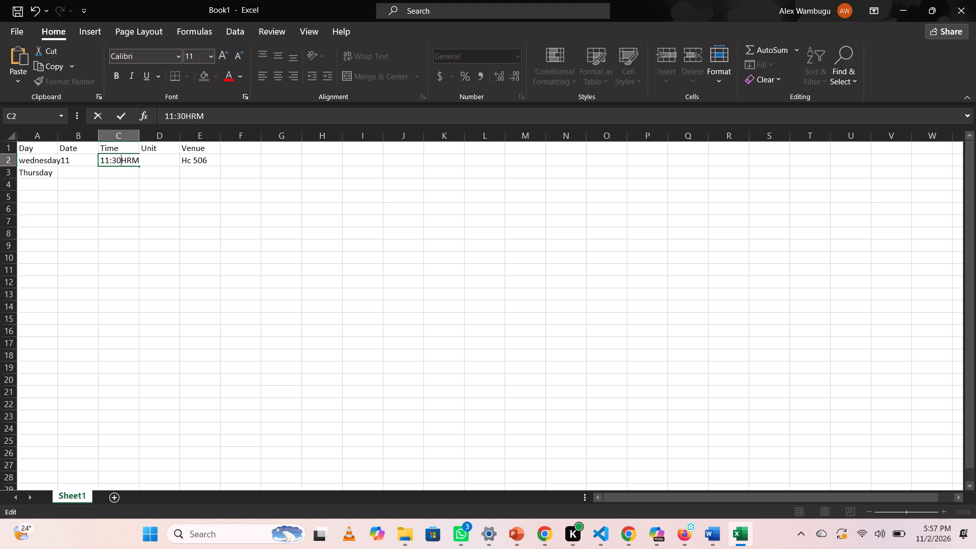
{"action": "key", "text": "minus"}
{"action": "type", "text": "2pm"}
{"action": "left_click", "coordinate": [84, 148]}
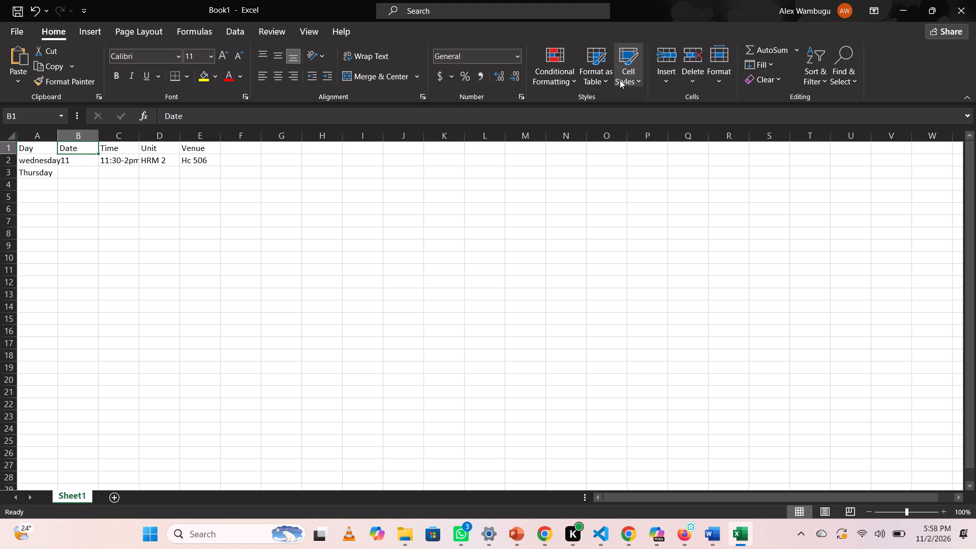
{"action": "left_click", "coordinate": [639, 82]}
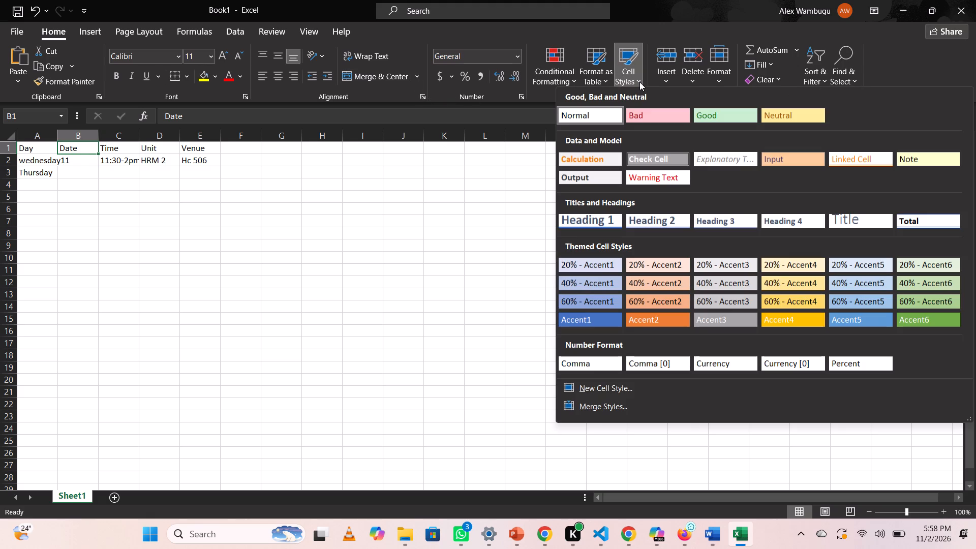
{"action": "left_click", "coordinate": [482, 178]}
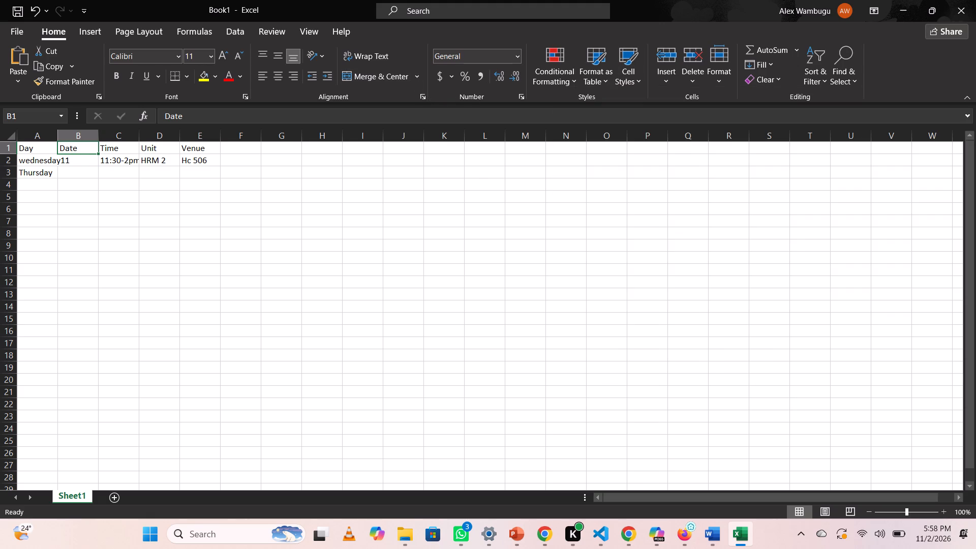
Enter the date 12 in cell B3 for the Thursday exam.
{"action": "left_click", "coordinate": [73, 175]}
{"action": "type", "text": "12"}
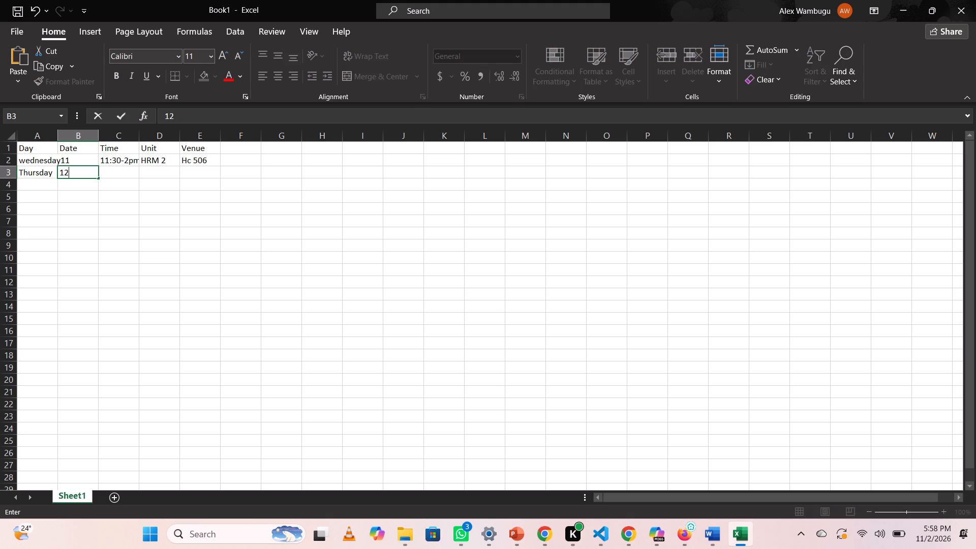
{"action": "left_click", "coordinate": [112, 172]}
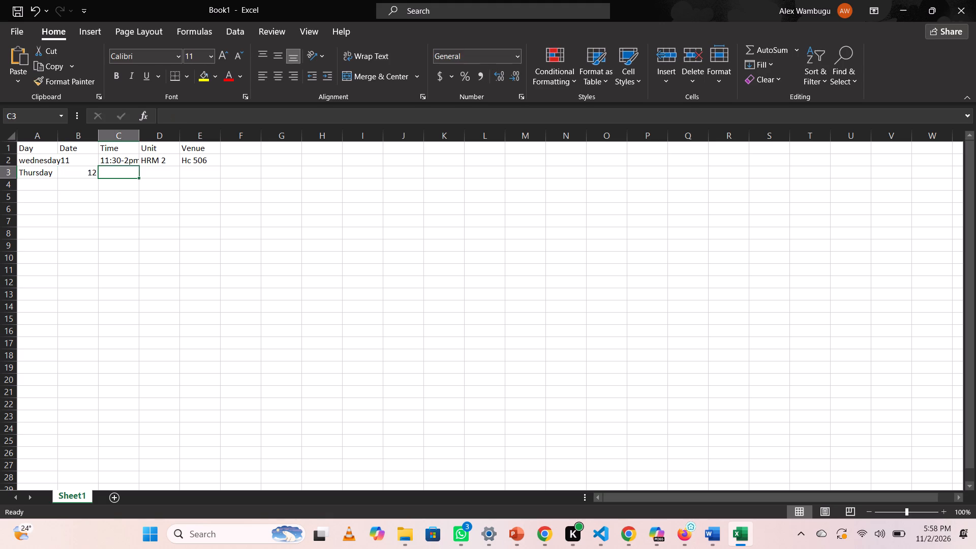
Enter the unit HIS 2 in cell D3 for the Thursday exam.
{"action": "left_click", "coordinate": [146, 173]}
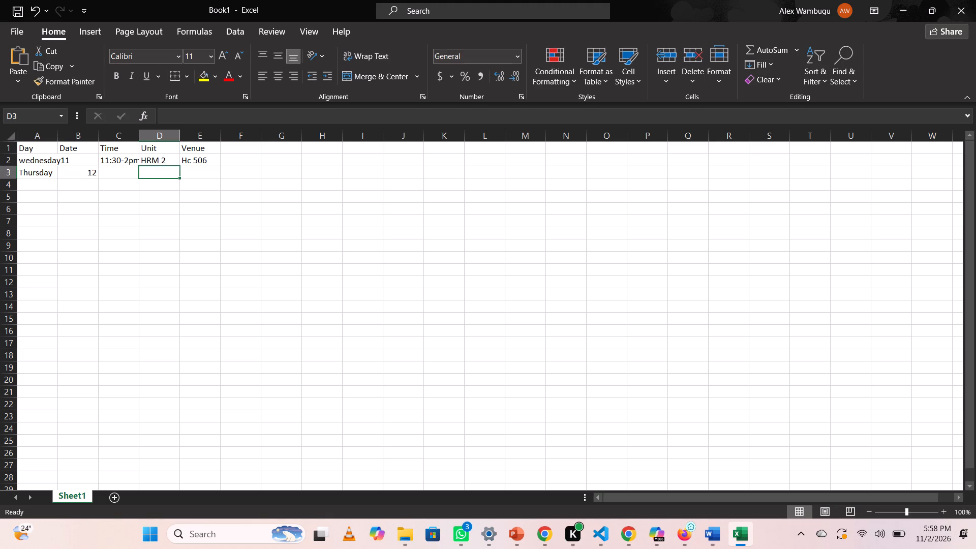
{"action": "key", "text": "shift+h"}
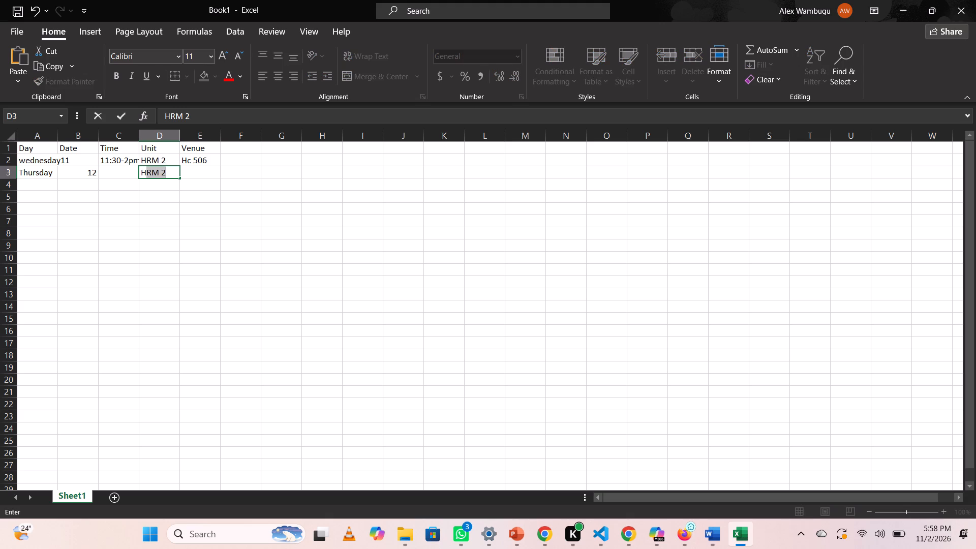
{"action": "key", "text": "BackSpace"}
{"action": "key", "text": "i"}
{"action": "key", "text": "s"}
{"action": "key", "text": "BackSpace"}
{"action": "key", "text": "BackSpace"}
{"action": "type", "text": "IS"}
{"action": "key", "text": "space"}
{"action": "type", "text": "2"}
Enter the time 8-10;30AM0 in cell C3 for the Thursday exam.
{"action": "left_click", "coordinate": [114, 174]}
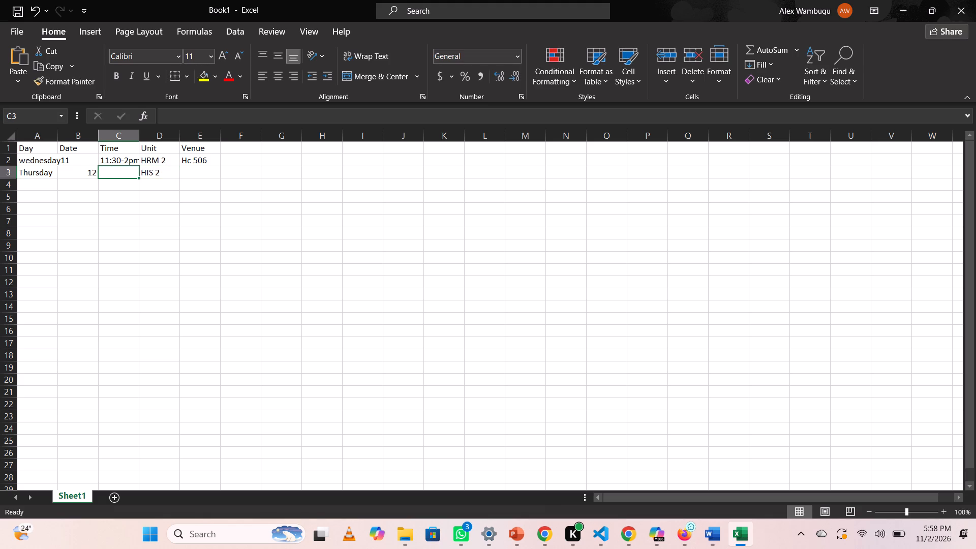
{"action": "type", "text": "8-"}
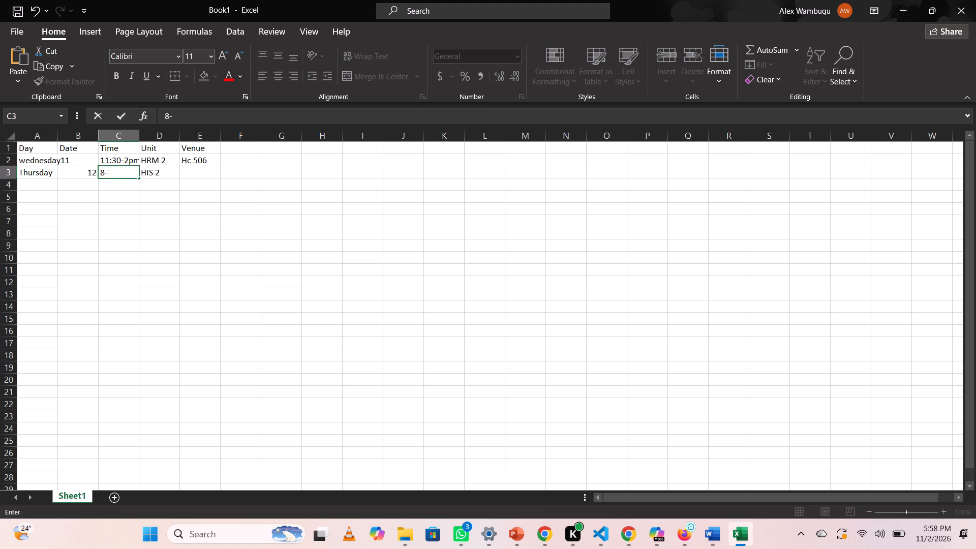
{"action": "type", "text": "10;30AM"}
{"action": "key", "text": "0"}
Enter the venue Hc 403 in cell E3 for the Thursday exam.
{"action": "left_click", "coordinate": [192, 169]}
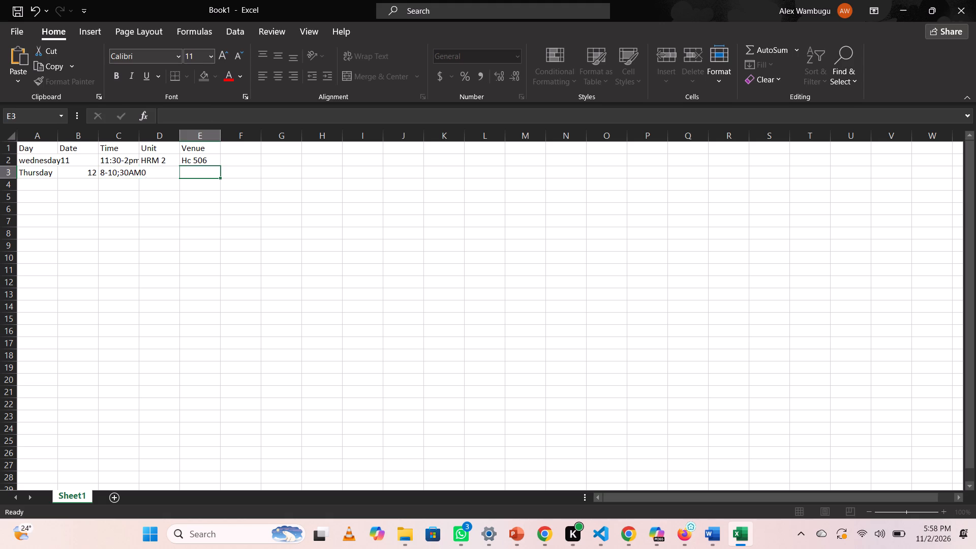
{"action": "key", "text": "h"}
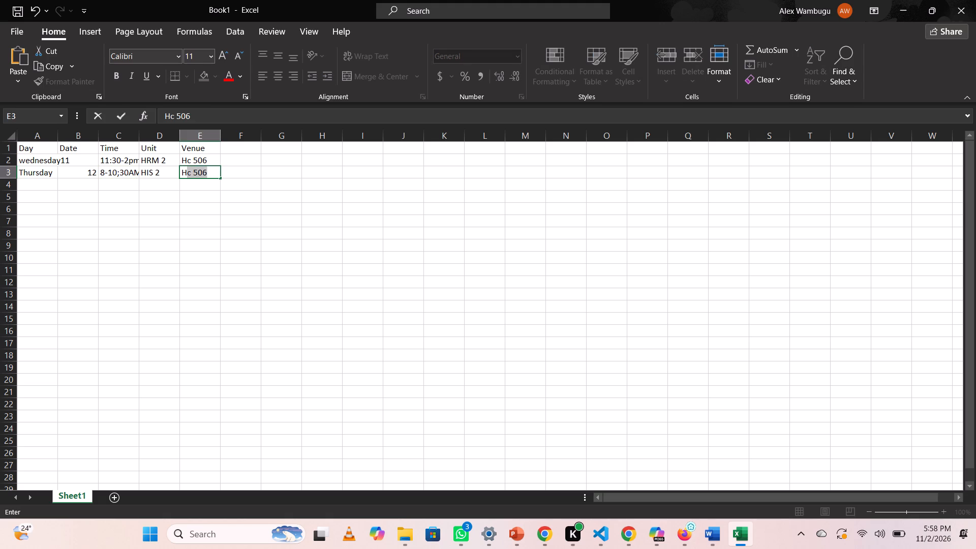
{"action": "key", "text": "BackSpace"}
{"action": "type", "text": "C"}
{"action": "key", "text": "space"}
{"action": "key", "text": "BackSpace"}
{"action": "key", "text": "BackSpace"}
{"action": "key", "text": "BackSpace"}
{"action": "key", "text": "c"}
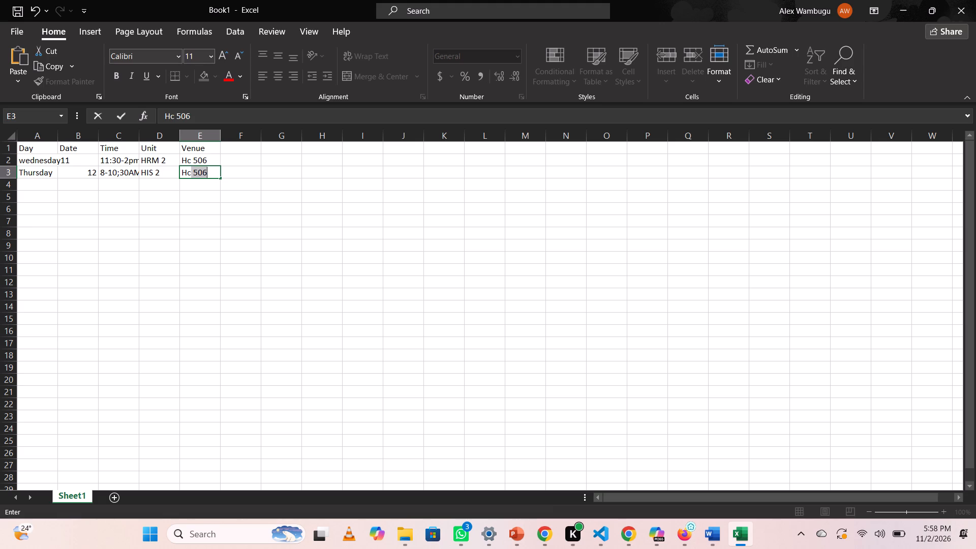
{"action": "key", "text": "space"}
{"action": "type", "text": "403"}
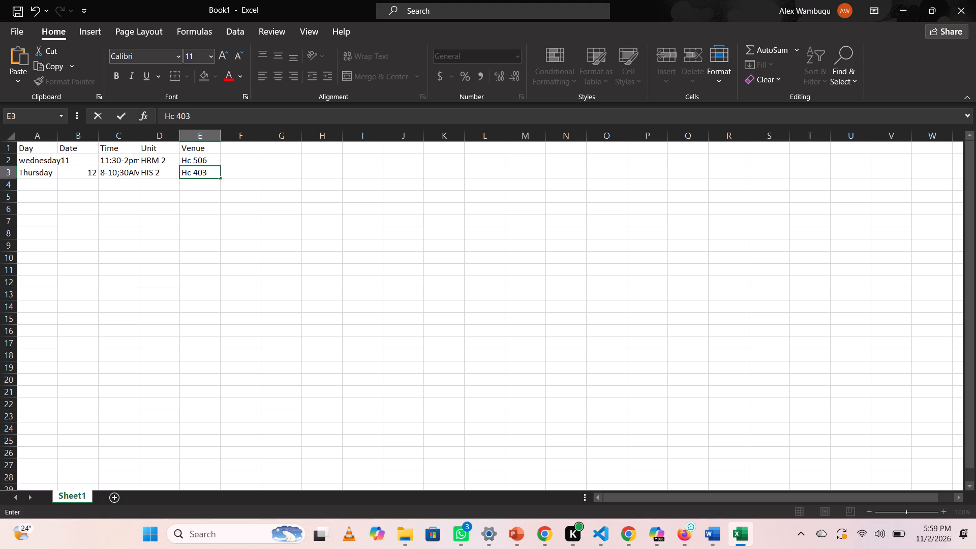
{"action": "left_click", "coordinate": [131, 173]}
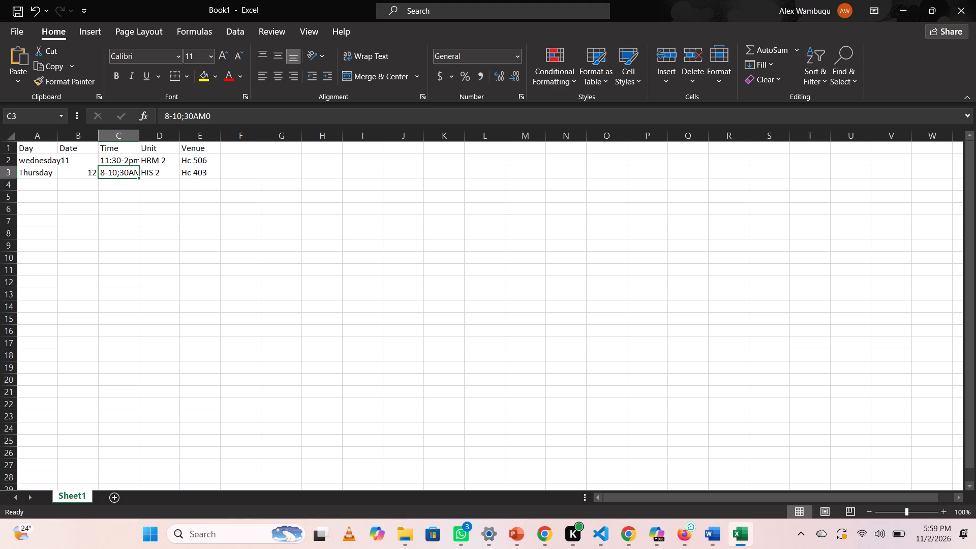
Enter the time 3-5;30pm in cell C4 for the exam below the first Thursday entry.
{"action": "left_click", "coordinate": [67, 185]}
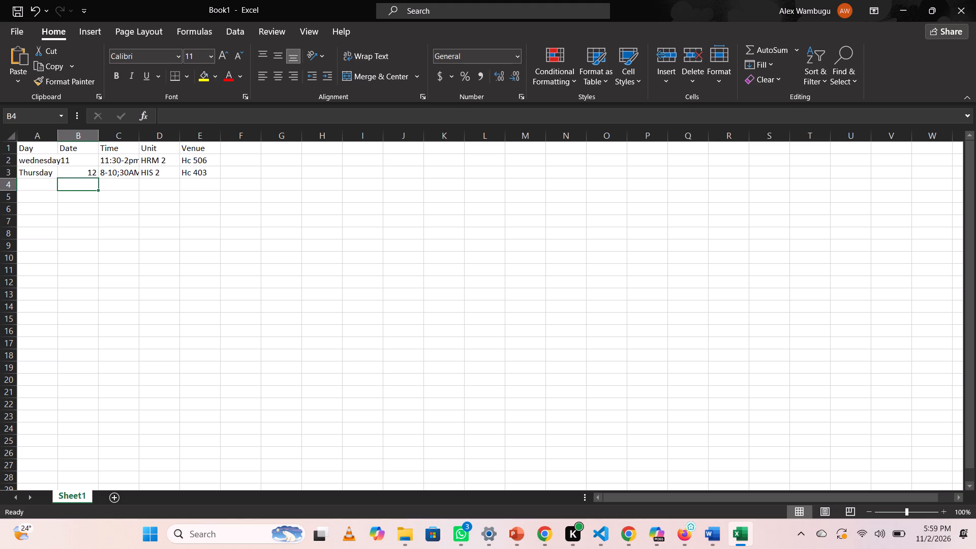
{"action": "left_click", "coordinate": [108, 184]}
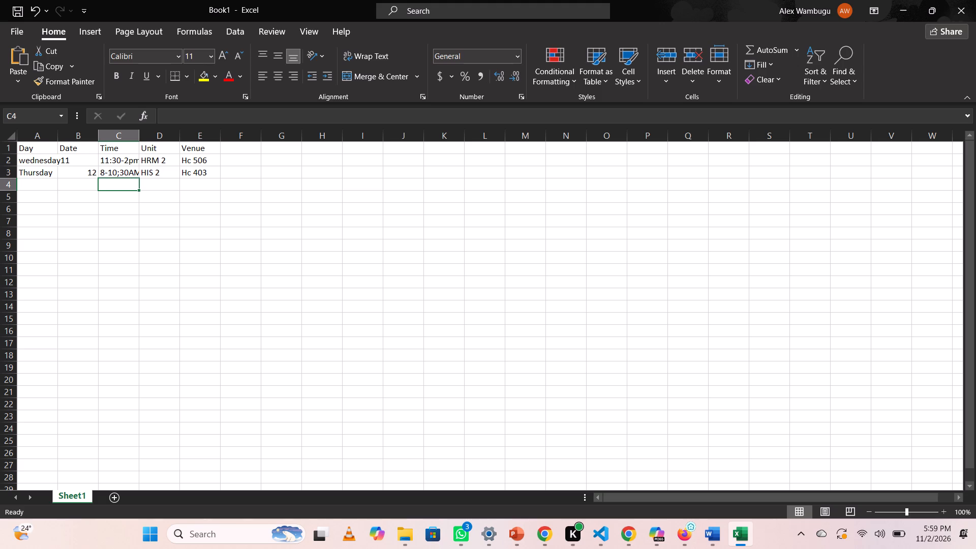
{"action": "left_click", "coordinate": [108, 184]}
{"action": "key", "text": "3"}
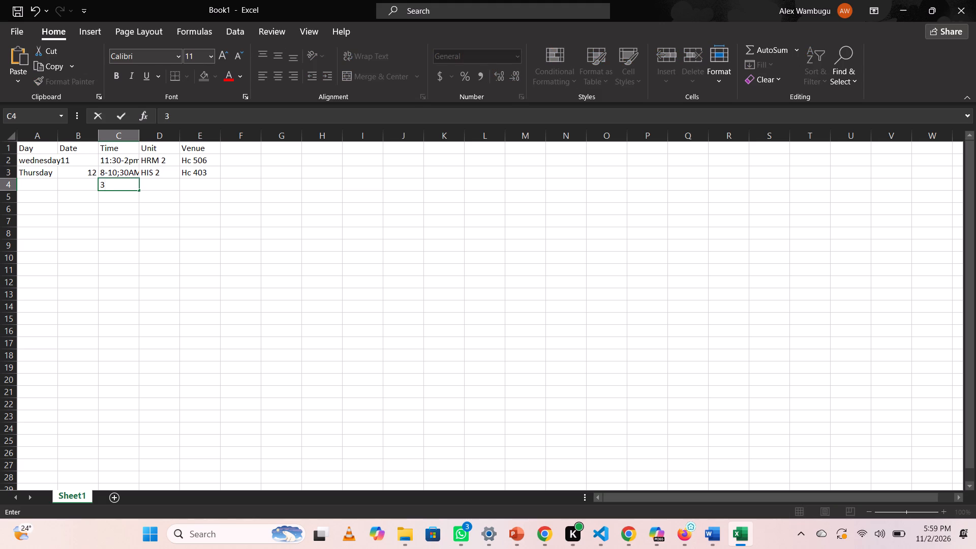
{"action": "key", "text": "minus"}
{"action": "key", "text": "5"}
{"action": "type", "text": ";30o"}
{"action": "key", "text": "BackSpace"}
{"action": "type", "text": "pm"}
{"action": "left_click_drag", "start_coordinate": [160, 266], "coordinate": [175, 250]}
{"action": "left_click", "coordinate": [175, 250]}
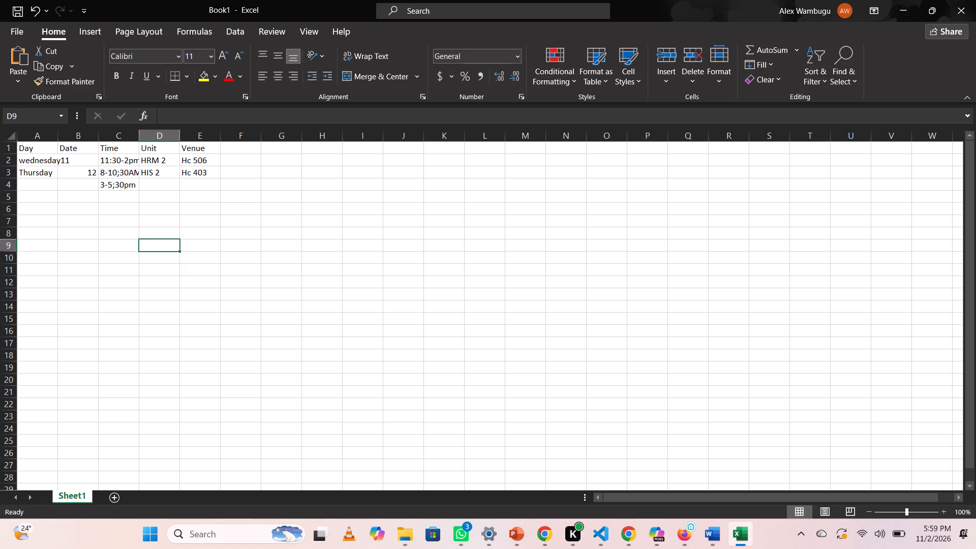
Enter the unit P Mgt 2 in cell D4 for the exam in row 4.
{"action": "double_click", "coordinate": [135, 171]}
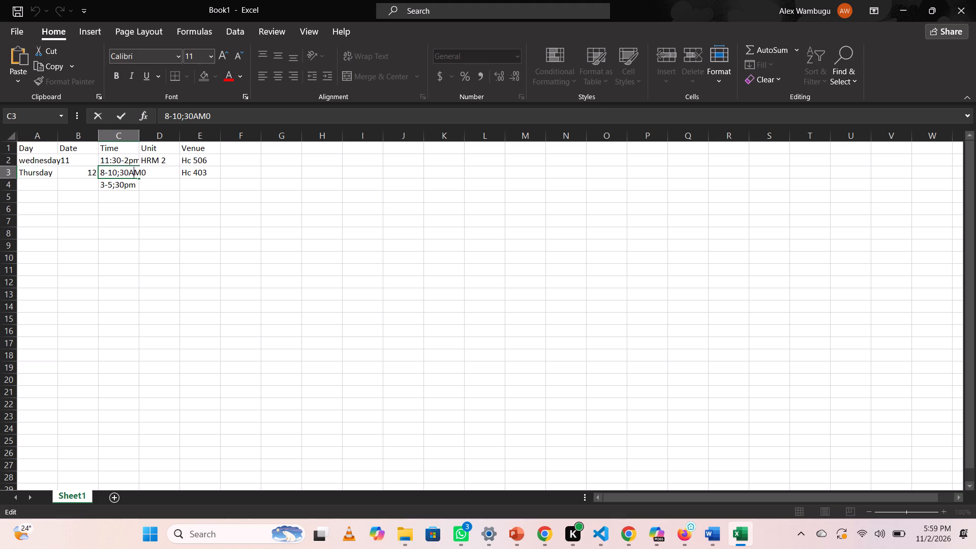
{"action": "left_click", "coordinate": [147, 181]}
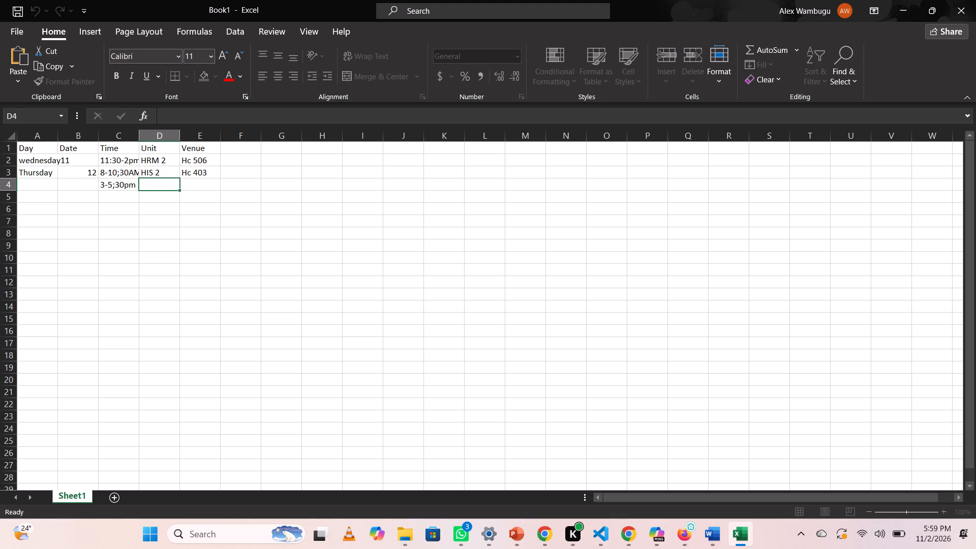
{"action": "key", "text": "p"}
{"action": "key", "text": "BackSpace"}
{"action": "key", "text": "p"}
{"action": "key", "text": "space"}
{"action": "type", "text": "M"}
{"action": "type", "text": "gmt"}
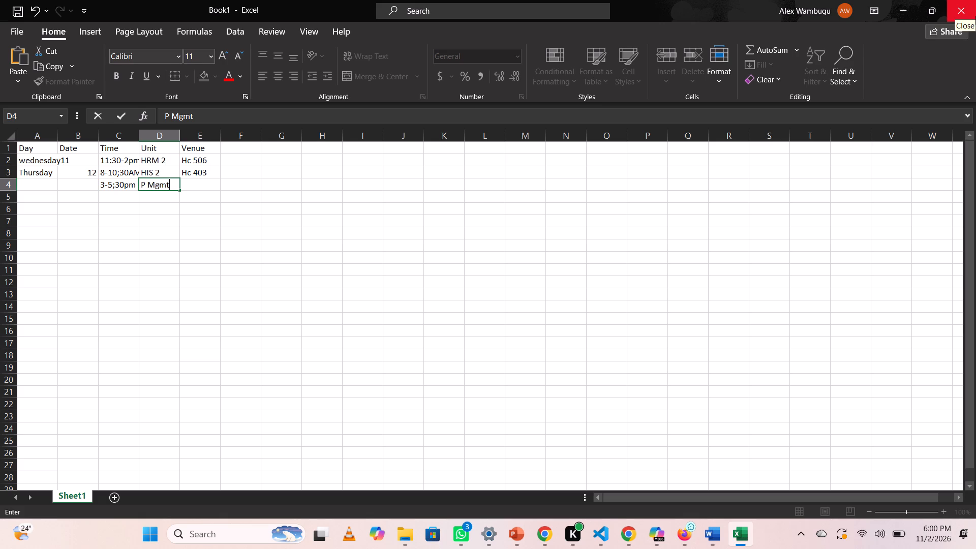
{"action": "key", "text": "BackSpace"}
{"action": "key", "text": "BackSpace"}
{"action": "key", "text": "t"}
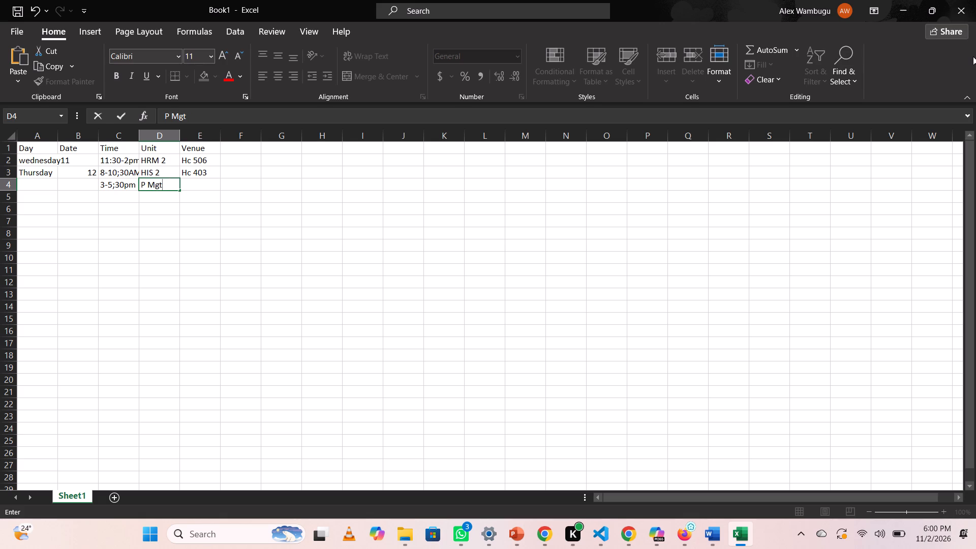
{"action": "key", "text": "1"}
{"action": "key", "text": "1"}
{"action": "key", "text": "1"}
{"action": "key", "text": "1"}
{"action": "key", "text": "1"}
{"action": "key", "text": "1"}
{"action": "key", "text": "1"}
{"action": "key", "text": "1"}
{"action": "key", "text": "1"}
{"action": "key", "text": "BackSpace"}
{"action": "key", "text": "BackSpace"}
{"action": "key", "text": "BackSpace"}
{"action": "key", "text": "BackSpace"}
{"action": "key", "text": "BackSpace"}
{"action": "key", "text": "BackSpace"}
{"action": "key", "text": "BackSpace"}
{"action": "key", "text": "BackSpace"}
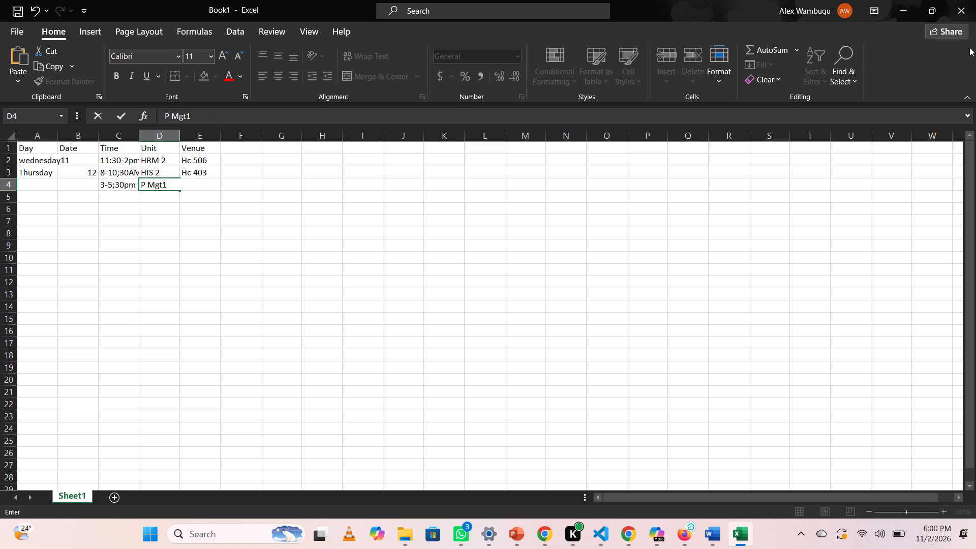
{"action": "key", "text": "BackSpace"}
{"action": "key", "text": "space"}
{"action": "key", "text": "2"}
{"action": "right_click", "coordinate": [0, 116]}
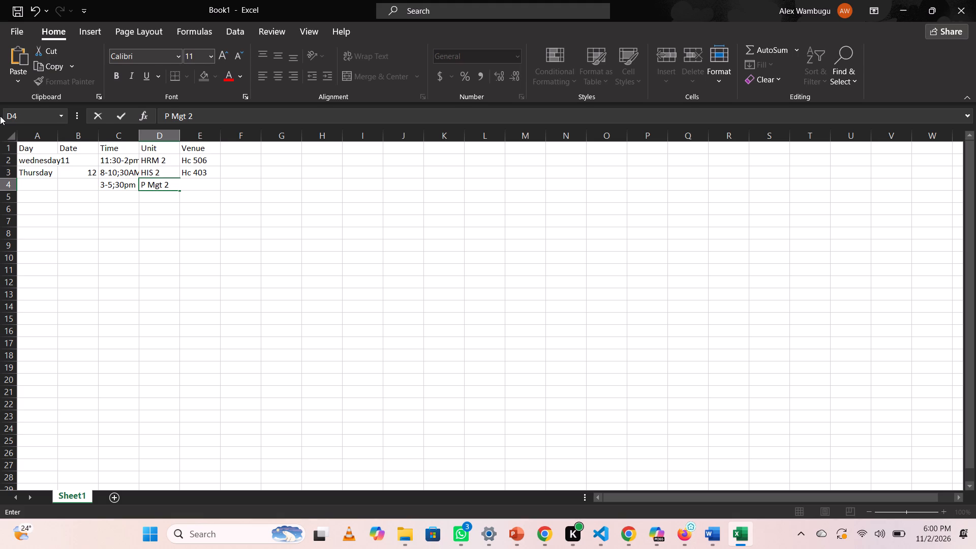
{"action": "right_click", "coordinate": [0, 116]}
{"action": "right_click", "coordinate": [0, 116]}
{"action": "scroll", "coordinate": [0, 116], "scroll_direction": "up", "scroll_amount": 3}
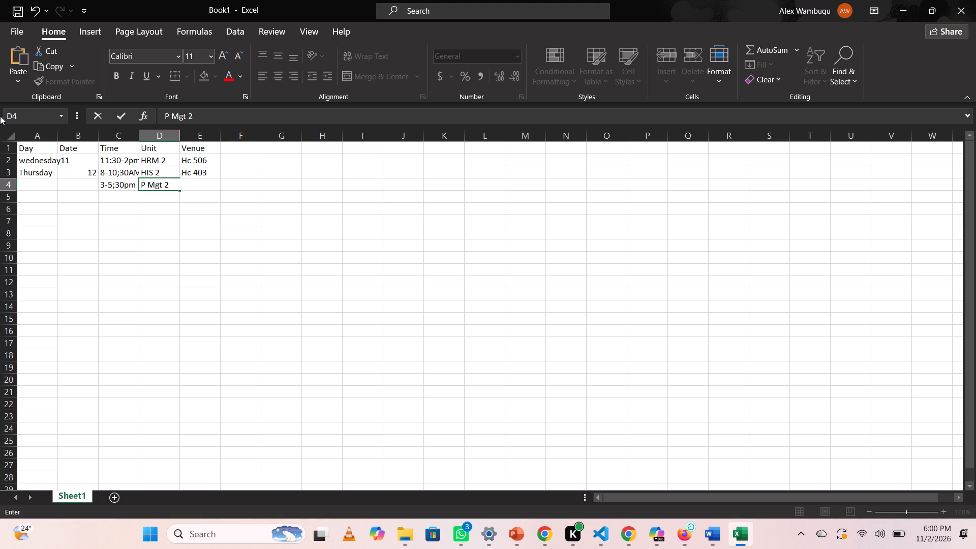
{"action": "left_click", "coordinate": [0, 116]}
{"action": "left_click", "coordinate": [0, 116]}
Enter the venue Hc 506 in cell E4 for the P Mgt 2 exam.
{"action": "left_click", "coordinate": [195, 187]}
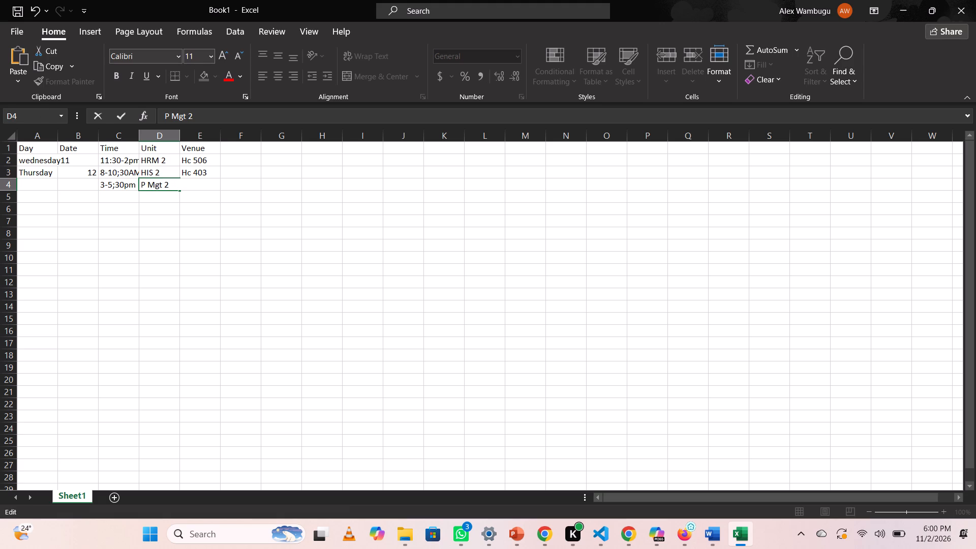
{"action": "left_click", "coordinate": [195, 184]}
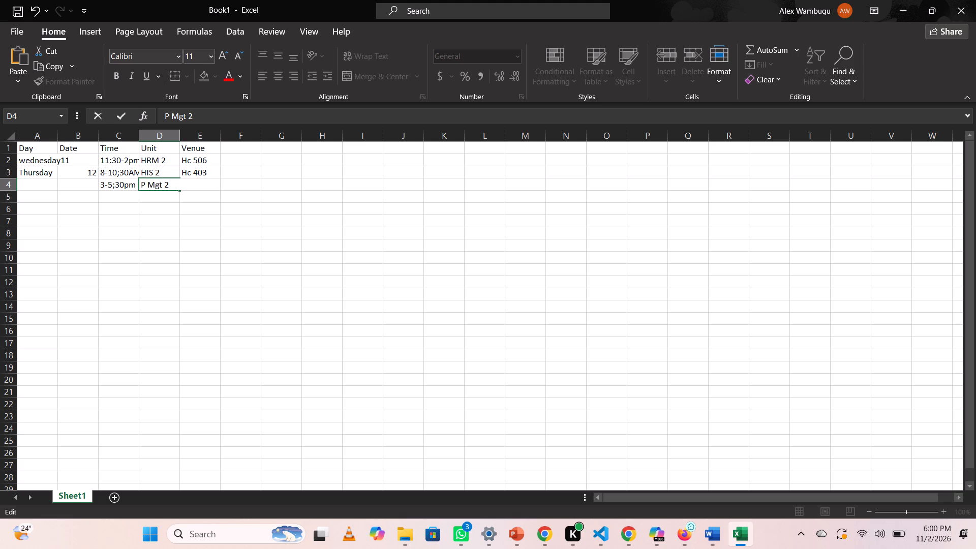
{"action": "left_click", "coordinate": [188, 182]}
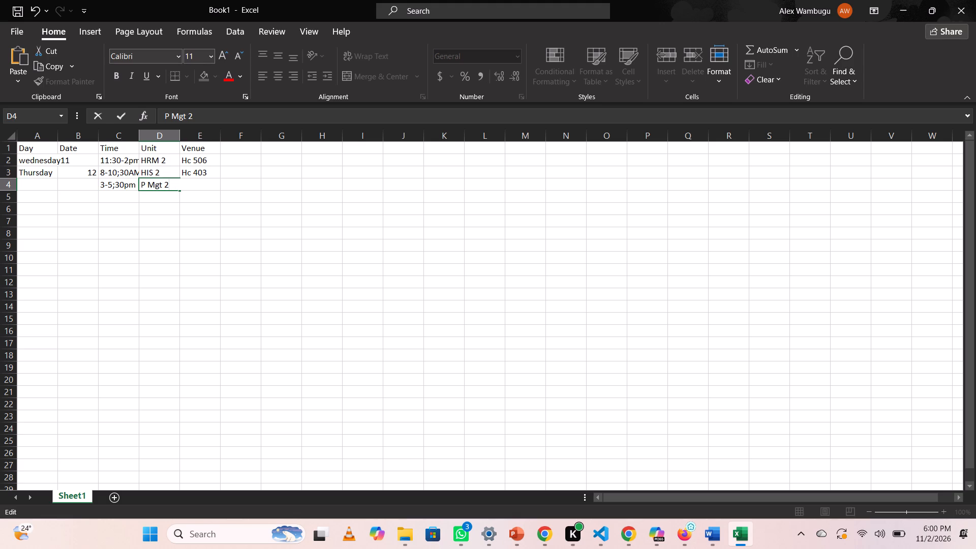
{"action": "left_click", "coordinate": [165, 172]}
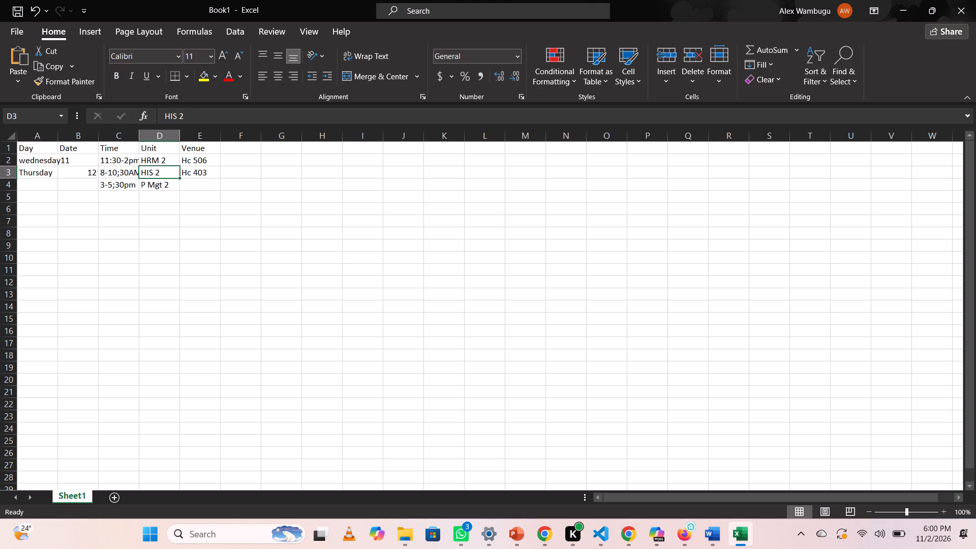
{"action": "left_click", "coordinate": [202, 186]}
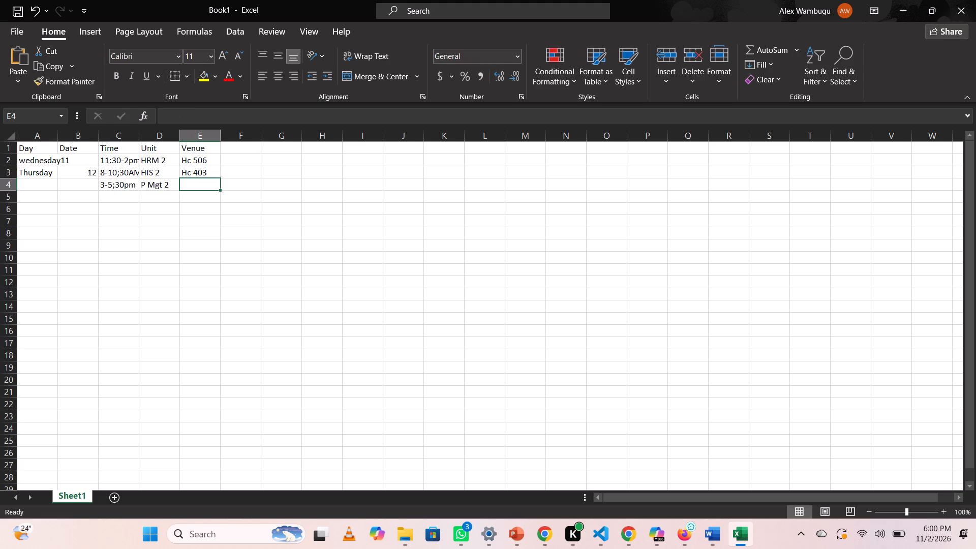
{"action": "key", "text": "shift+h"}
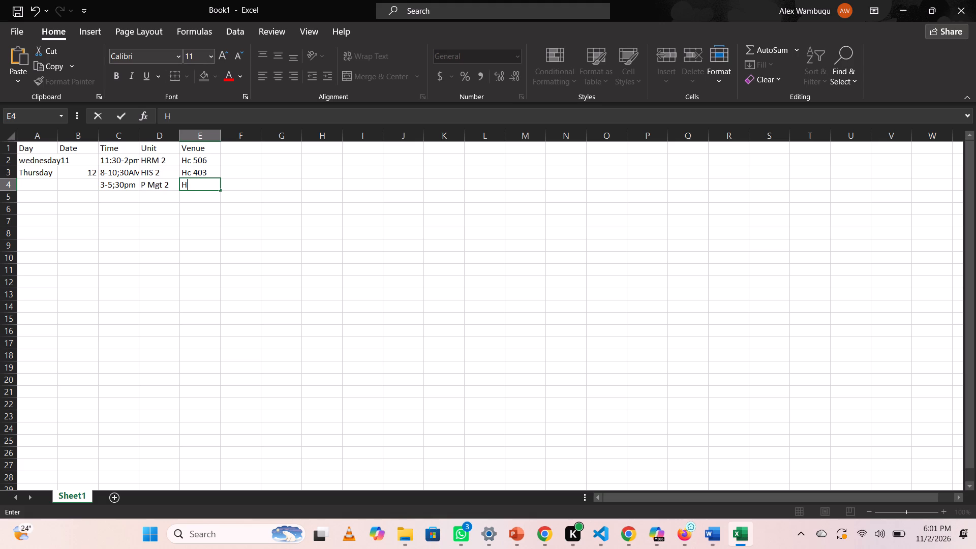
{"action": "type", "text": "c"}
{"action": "key", "text": "space"}
{"action": "type", "text": "506"}
Correct the punctuation of the P Mgt 2 exam time in cell C4 so it reads 3-5:30pm.
{"action": "left_click", "coordinate": [117, 185]}
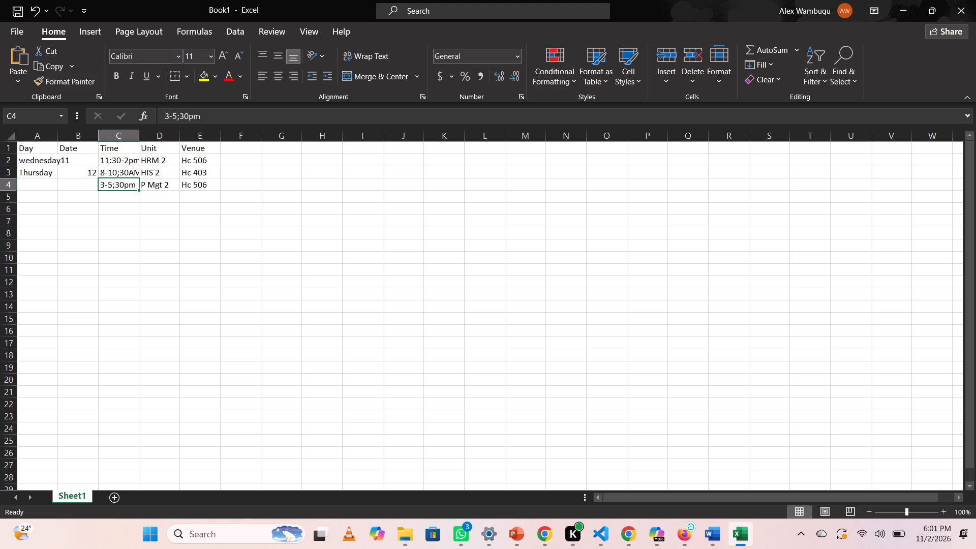
{"action": "left_click", "coordinate": [119, 185]}
{"action": "double_click", "coordinate": [119, 185]}
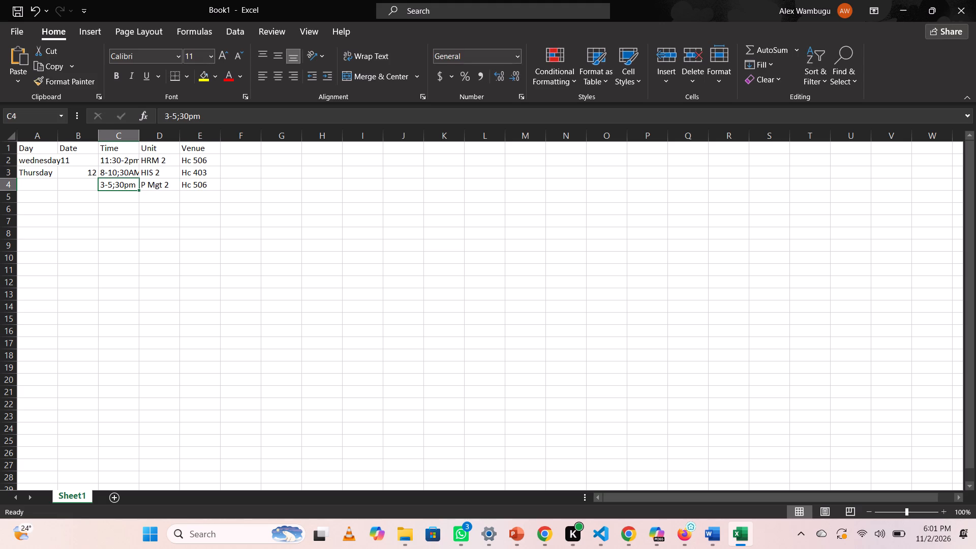
{"action": "left_click", "coordinate": [114, 186]}
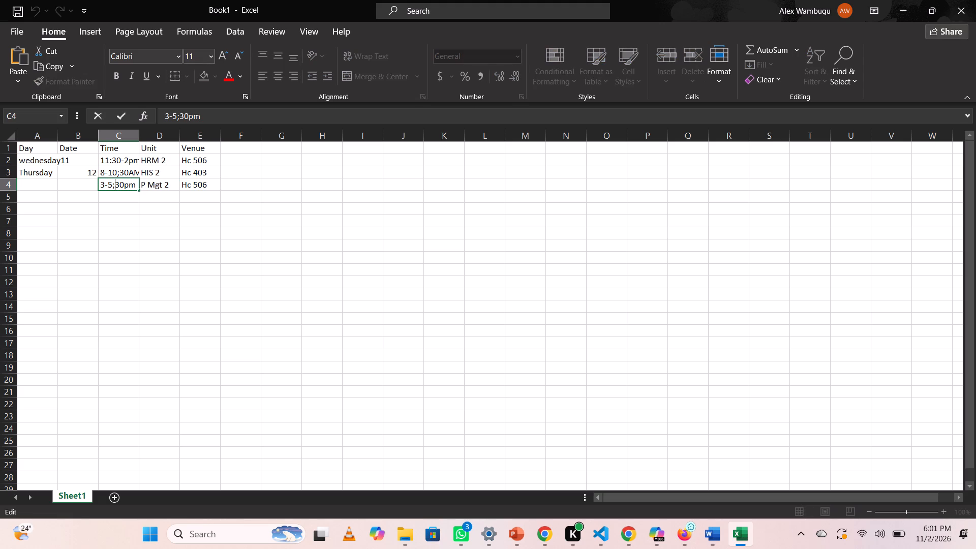
{"action": "key", "text": "BackSpace"}
{"action": "key", "text": "shift+colon"}
Edit the HIS 2 exam time in cell C3, replacing the semicolon with a colon and AM with pm.
{"action": "double_click", "coordinate": [117, 170]}
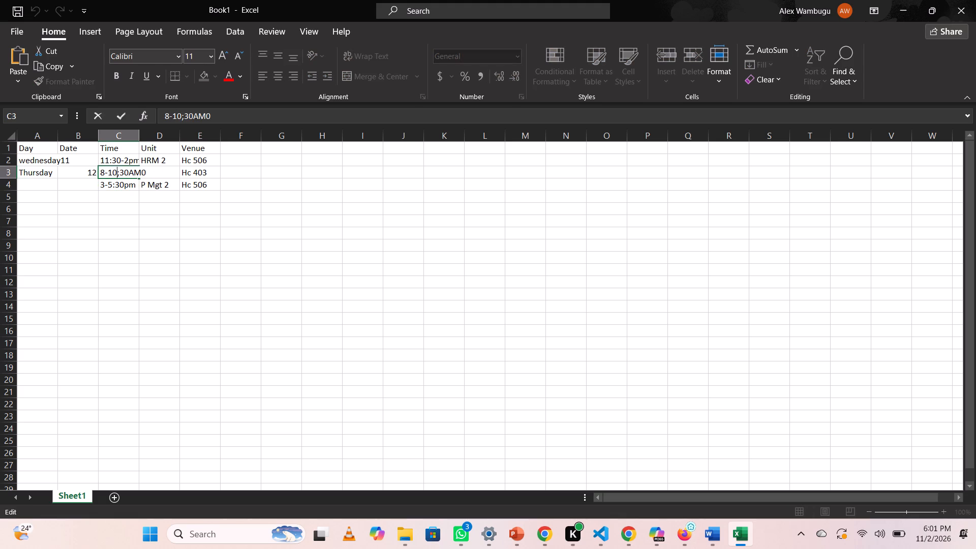
{"action": "left_click", "coordinate": [120, 173]}
{"action": "key", "text": "BackSpace"}
{"action": "key", "text": "shift+colon"}
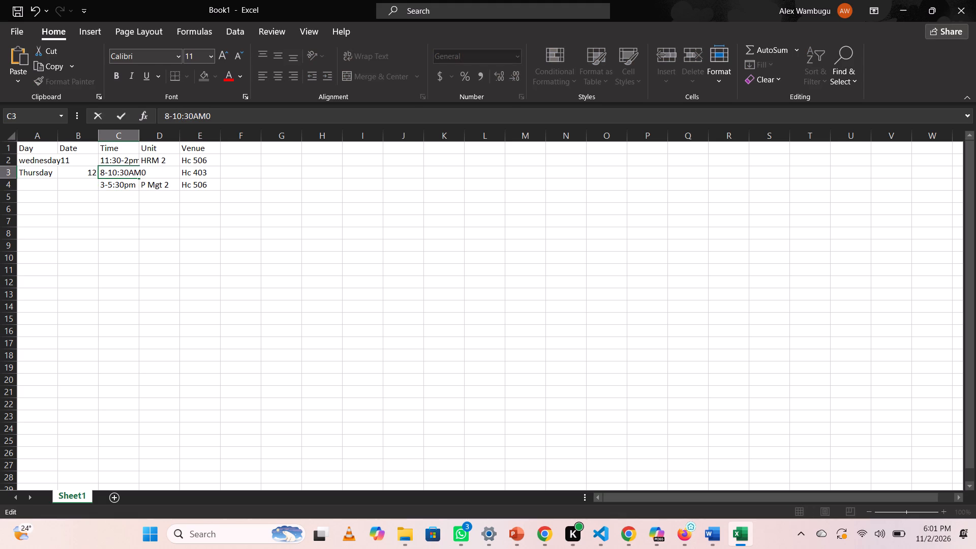
{"action": "double_click", "coordinate": [137, 173]}
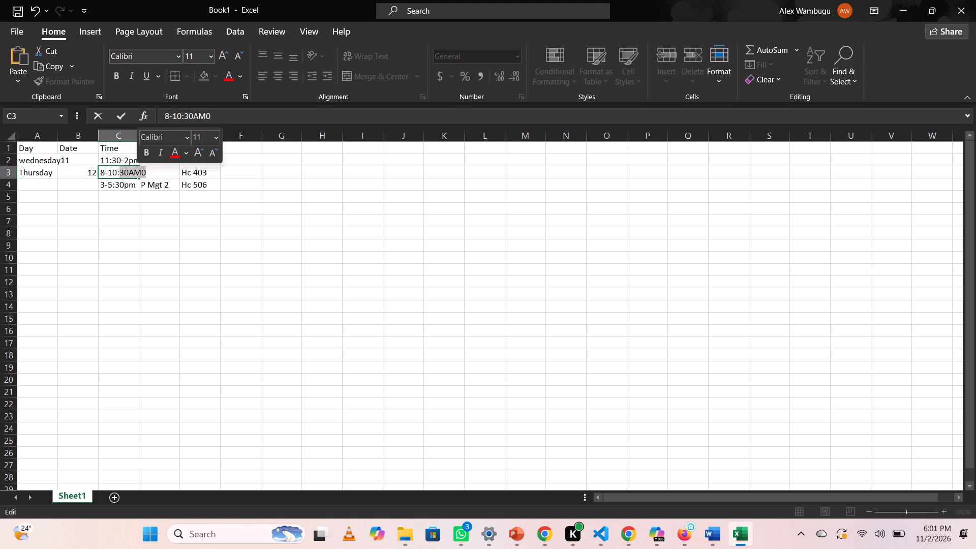
{"action": "left_click", "coordinate": [133, 170]}
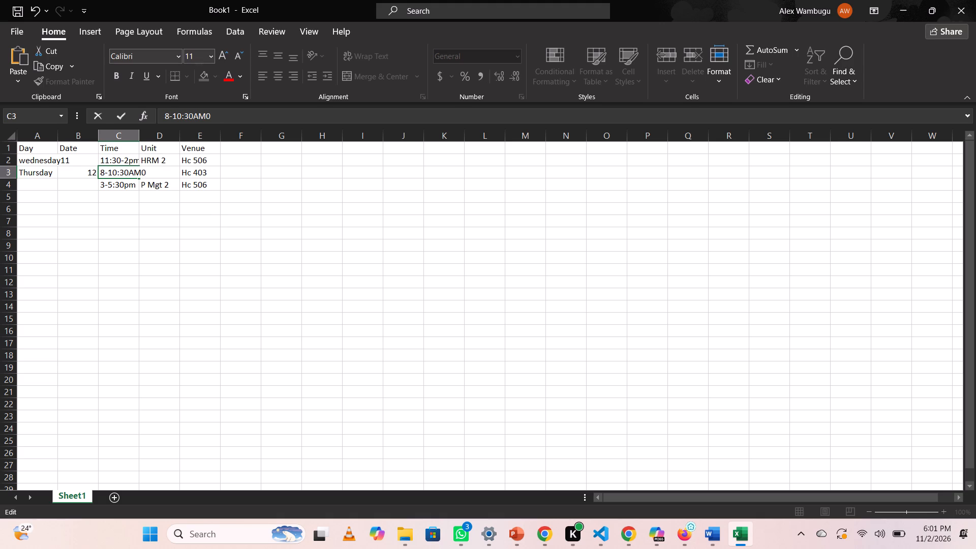
{"action": "key", "text": "BackSpace"}
{"action": "key", "text": "p"}
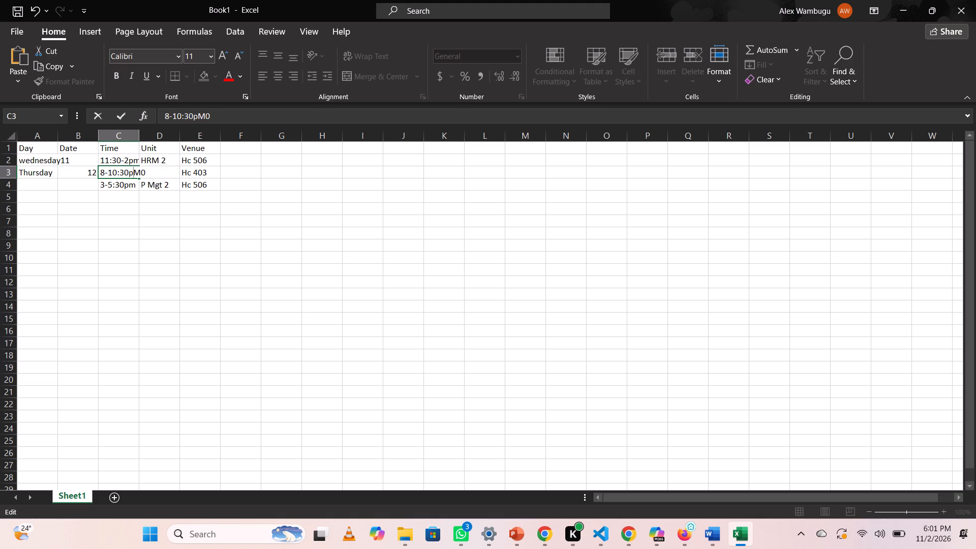
{"action": "double_click", "coordinate": [140, 171]}
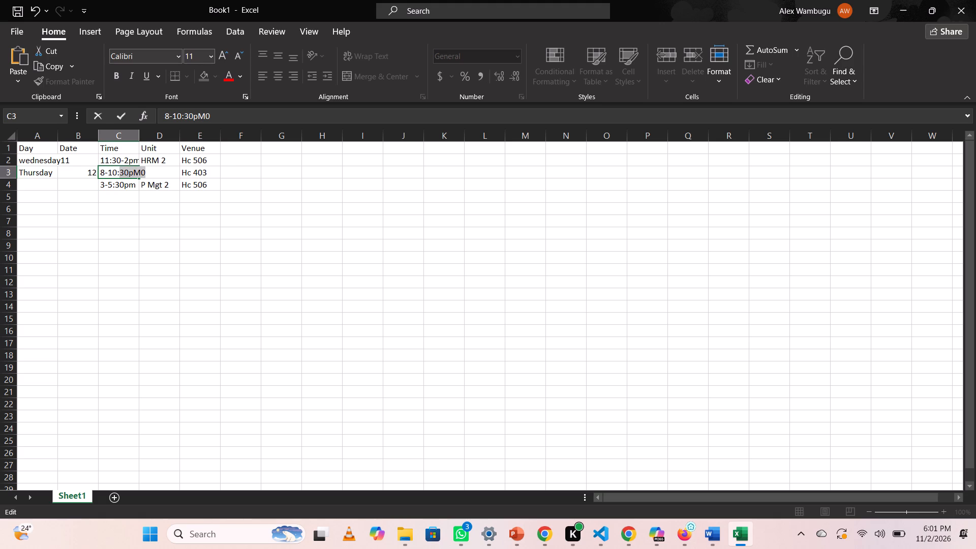
{"action": "left_click", "coordinate": [140, 171]}
{"action": "key", "text": "BackSpace"}
{"action": "key", "text": "m"}
{"action": "left_click", "coordinate": [126, 205]}
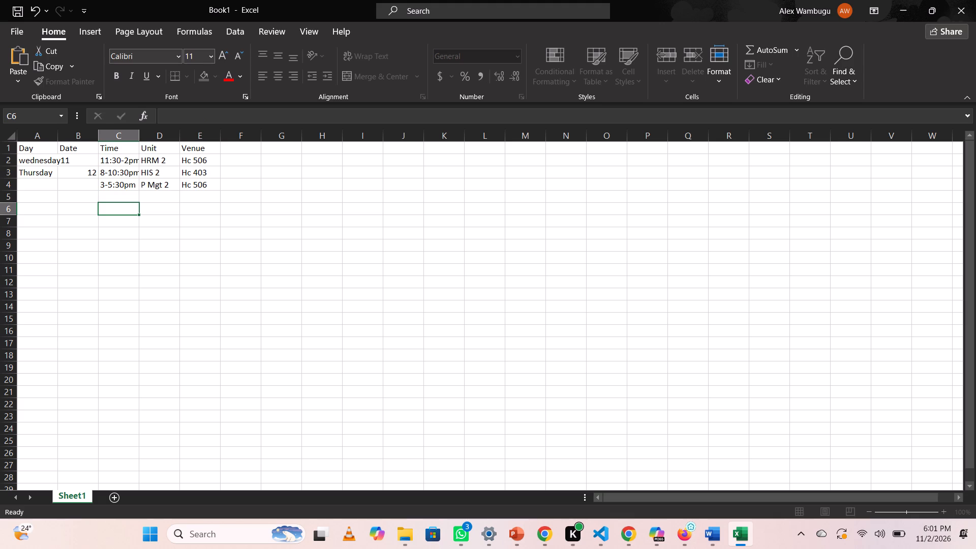
Re-enter the date 11 in cell B2 for the Wednesday exam.
{"action": "left_click", "coordinate": [80, 157]}
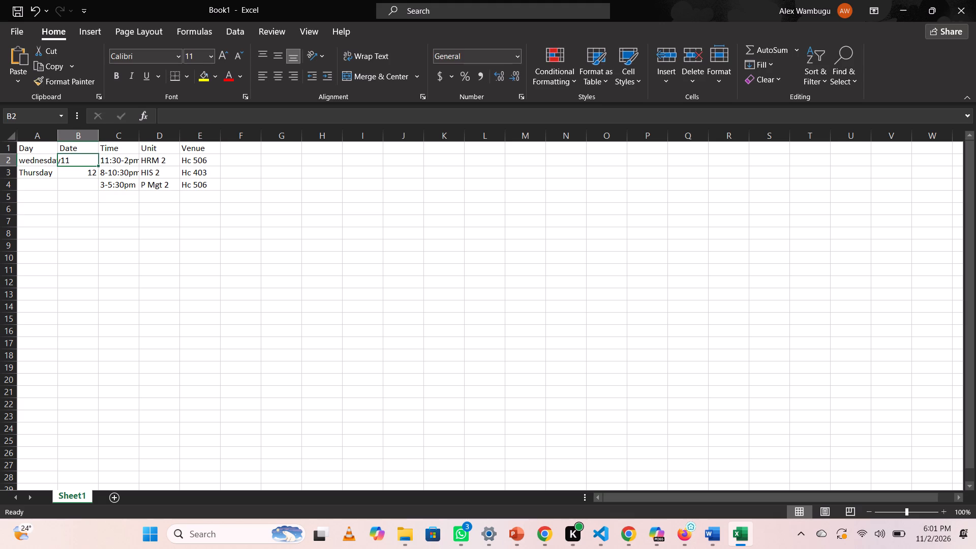
{"action": "key", "text": "BackSpace"}
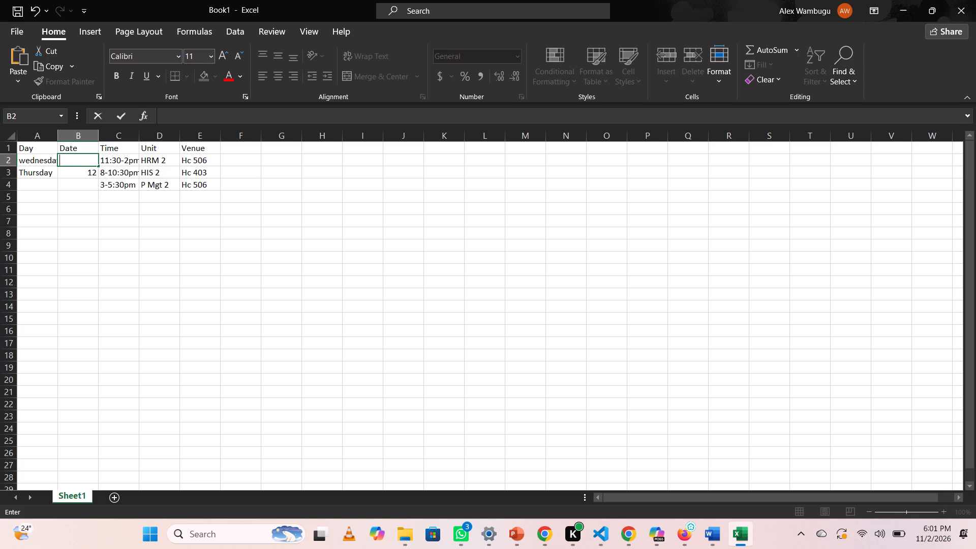
{"action": "key", "text": "space"}
{"action": "type", "text": "11"}
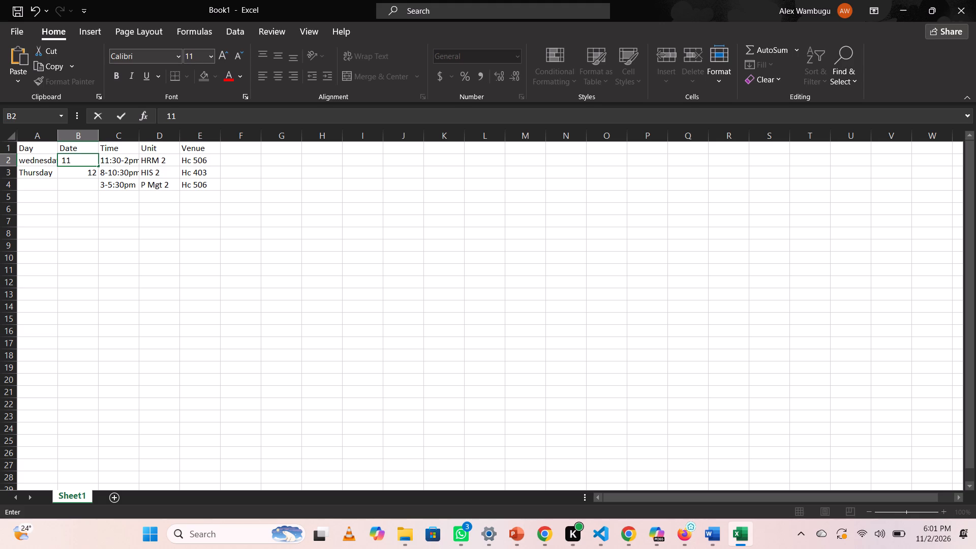
{"action": "left_click", "coordinate": [80, 200]}
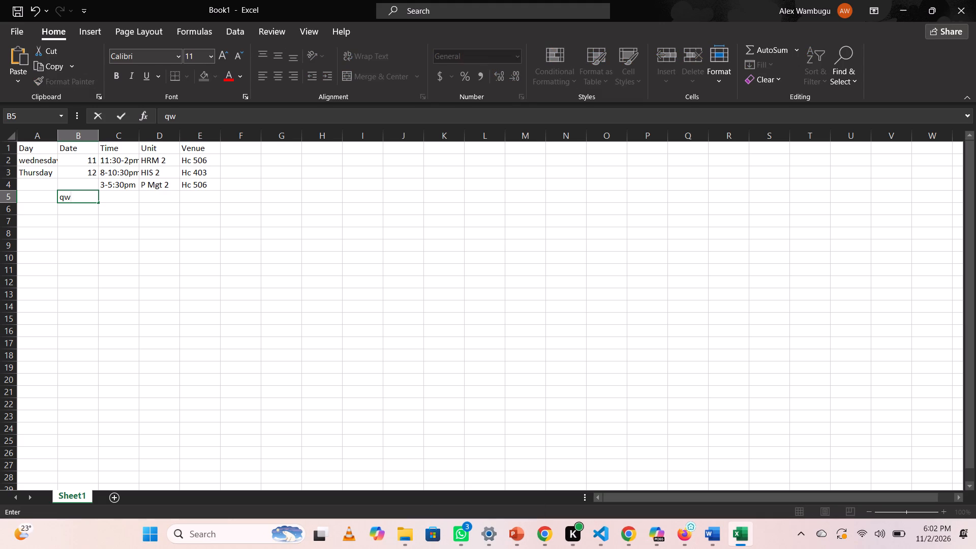
Clear the stray text qw from cell B5.
{"action": "key", "text": "BackSpace"}
{"action": "key", "text": "BackSpace"}
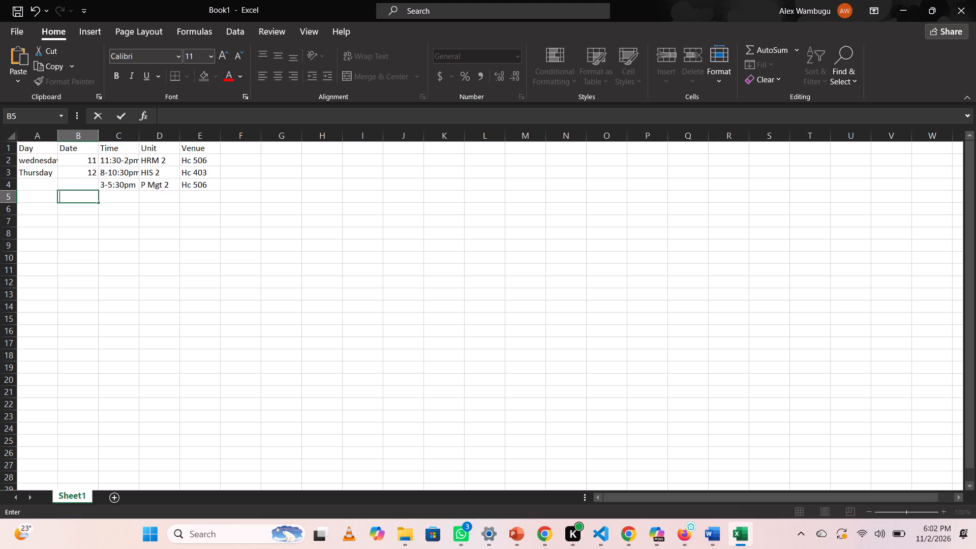
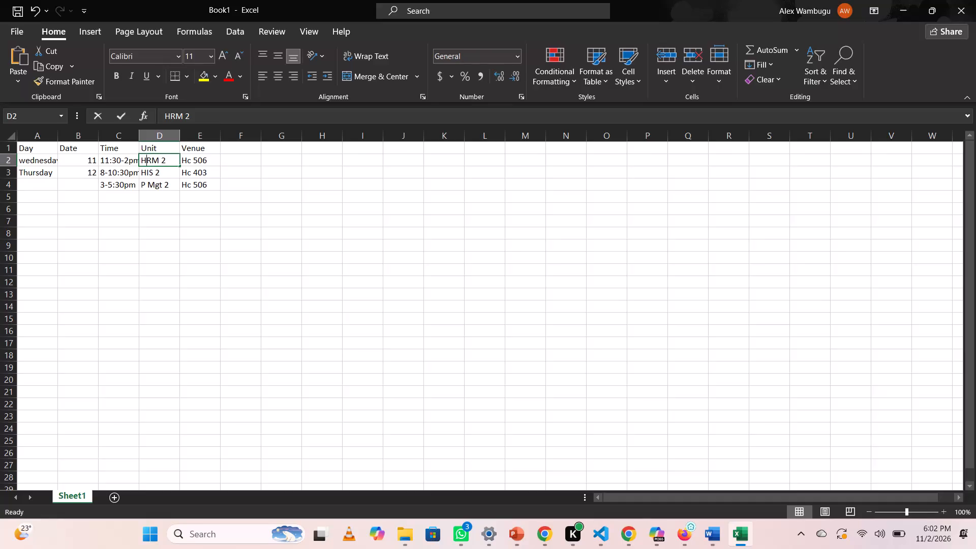
Insert a leading space before the unit names HRM 2, HIS 2 and P Mgt 2 in cells D2 to D4.
{"action": "left_click", "coordinate": [141, 161]}
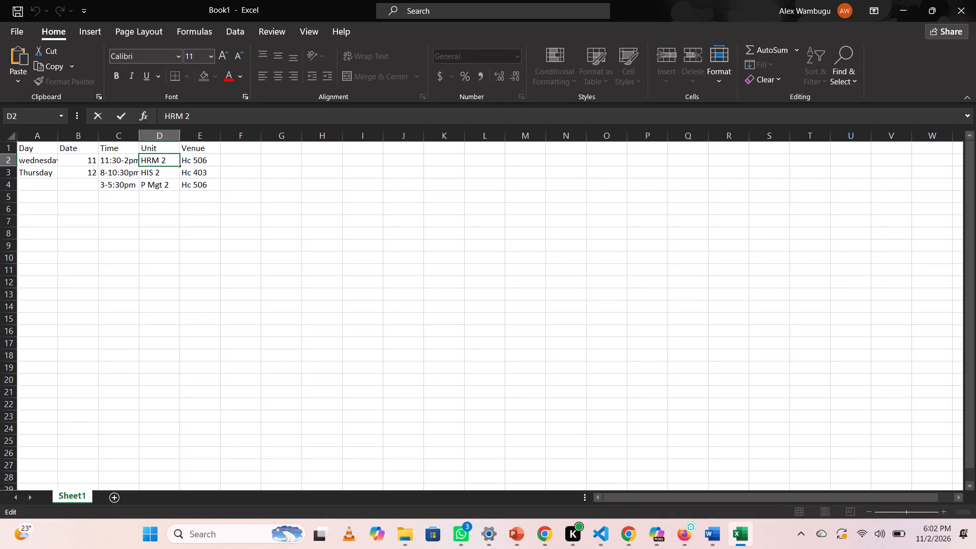
{"action": "key", "text": "space"}
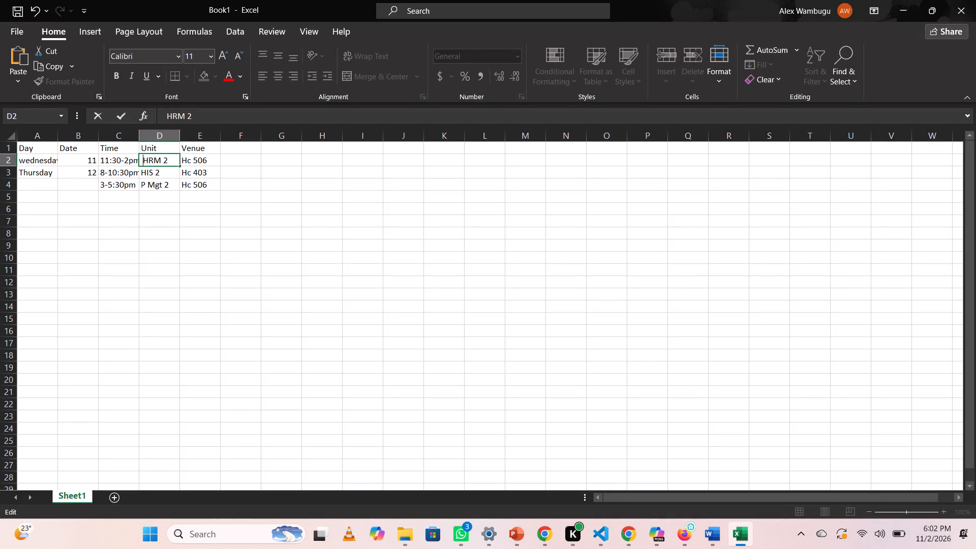
{"action": "double_click", "coordinate": [141, 172]}
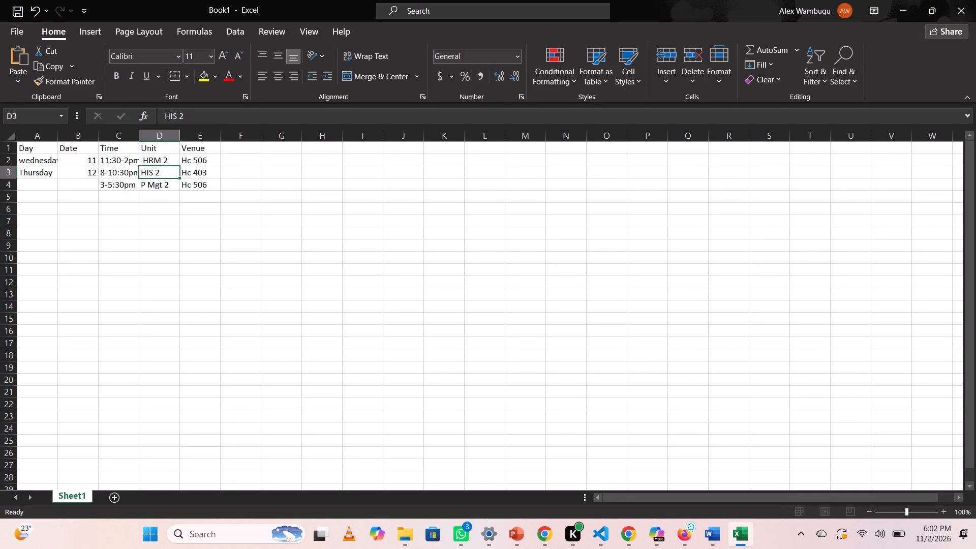
{"action": "double_click", "coordinate": [141, 172]}
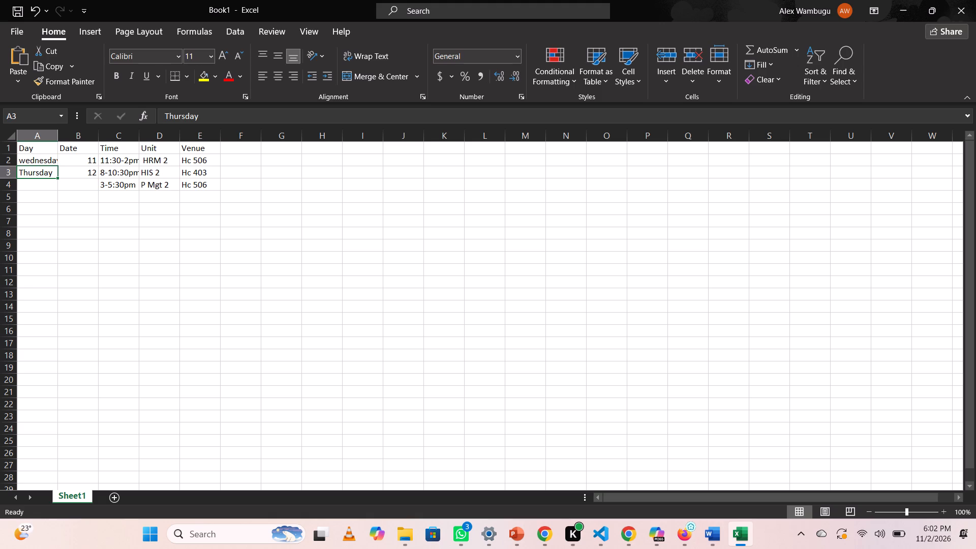
{"action": "double_click", "coordinate": [143, 172]}
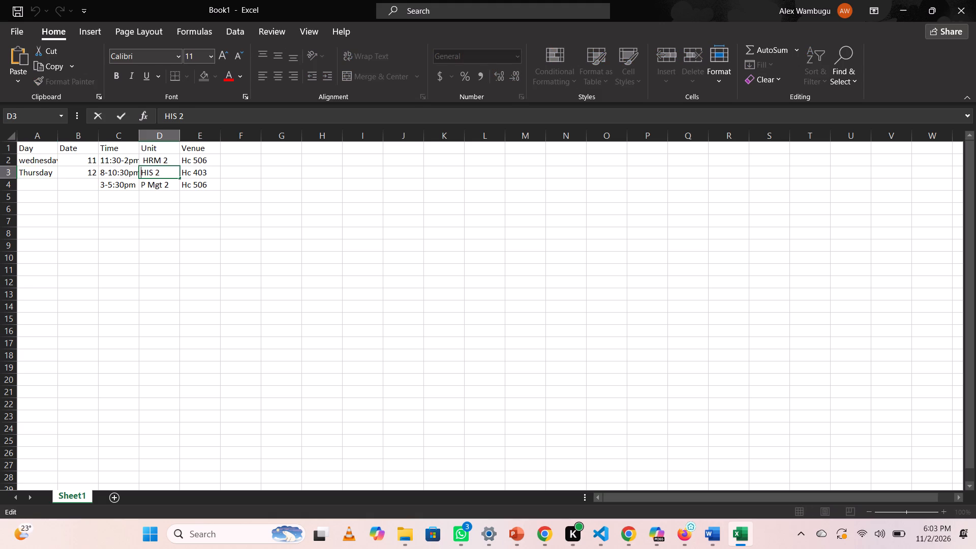
{"action": "key", "text": "space"}
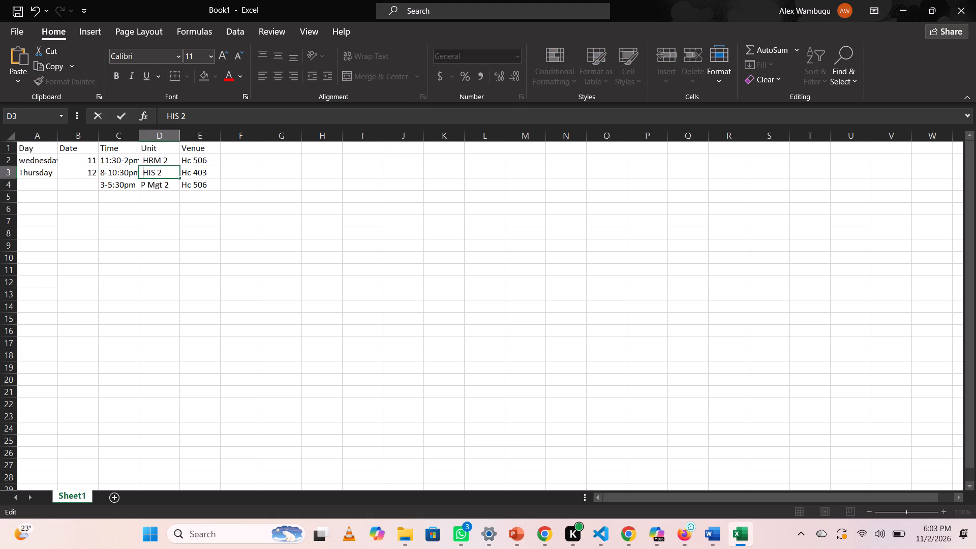
{"action": "double_click", "coordinate": [150, 188]}
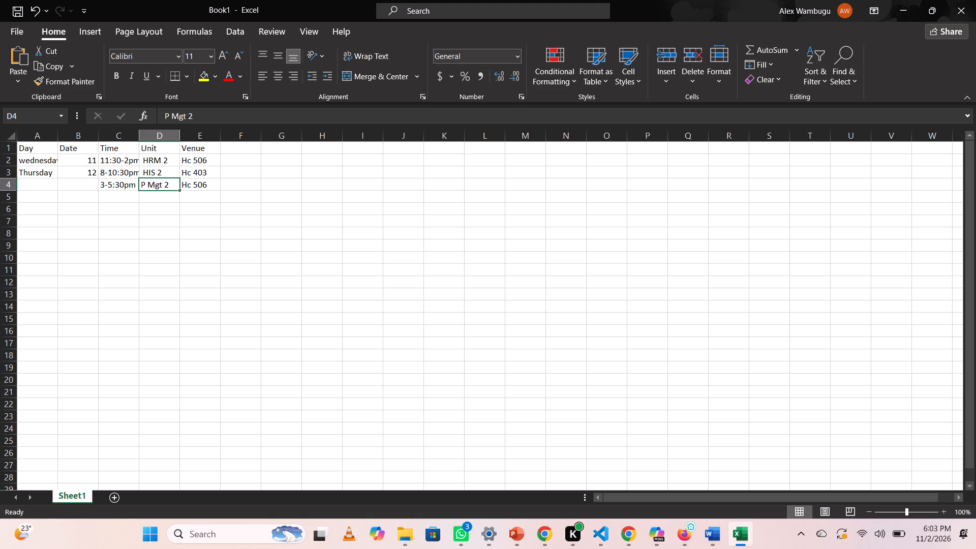
{"action": "left_click", "coordinate": [140, 183]}
{"action": "left_click", "coordinate": [145, 188]}
{"action": "double_click", "coordinate": [157, 181]}
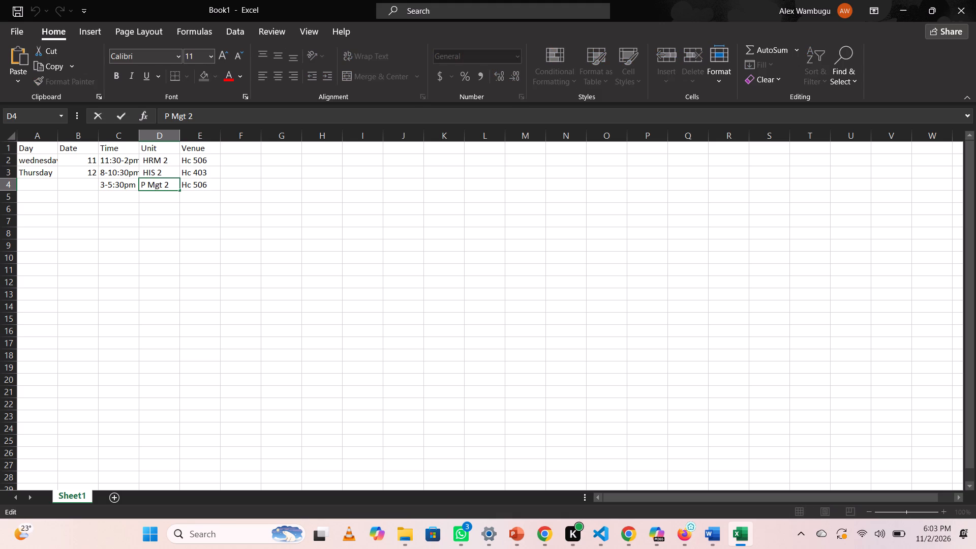
{"action": "left_click", "coordinate": [141, 184]}
{"action": "key", "text": "space"}
Insert a leading space before the venue entries Hc 506, Hc 403 and Hc 506 in cells E2 to E4.
{"action": "left_click", "coordinate": [184, 162]}
{"action": "double_click", "coordinate": [192, 160]}
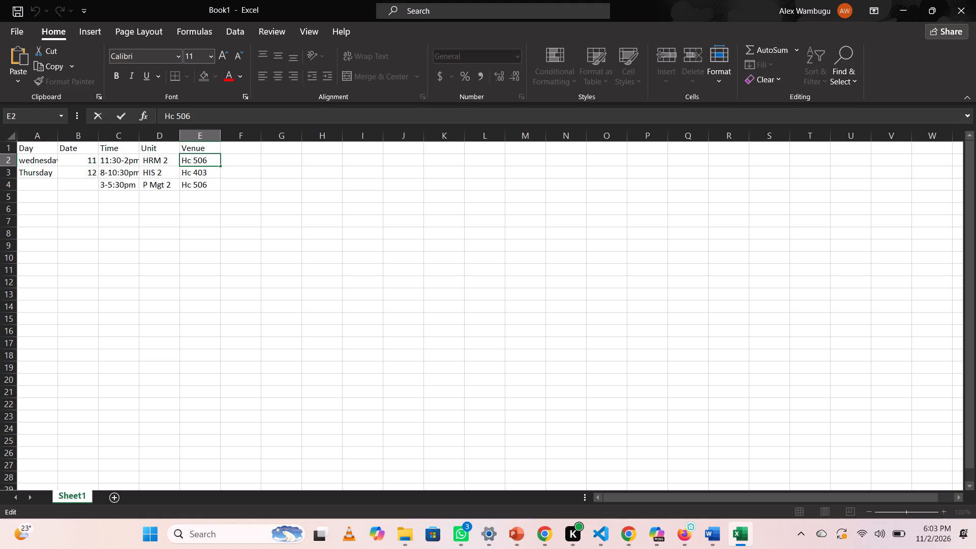
{"action": "left_click", "coordinate": [182, 162]}
{"action": "key", "text": "space"}
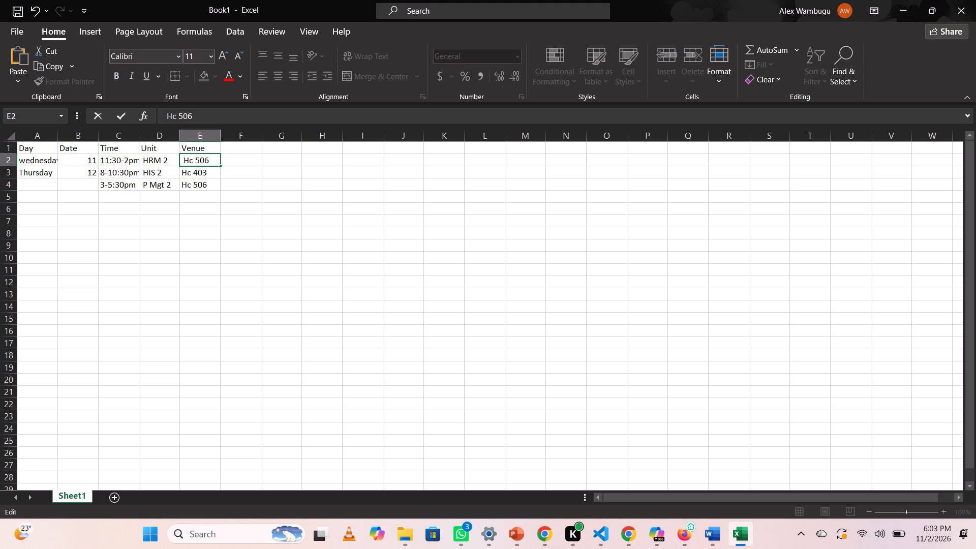
{"action": "double_click", "coordinate": [188, 173]}
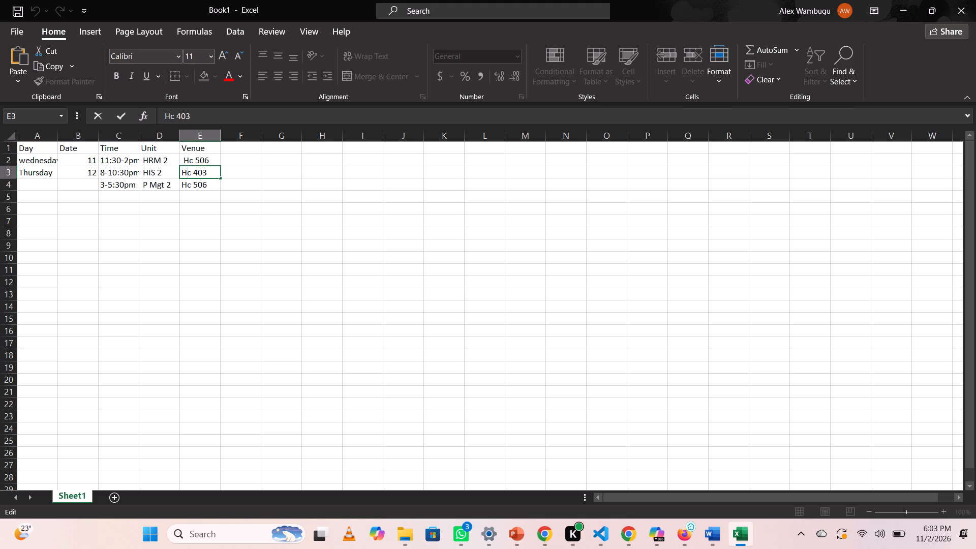
{"action": "left_click", "coordinate": [183, 172]}
{"action": "key", "text": "space"}
{"action": "double_click", "coordinate": [189, 186]}
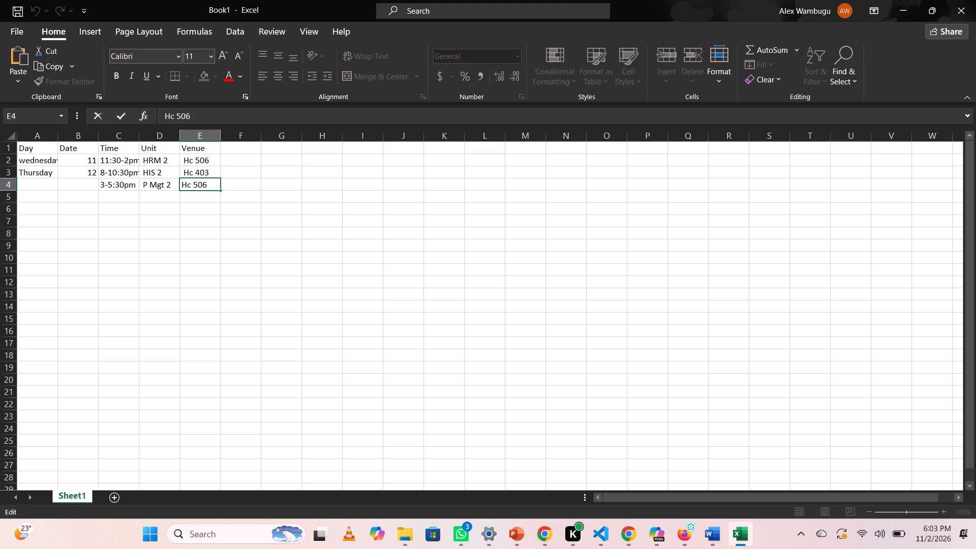
{"action": "left_click", "coordinate": [182, 184]}
{"action": "key", "text": "space"}
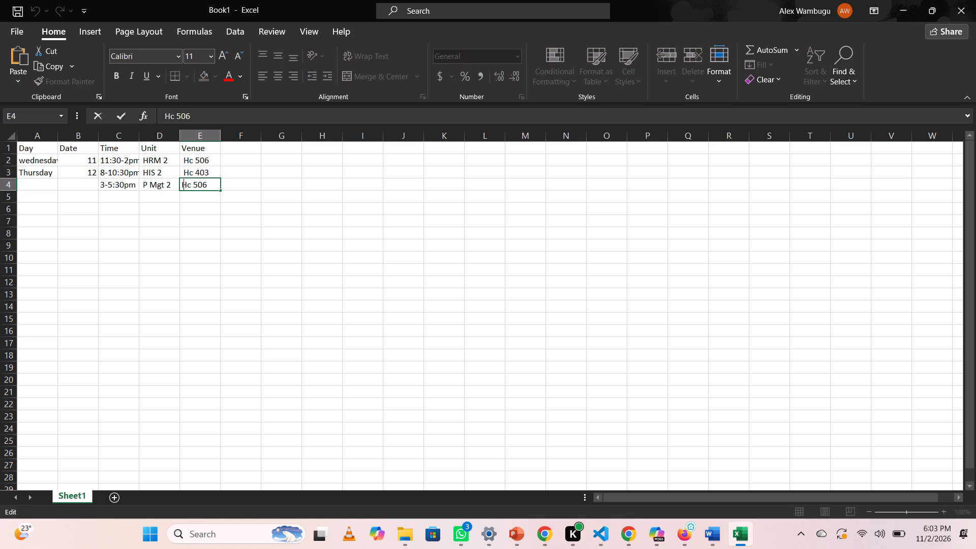
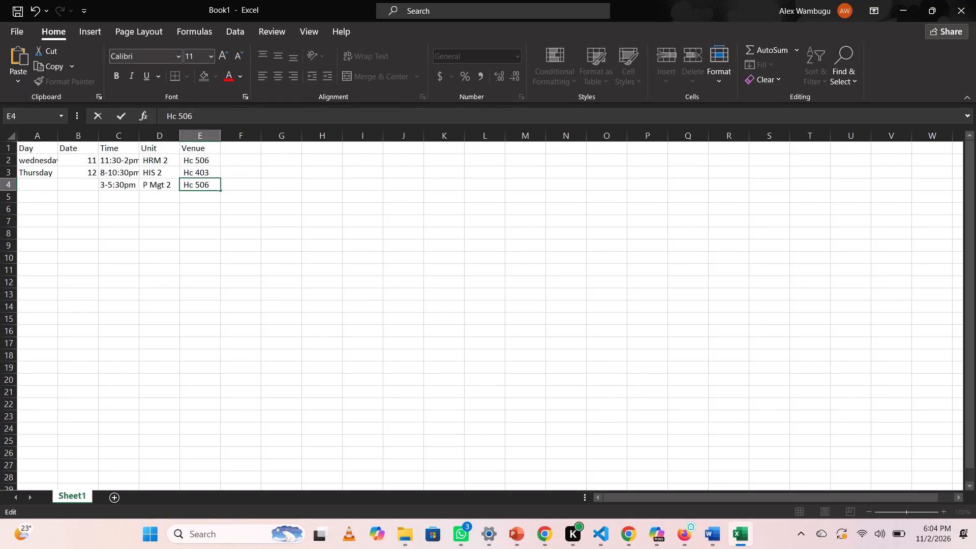
Start row 5 of the timetable with the day Saturday in A5 and the date 14 in B5.
{"action": "left_click", "coordinate": [47, 197]}
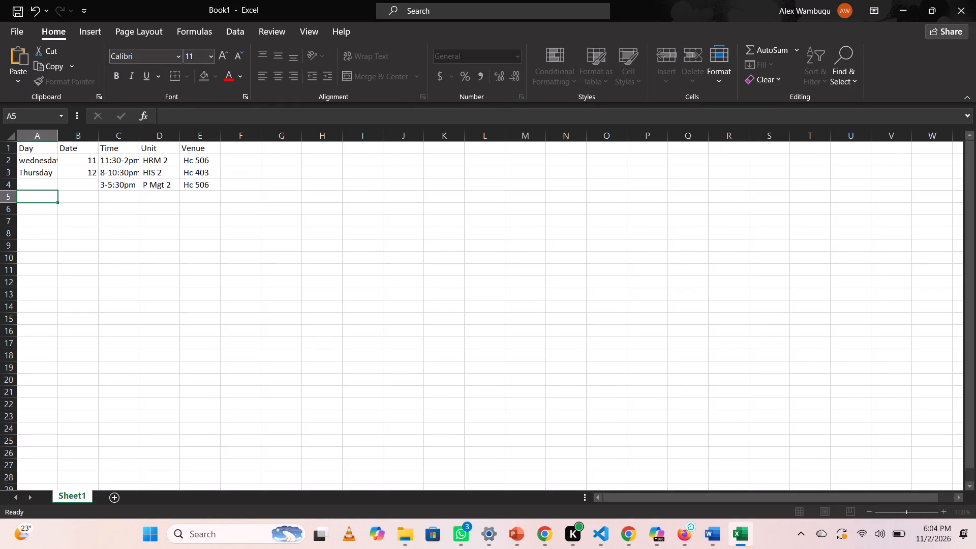
{"action": "key", "text": "shift+s"}
{"action": "type", "text": "at"}
{"action": "type", "text": "urday"}
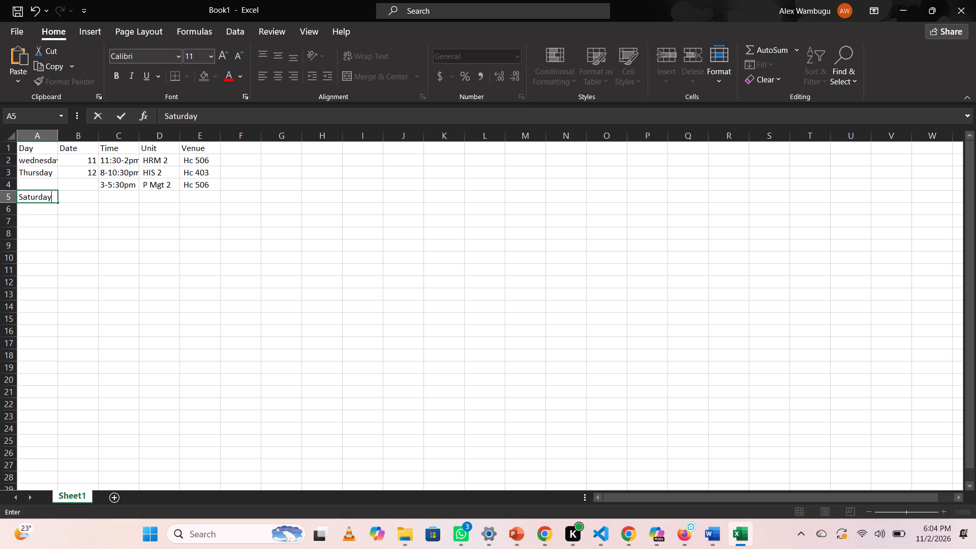
{"action": "left_click", "coordinate": [79, 199]}
{"action": "type", "text": "14"}
{"action": "left_click", "coordinate": [109, 198]}
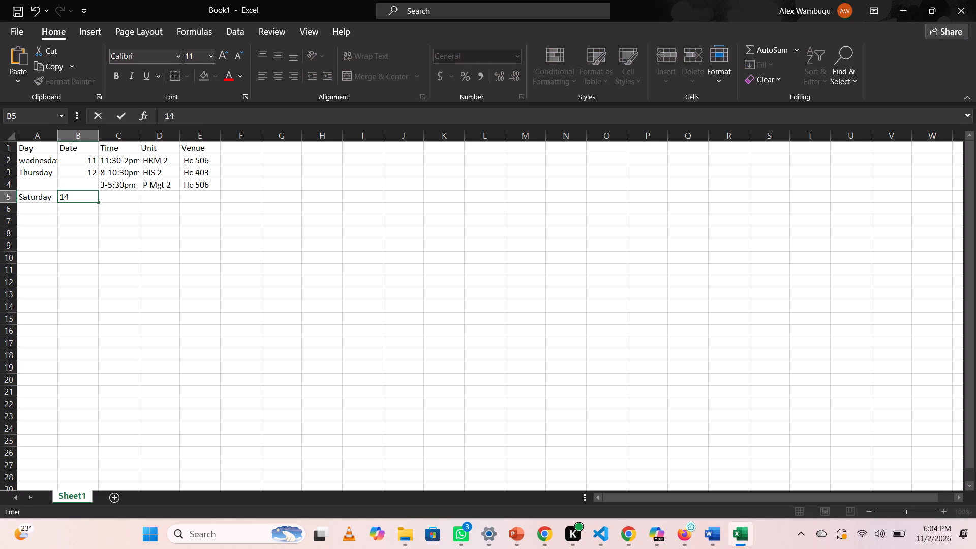
Enter the venue MB 5 for the Saturday exam in cell E5.
{"action": "left_click", "coordinate": [187, 198]}
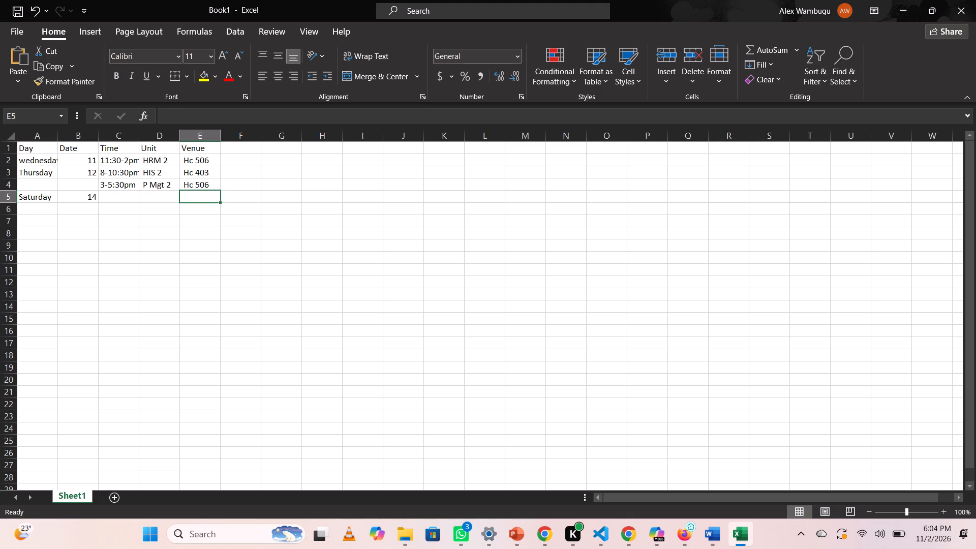
{"action": "key", "text": "shift+m"}
{"action": "key", "text": "b"}
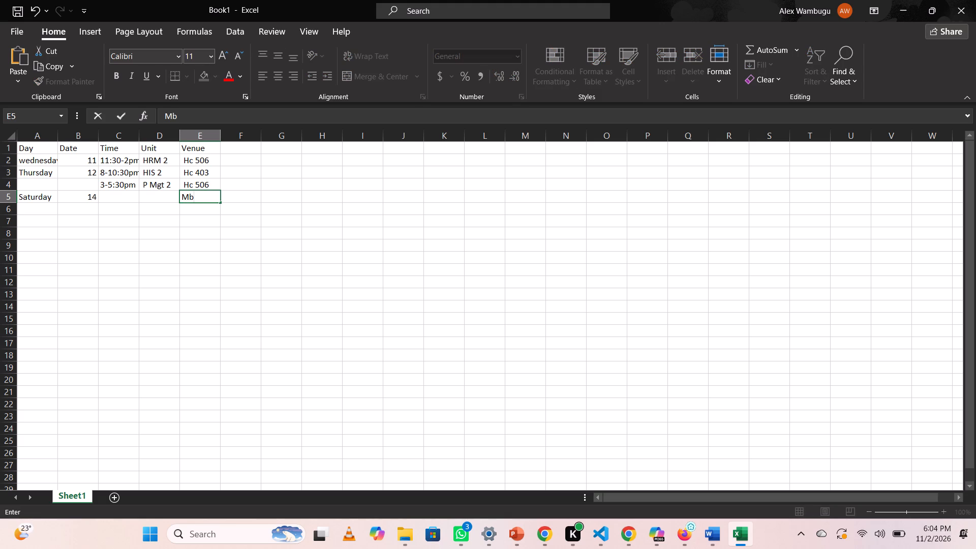
{"action": "key", "text": "BackSpace"}
{"action": "key", "text": "b"}
{"action": "key", "text": "BackSpace"}
Enter the unit name Anatomy 2 for the Saturday exam in cell D5.
{"action": "left_click", "coordinate": [146, 197]}
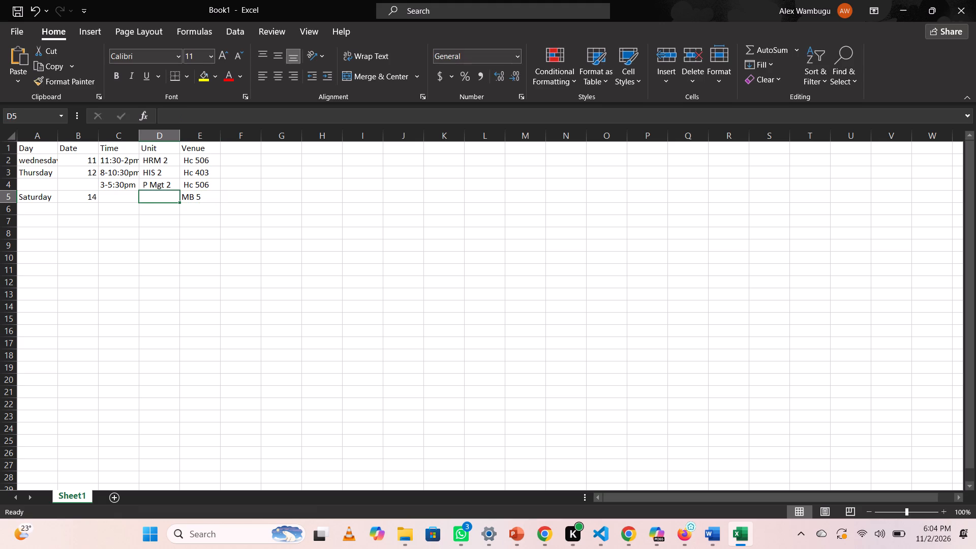
{"action": "key", "text": "shift+a"}
{"action": "key", "text": "BackSpace"}
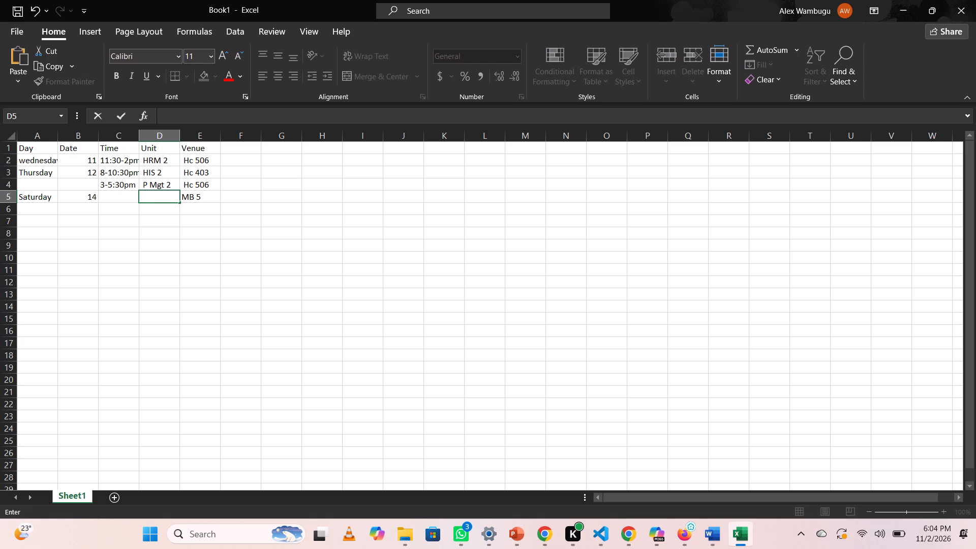
{"action": "key", "text": "shift+a"}
{"action": "key", "text": "BackSpace"}
{"action": "key", "text": "shift+a"}
{"action": "type", "text": "na"}
{"action": "type", "text": "tomy"}
{"action": "left_click", "coordinate": [119, 197]}
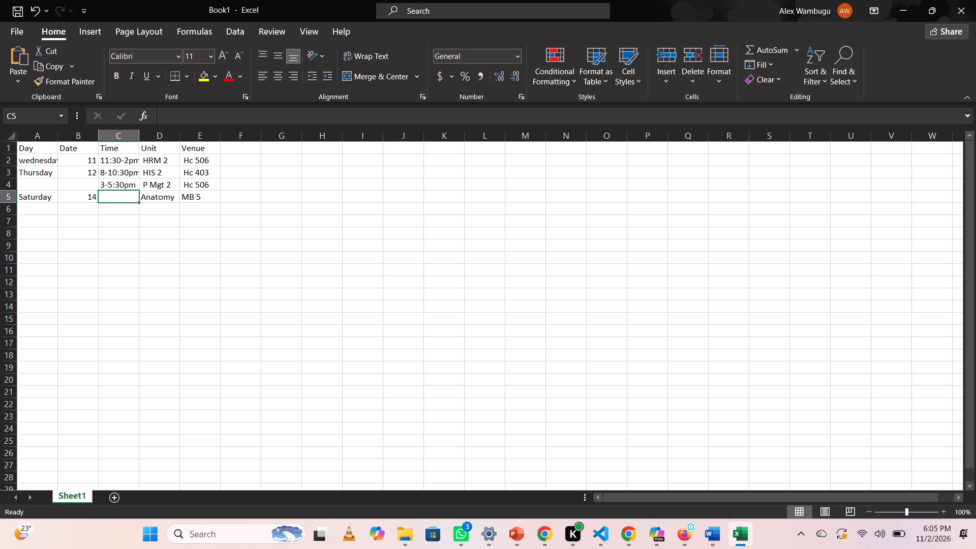
{"action": "left_click", "coordinate": [171, 197]}
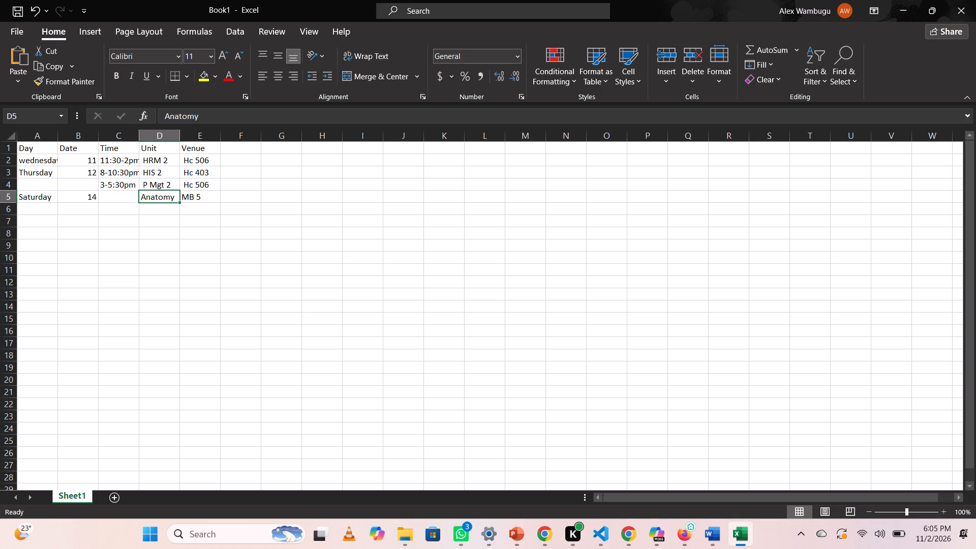
{"action": "triple_click", "coordinate": [176, 198]}
{"action": "key", "text": "space"}
{"action": "type", "text": "2"}
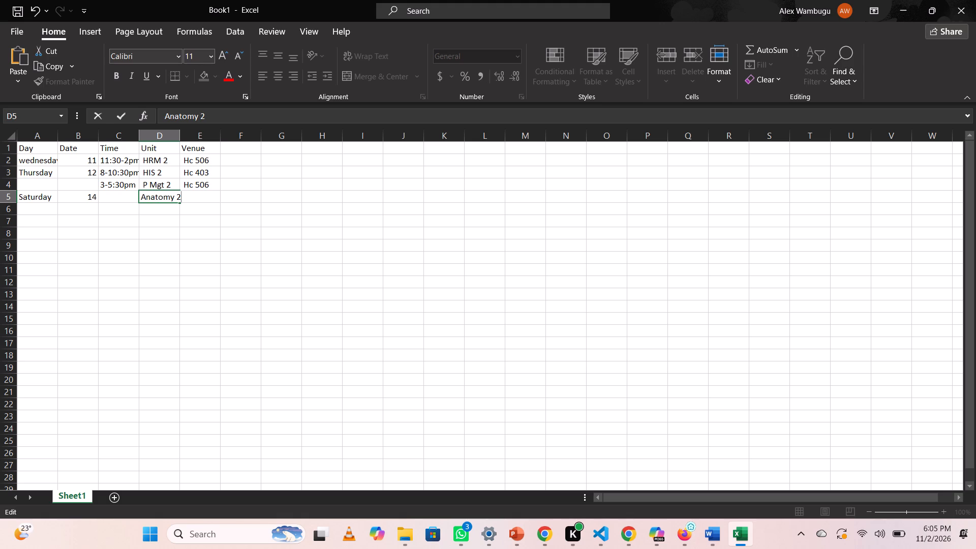
{"action": "left_click", "coordinate": [202, 198]}
{"action": "left_click", "coordinate": [177, 218]}
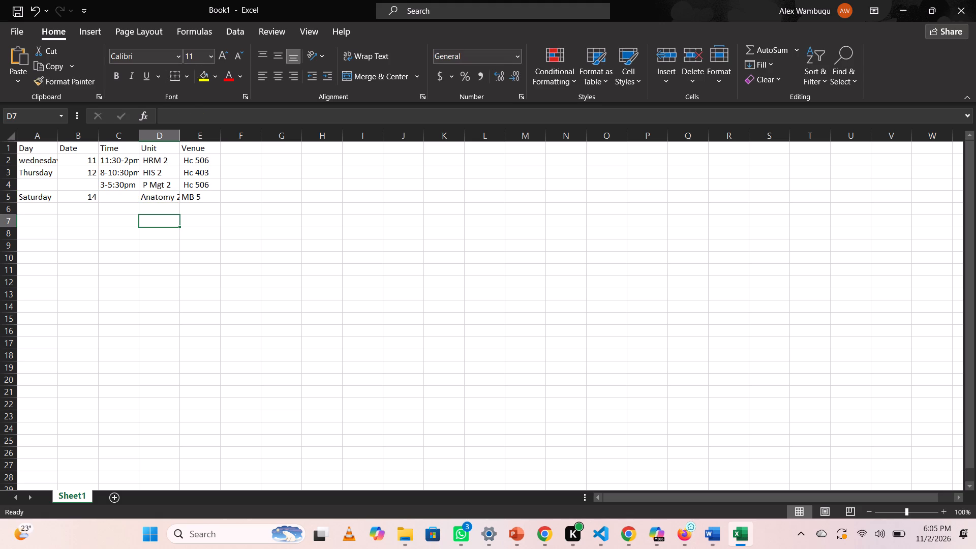
Insert a leading space before the venue entry MB 5 in cell E5.
{"action": "double_click", "coordinate": [192, 197]}
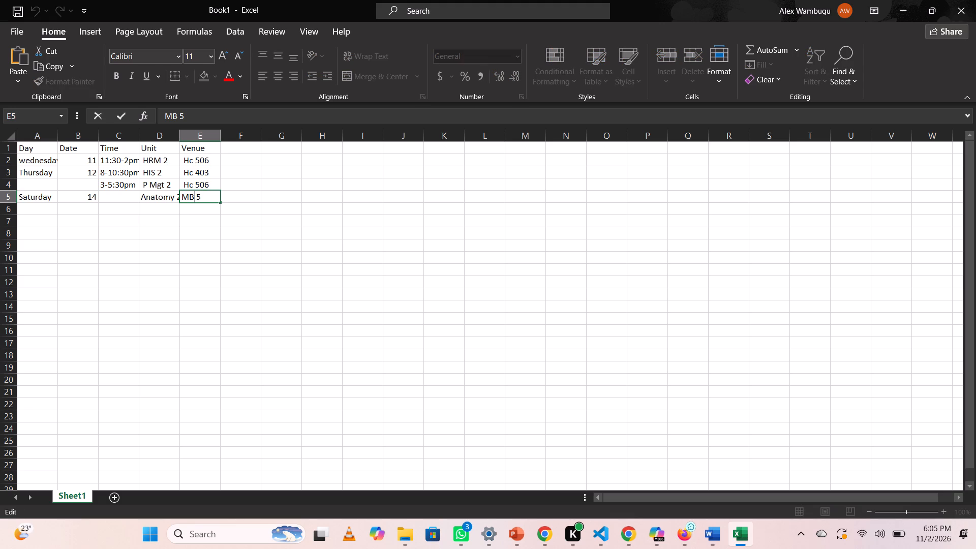
{"action": "left_click", "coordinate": [181, 194]}
{"action": "key", "text": "space"}
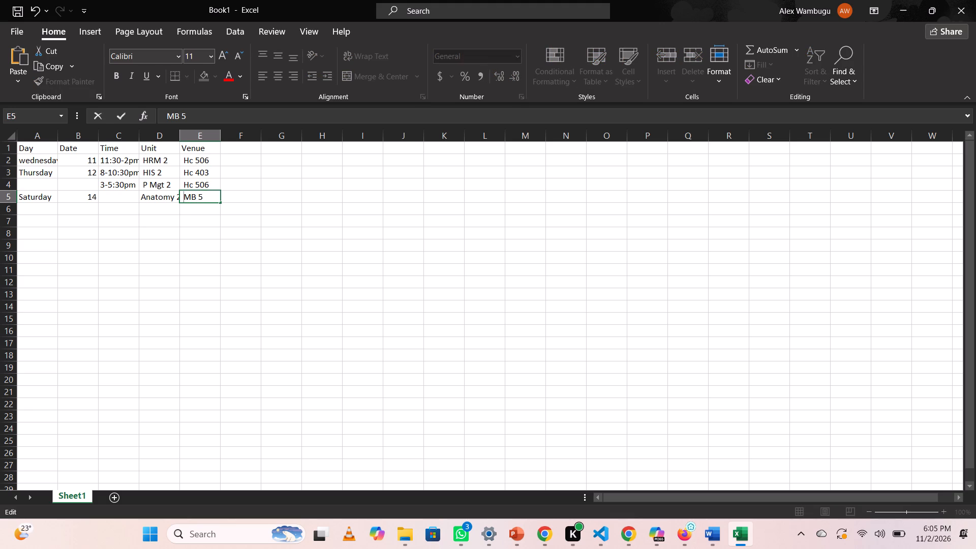
Enter the Saturday exam time 3-5:30pm in cell C5.
{"action": "left_click", "coordinate": [115, 201]}
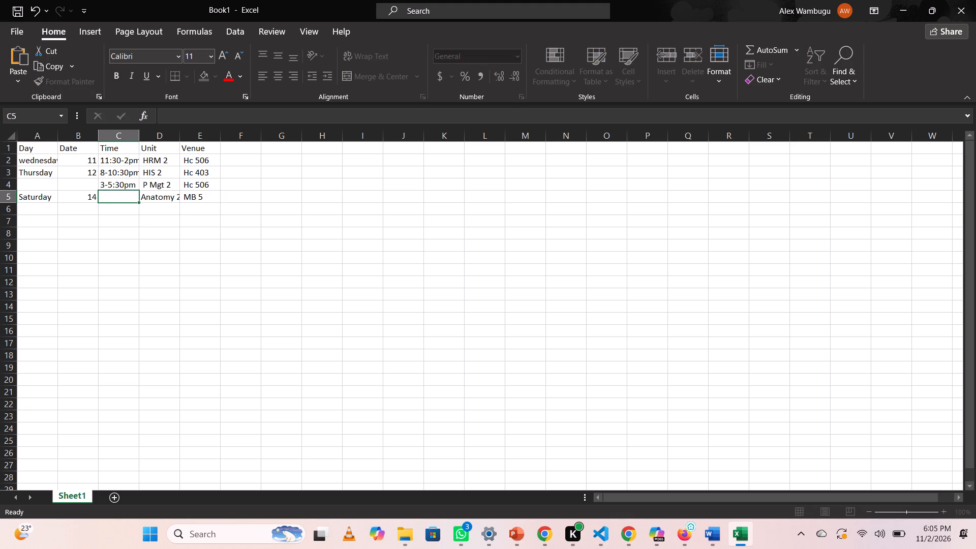
{"action": "key", "text": "3"}
{"action": "key", "text": "minus"}
{"action": "key", "text": "5"}
{"action": "type", "text": ":30pm"}
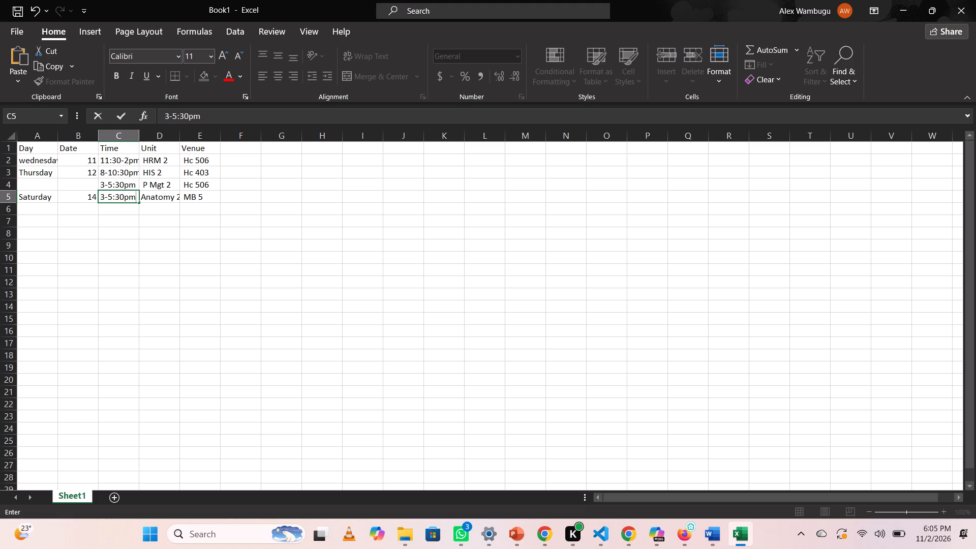
Fill in the missing date 12 for the P Mgt 2 exam in cell B4.
{"action": "left_click", "coordinate": [75, 184]}
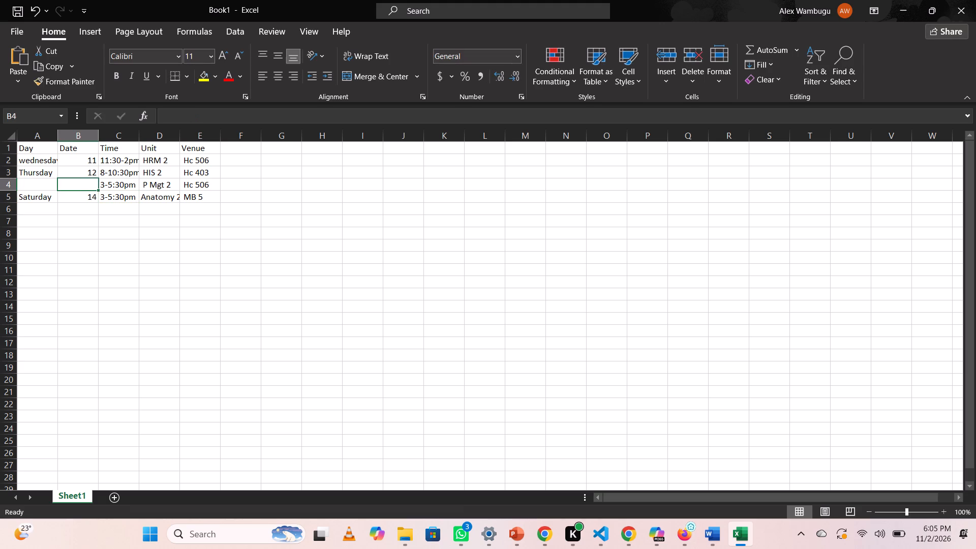
{"action": "key", "text": "space"}
{"action": "type", "text": "12"}
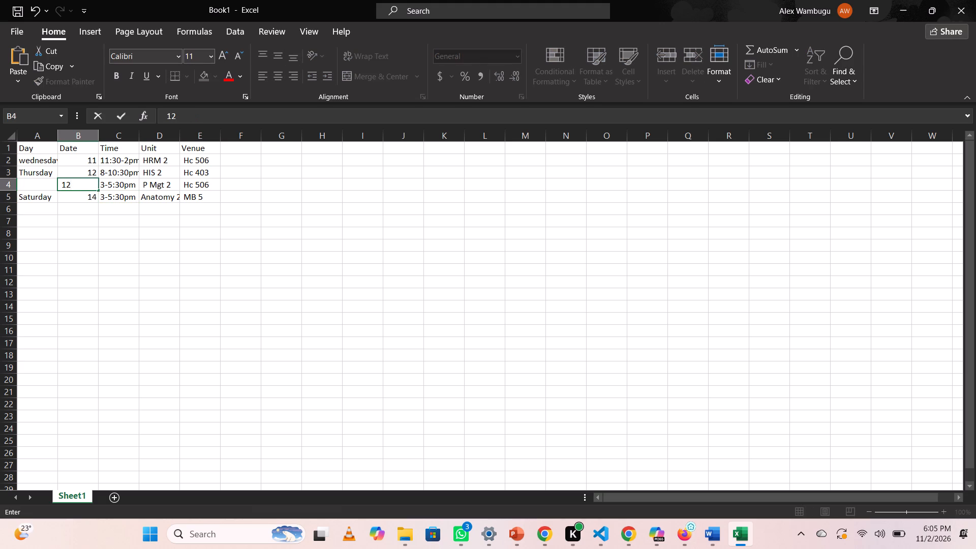
{"action": "left_click", "coordinate": [75, 214]}
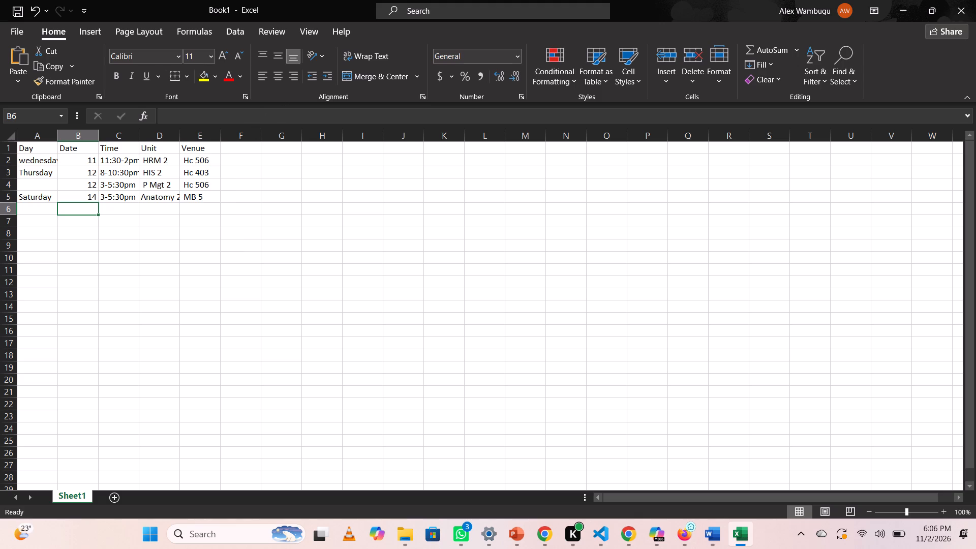
Start row 6 of the timetable with the day Monday in A6 and the date 16 in B6.
{"action": "left_click", "coordinate": [49, 215]}
{"action": "type", "text": "Monday"}
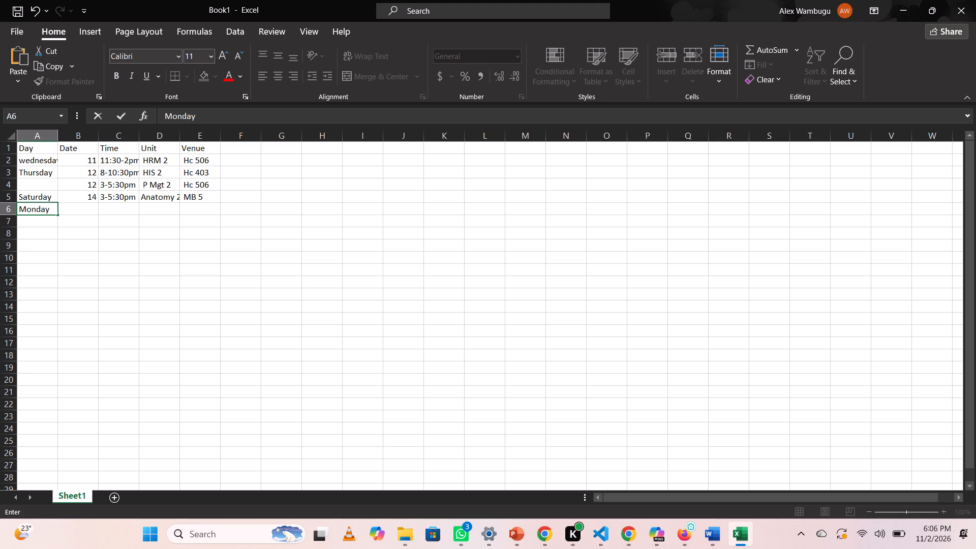
{"action": "left_click", "coordinate": [71, 211]}
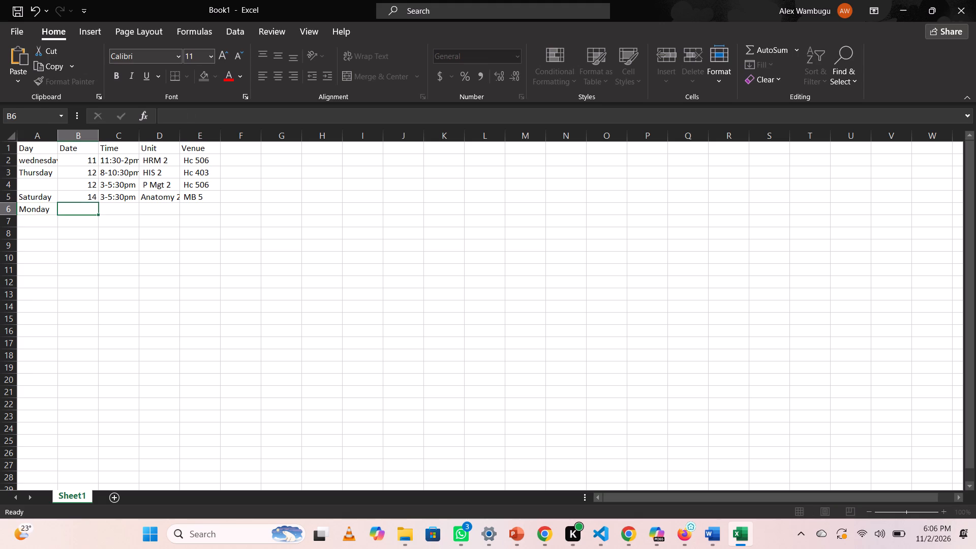
{"action": "key", "text": "space"}
{"action": "type", "text": "15"}
{"action": "key", "text": "BackSpace"}
{"action": "key", "text": "6"}
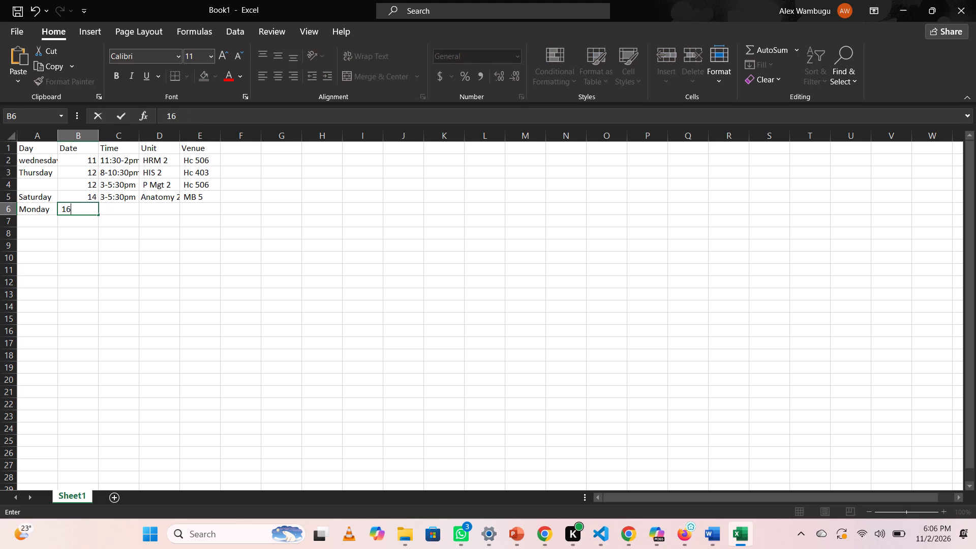
{"action": "left_click", "coordinate": [106, 206]}
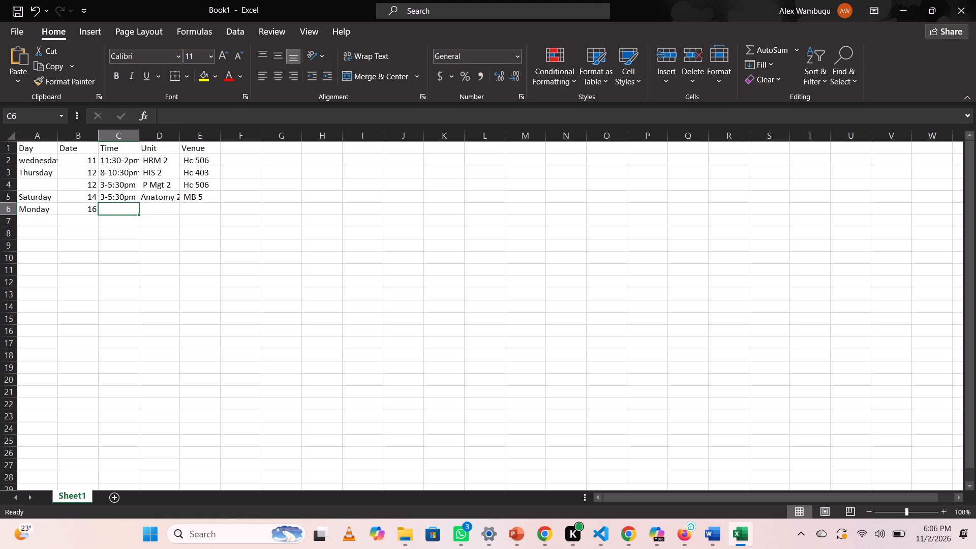
Enter the Monday exam time 8-10:30am in cell C6.
{"action": "type", "text": "8-10"}
{"action": "type", "text": ":30a,"}
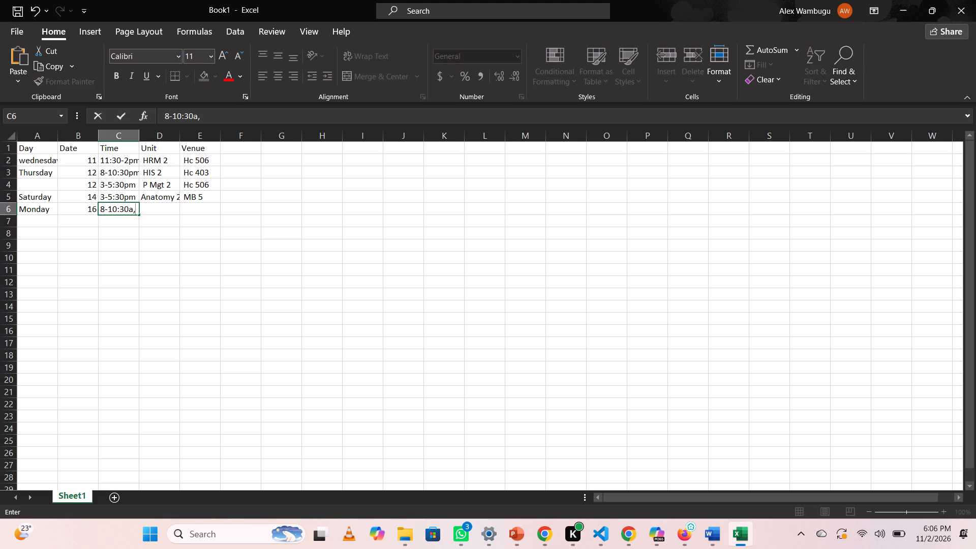
{"action": "key", "text": "BackSpace"}
{"action": "key", "text": "m"}
{"action": "left_click", "coordinate": [155, 206]}
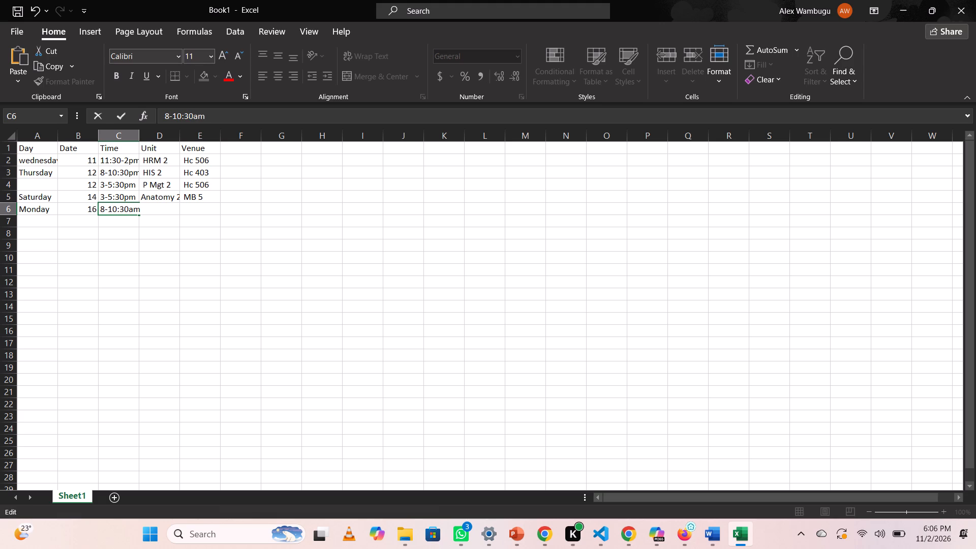
{"action": "left_click", "coordinate": [161, 208]}
{"action": "left_click", "coordinate": [161, 208]}
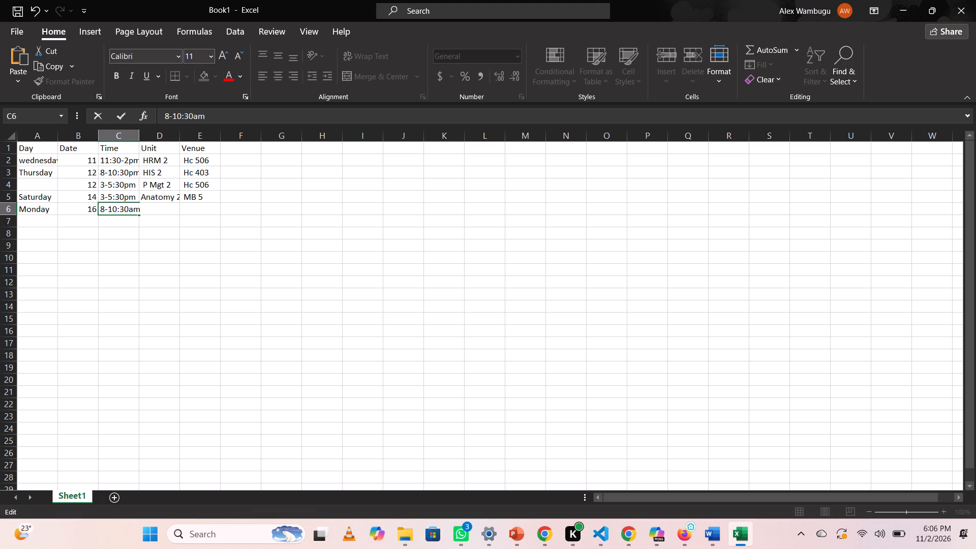
{"action": "triple_click", "coordinate": [163, 205]}
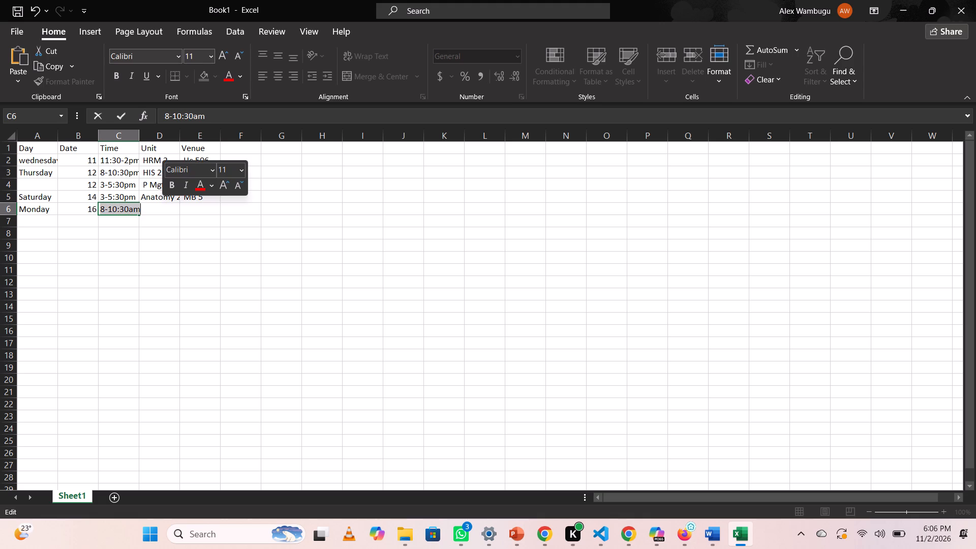
{"action": "left_click", "coordinate": [173, 261]}
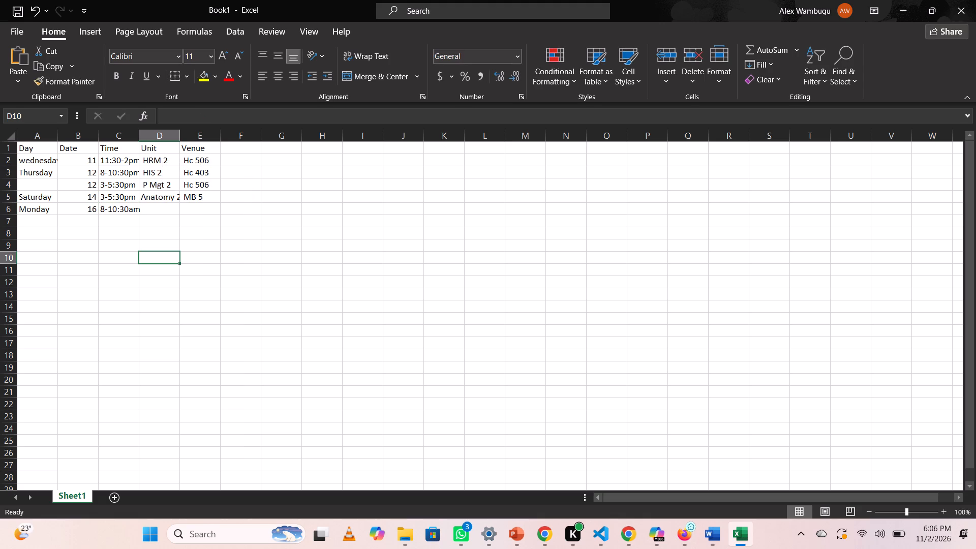
Enter the unit Path 2 for the Monday exam in cell D6.
{"action": "left_click", "coordinate": [169, 208]}
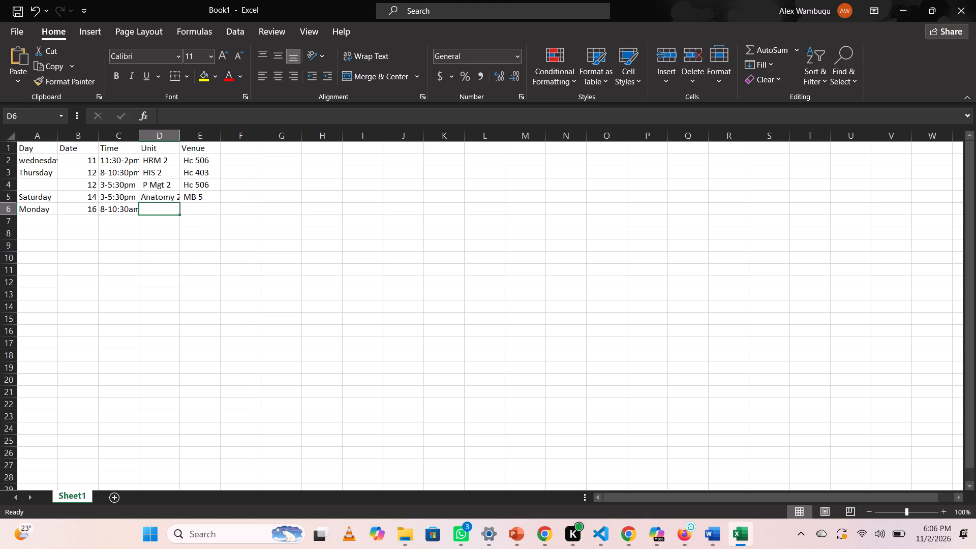
{"action": "key", "text": "shift+p"}
{"action": "type", "text": "ath 2"}
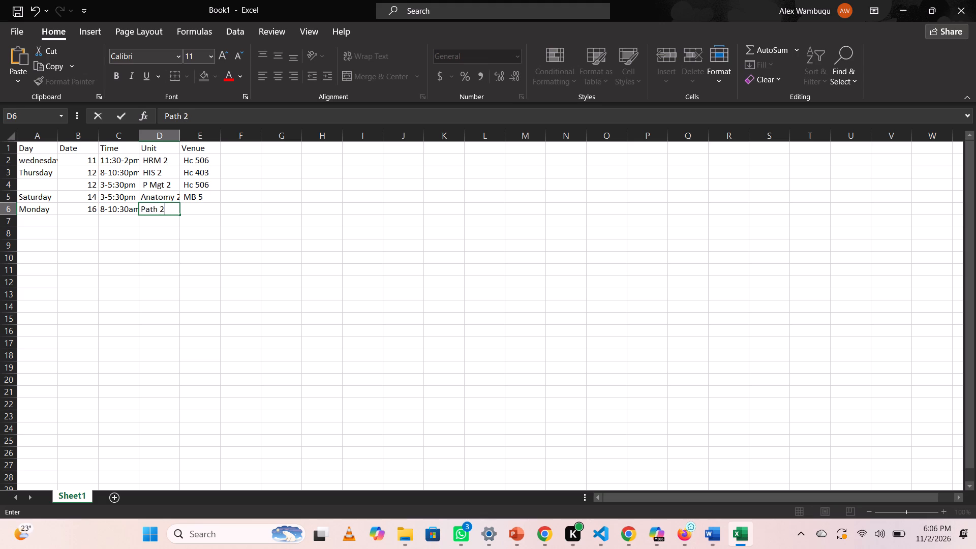
{"action": "double_click", "coordinate": [143, 208]}
{"action": "left_click", "coordinate": [143, 208]}
Enter the venue Hc 501 with a leading space in cell E6 for the Path 2 exam.
{"action": "left_click", "coordinate": [200, 206]}
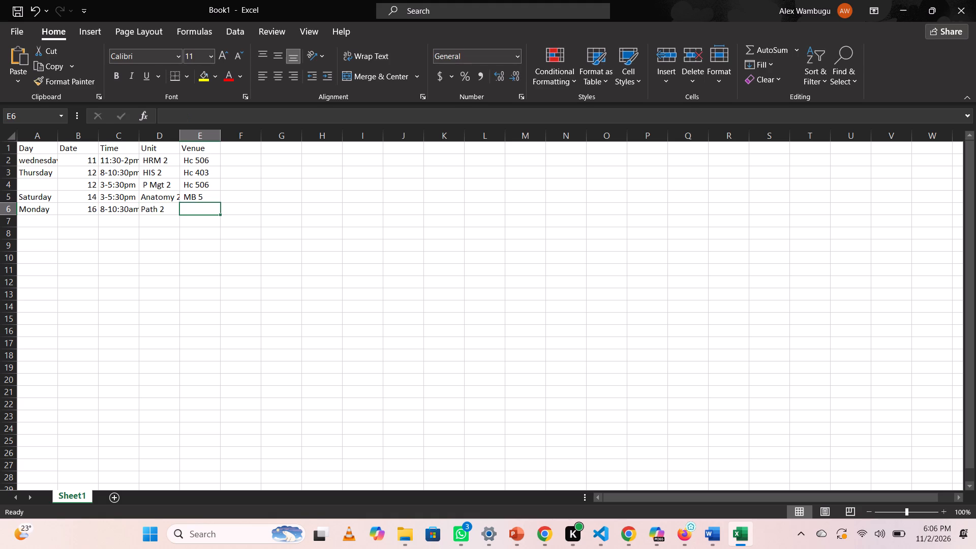
{"action": "key", "text": "shift+h"}
{"action": "key", "text": "c"}
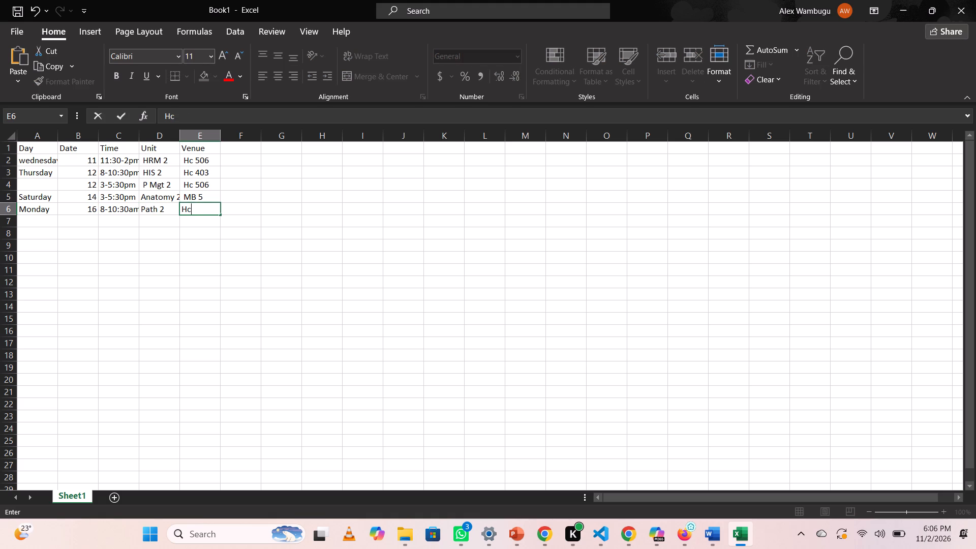
{"action": "key", "text": "space"}
{"action": "key", "text": "BackSpace"}
{"action": "key", "text": "BackSpace"}
{"action": "key", "text": "BackSpace"}
{"action": "key", "text": "space"}
{"action": "key", "text": "shift+h"}
{"action": "type", "text": "c"}
{"action": "key", "text": "space"}
{"action": "type", "text": "501"}
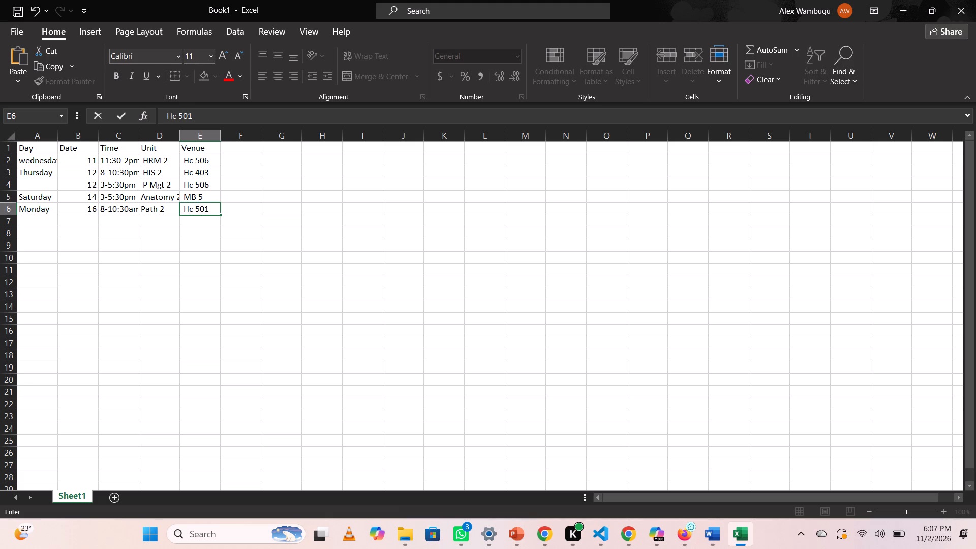
Insert a leading space before the unit entry Path 2 in cell D6.
{"action": "left_click", "coordinate": [143, 208]}
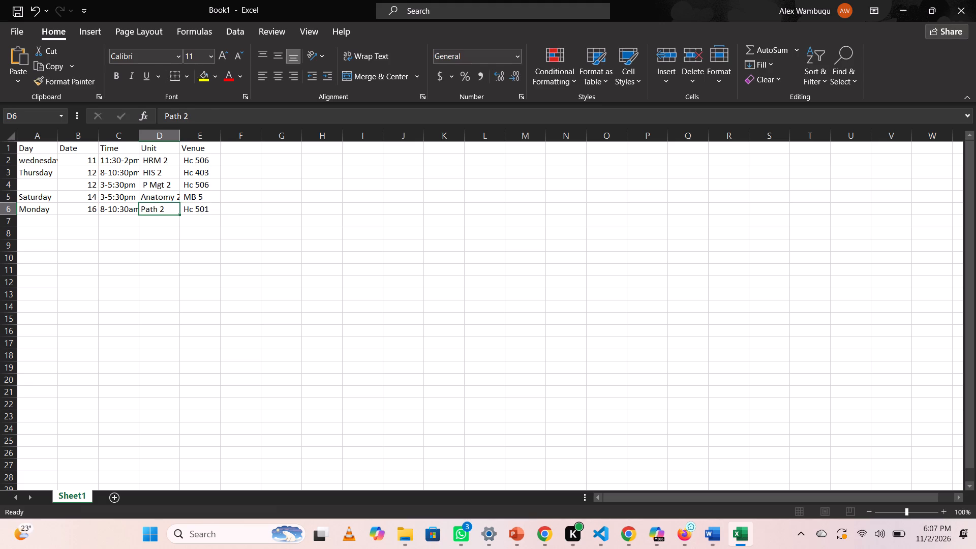
{"action": "double_click", "coordinate": [141, 208]}
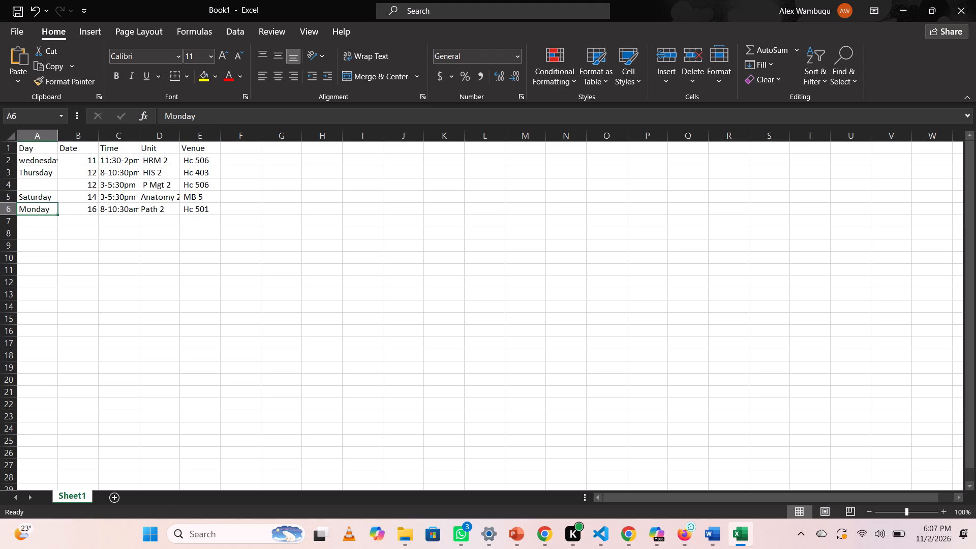
{"action": "double_click", "coordinate": [149, 208]}
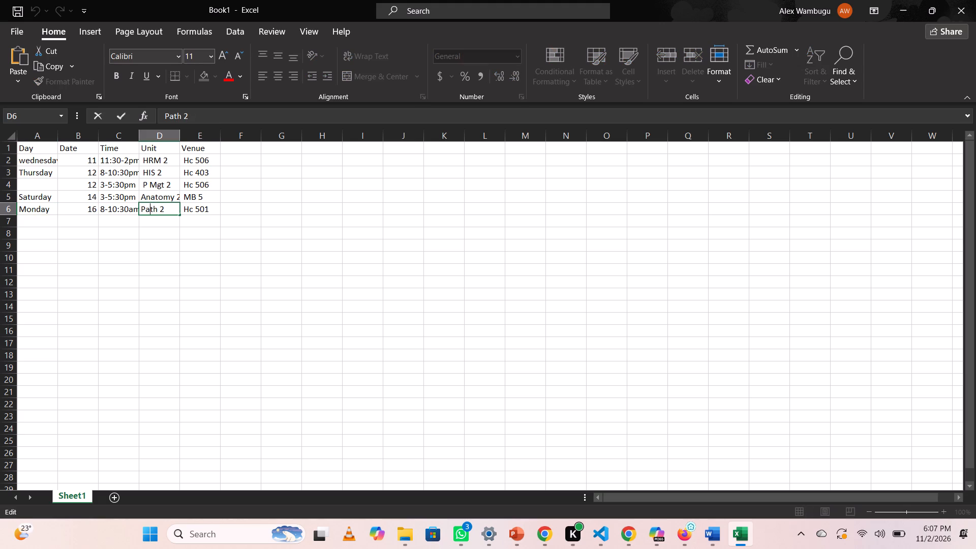
{"action": "left_click", "coordinate": [141, 206]}
{"action": "key", "text": "space"}
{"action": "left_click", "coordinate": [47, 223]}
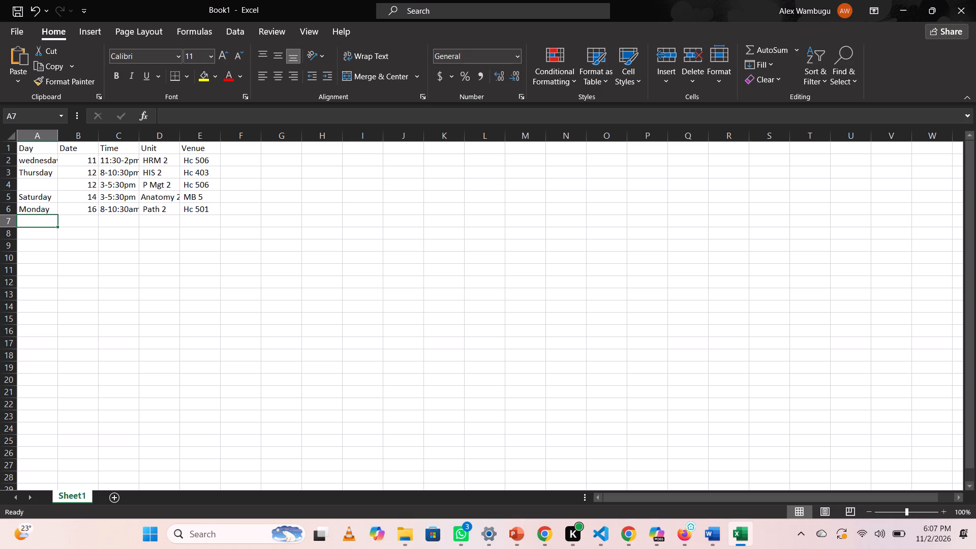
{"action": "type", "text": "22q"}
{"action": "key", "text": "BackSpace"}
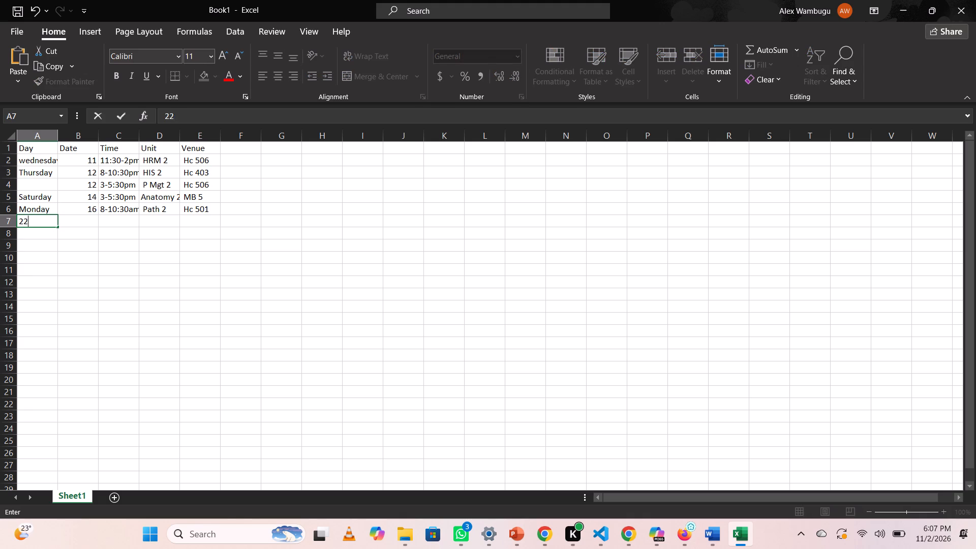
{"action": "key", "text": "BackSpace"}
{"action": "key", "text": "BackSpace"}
Start row 7 of the timetable with the date 16 in B7 and the time 3-5:30pm in C7.
{"action": "left_click", "coordinate": [83, 221]}
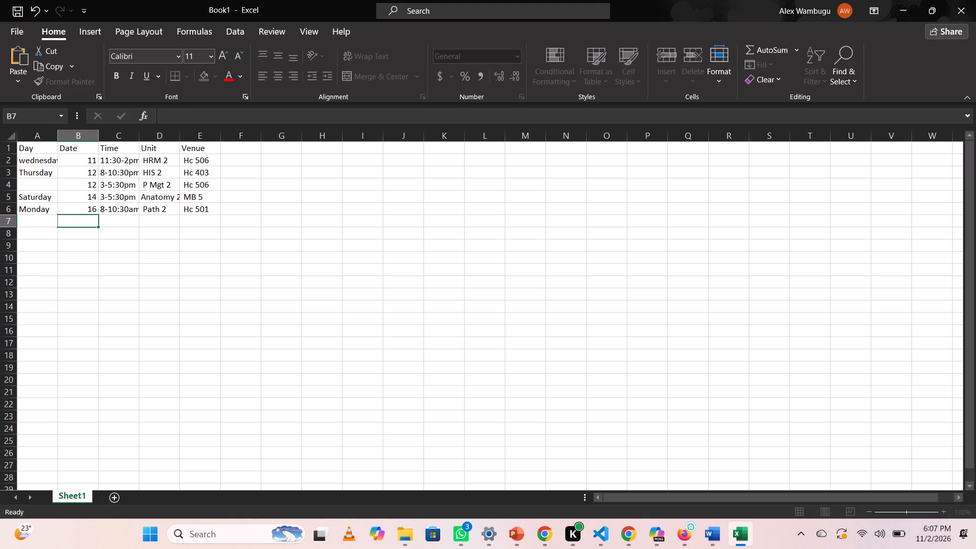
{"action": "key", "text": "space"}
{"action": "type", "text": "16"}
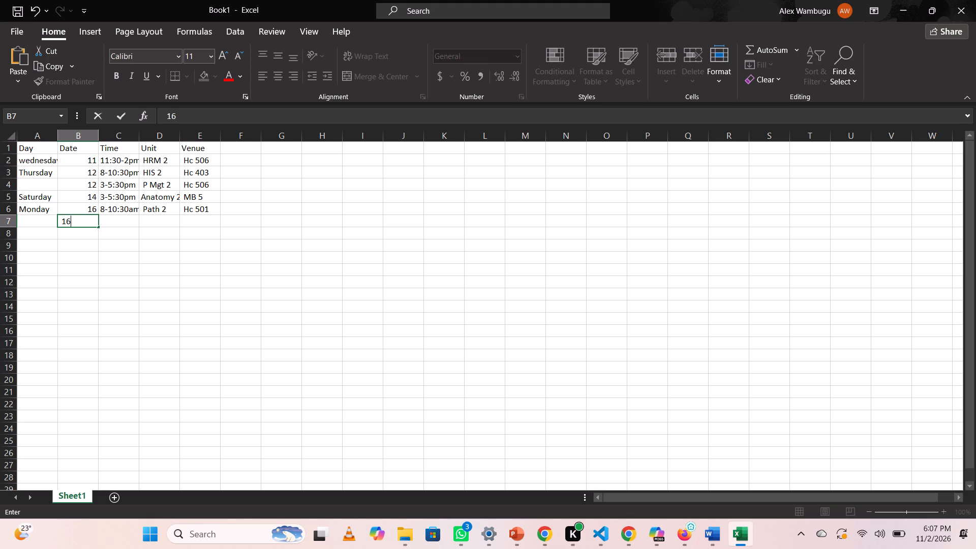
{"action": "left_click", "coordinate": [114, 220]}
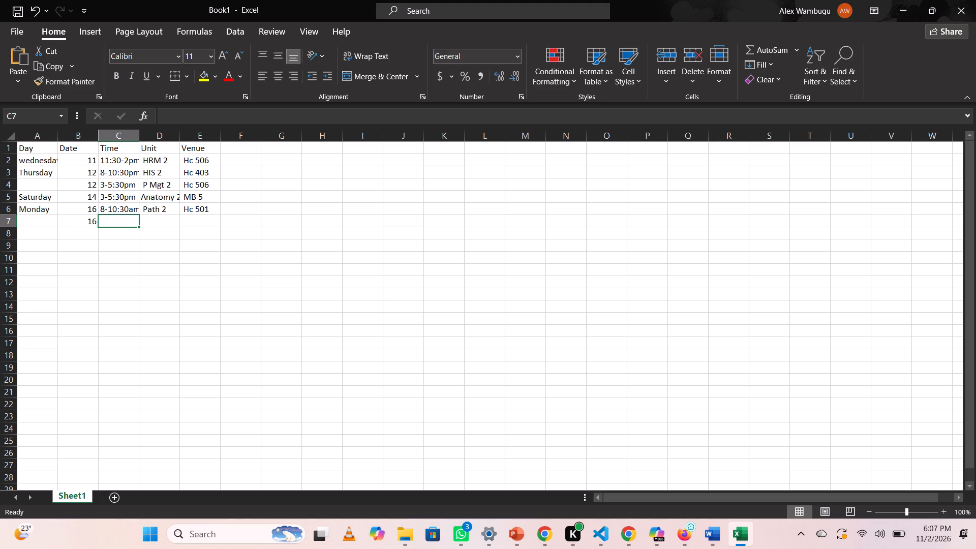
{"action": "key", "text": "3"}
{"action": "key", "text": "minus"}
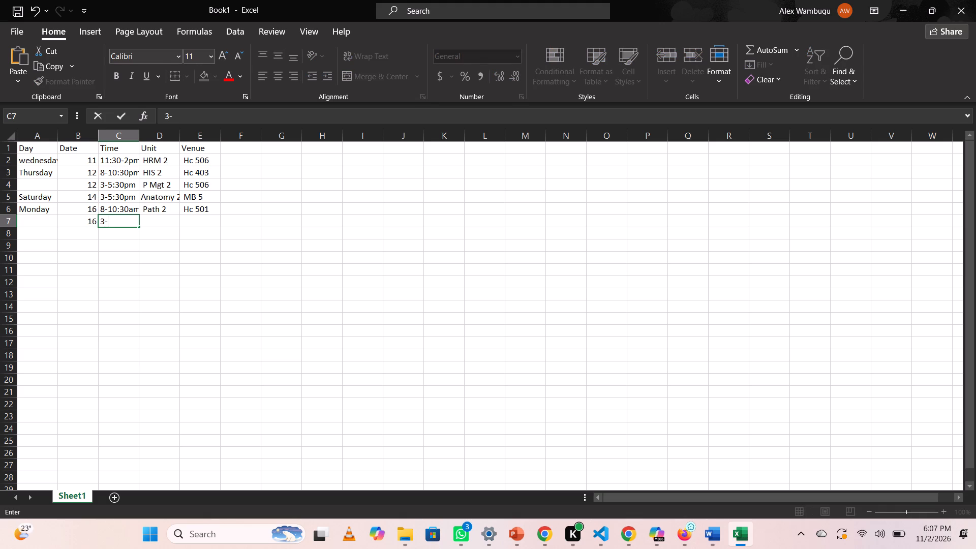
{"action": "key", "text": "5"}
{"action": "type", "text": ":30pm"}
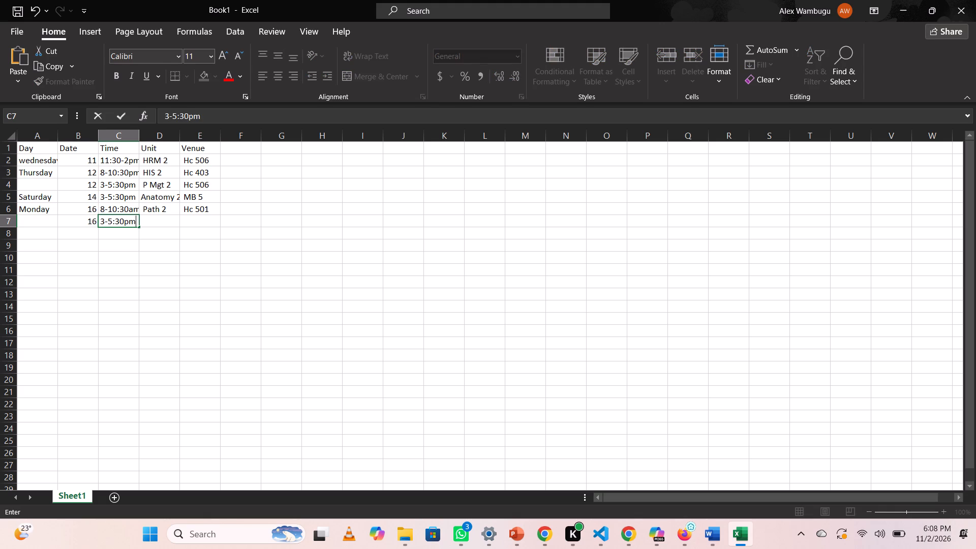
Enter the unit ICT with a leading space in cell D7.
{"action": "left_click", "coordinate": [152, 224]}
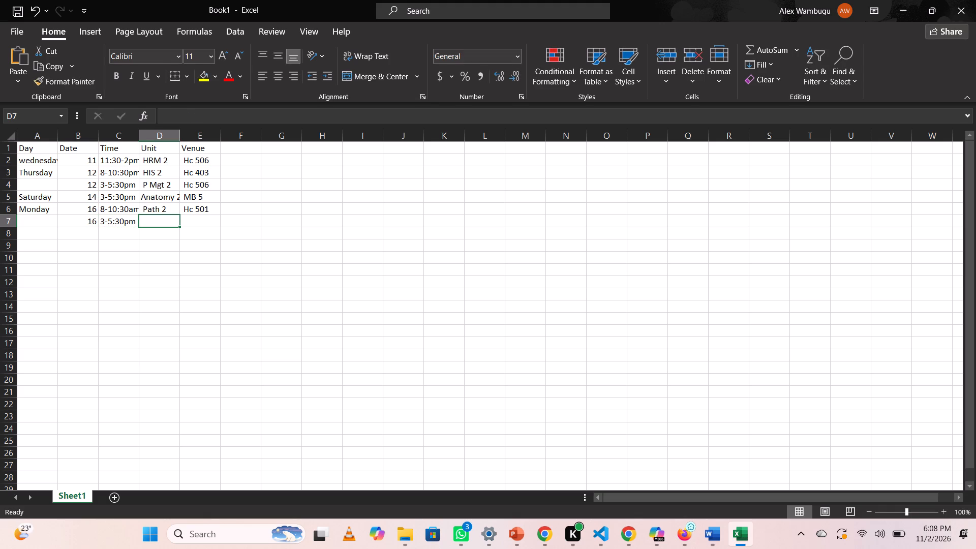
{"action": "key", "text": "space"}
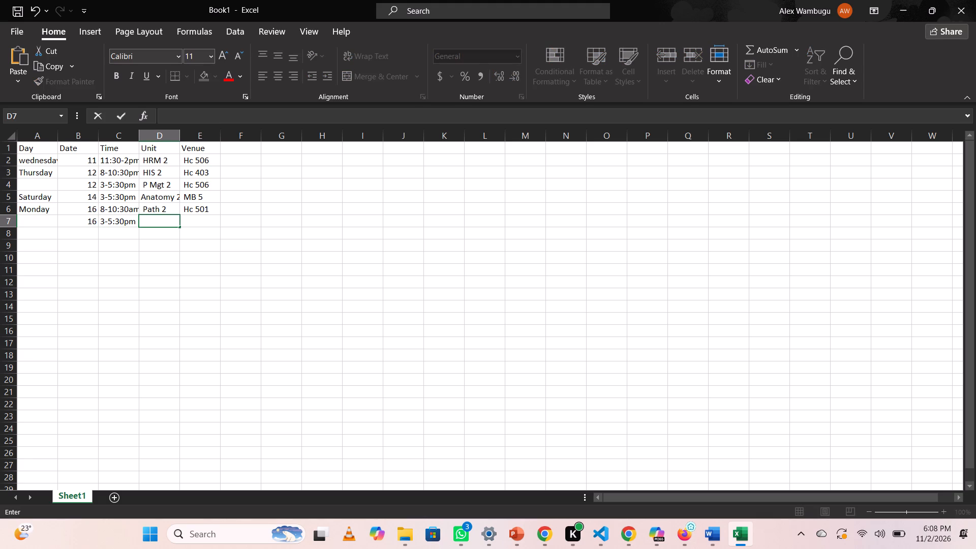
{"action": "key", "text": "BackSpace"}
{"action": "type", "text": "ICT"}
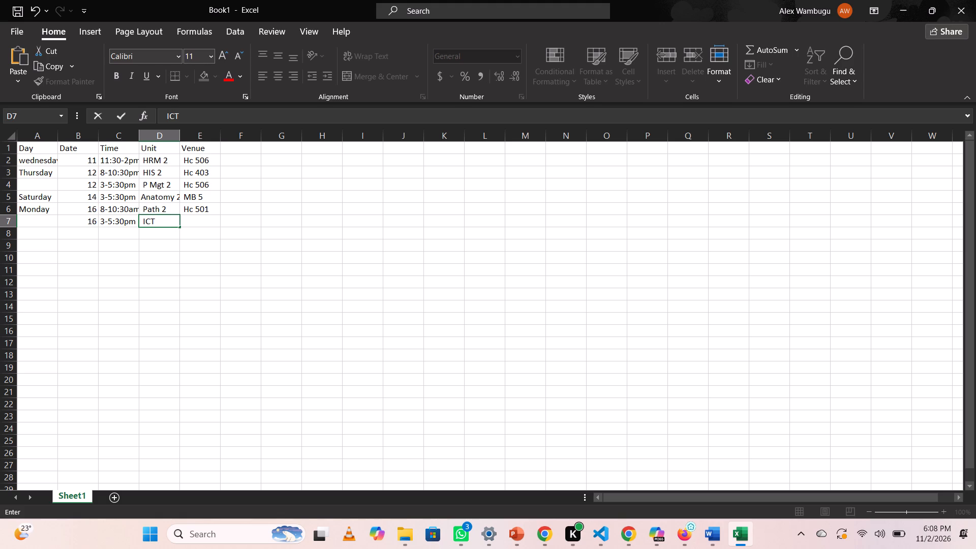
Enter the venue Hc 507 with a leading space in cell E7 for the ICT exam.
{"action": "left_click", "coordinate": [192, 224]}
{"action": "left_click", "coordinate": [192, 224]}
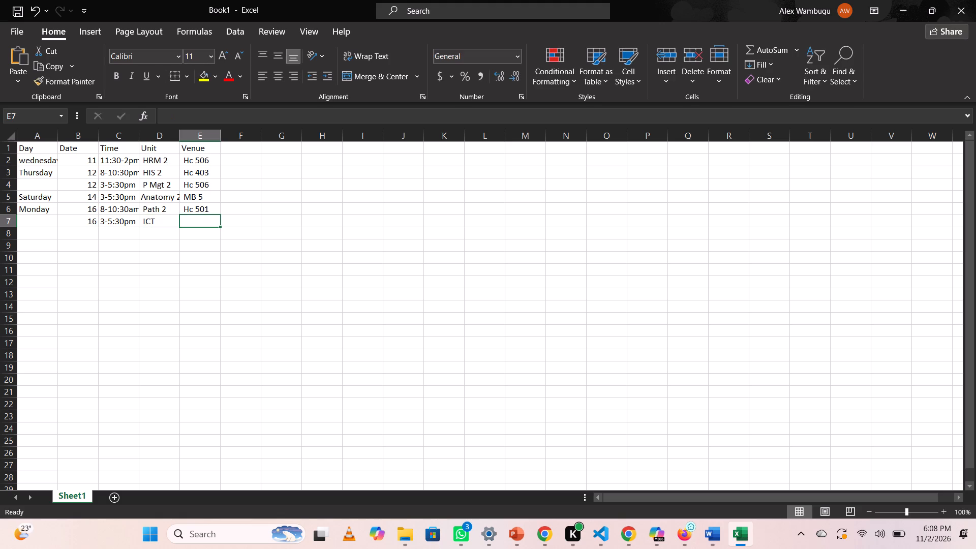
{"action": "key", "text": "space"}
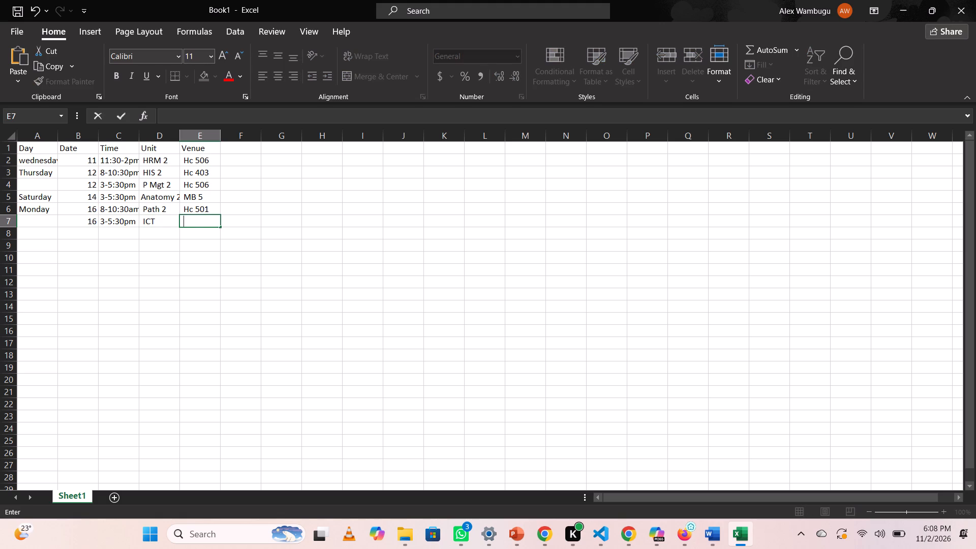
{"action": "key", "text": "h"}
{"action": "type", "text": "c 507"}
Start row 8 of the timetable with the day Tuesday in A8 and the date 17 in B8.
{"action": "left_click", "coordinate": [42, 238]}
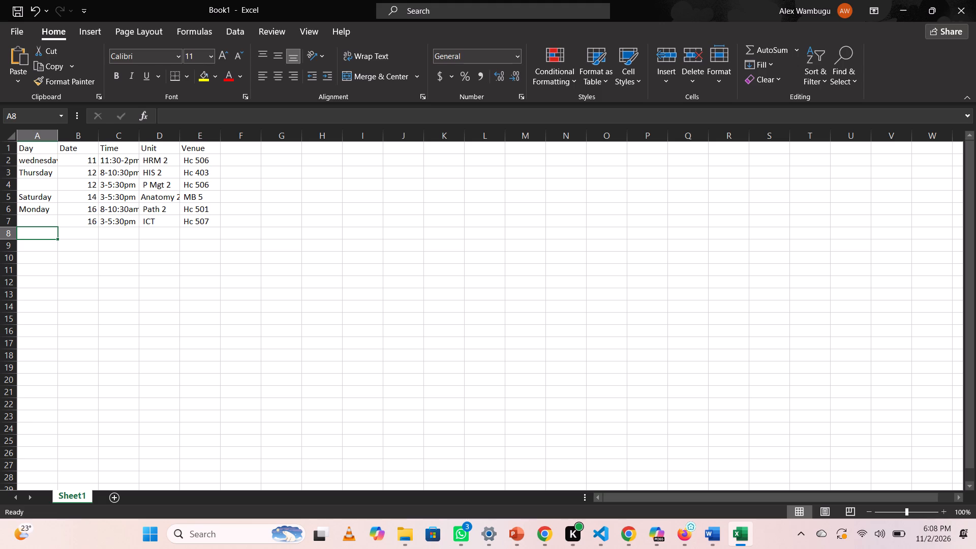
{"action": "key", "text": "shift+t"}
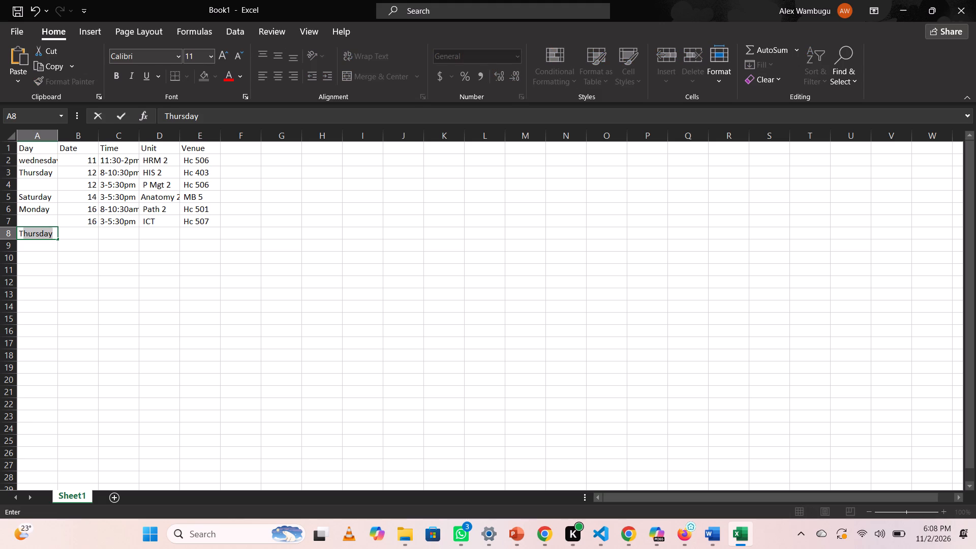
{"action": "type", "text": "ue"}
{"action": "type", "text": "sday"}
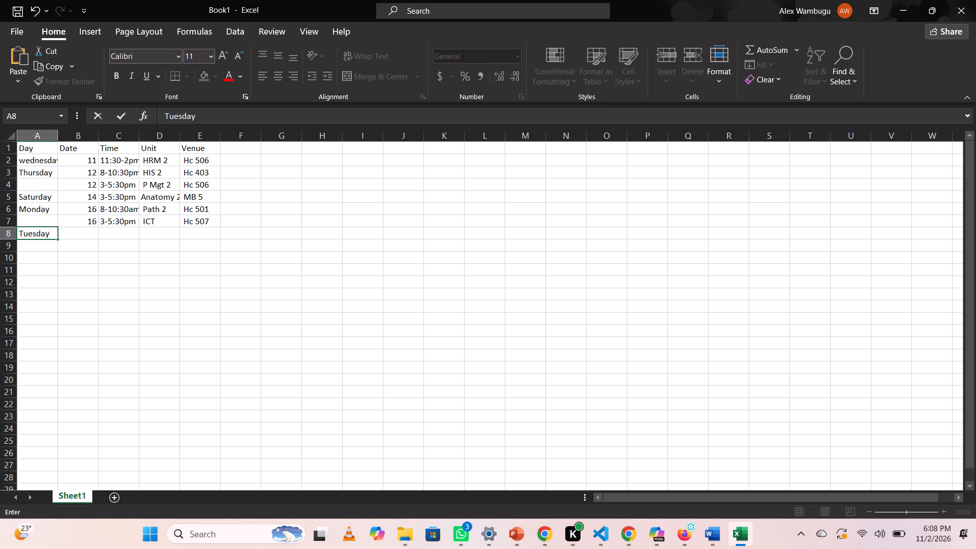
{"action": "left_click", "coordinate": [82, 235]}
{"action": "key", "text": "space"}
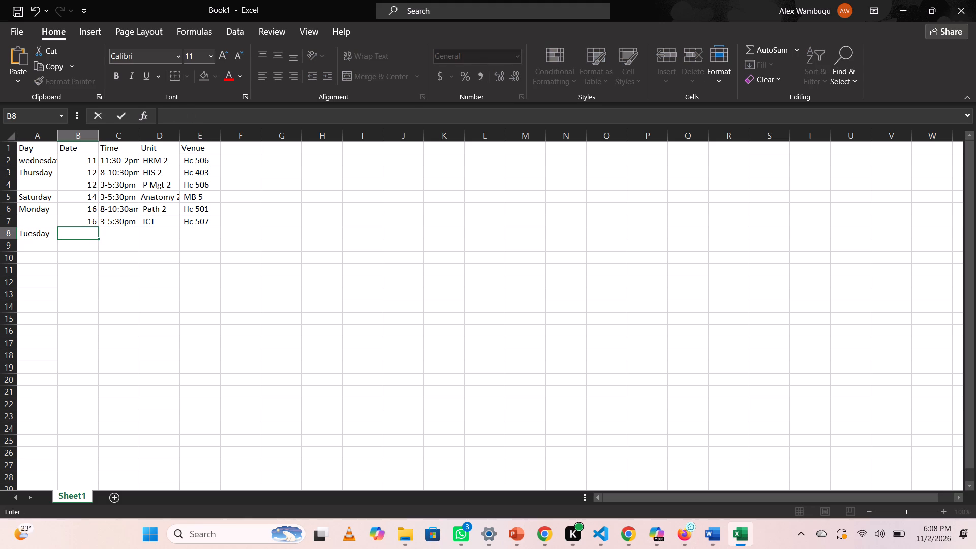
{"action": "type", "text": "17"}
Enter the time 8-10:30am in cell C8 for the Tuesday exam.
{"action": "left_click", "coordinate": [115, 233]}
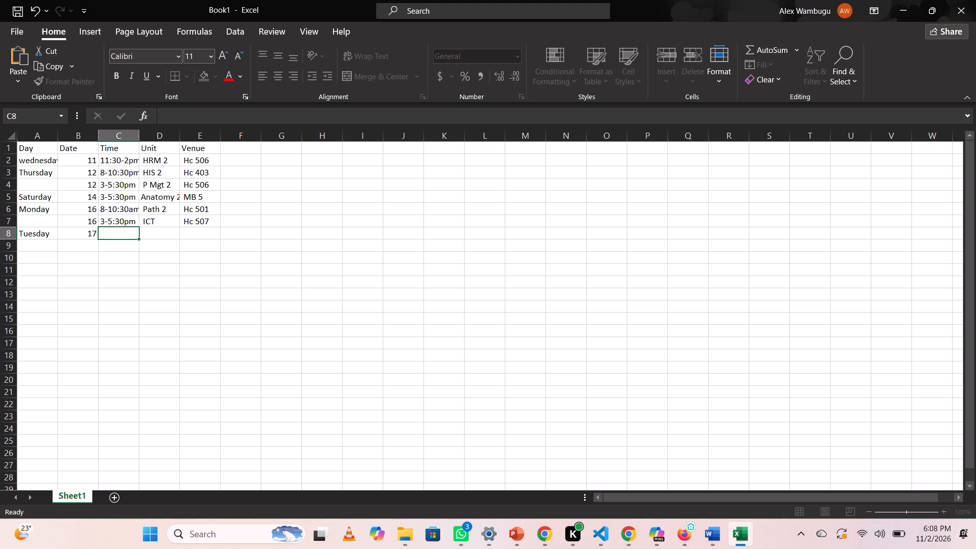
{"action": "type", "text": "8-10"}
{"action": "type", "text": ":1"}
{"action": "key", "text": "BackSpace"}
{"action": "type", "text": "30am"}
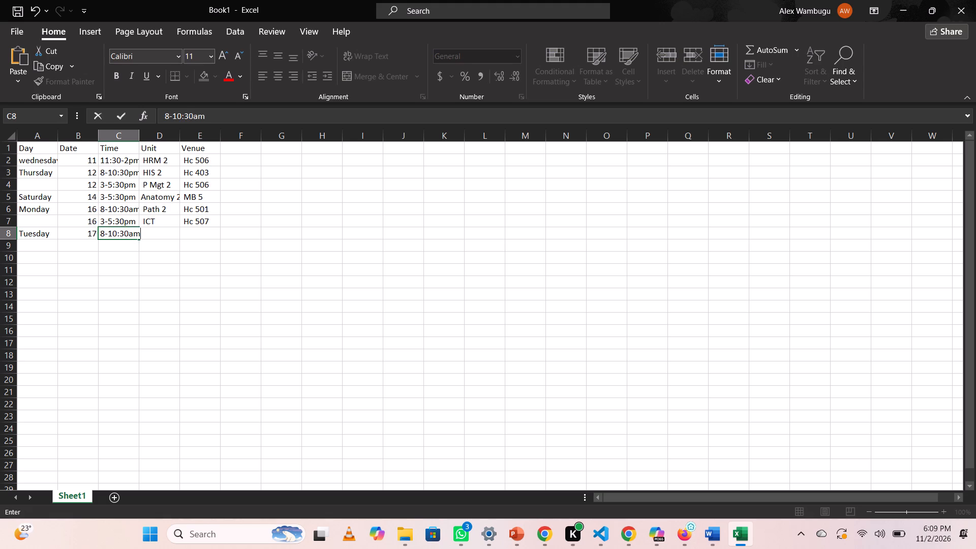
Enter the unit Office adm with a leading space in cell D8.
{"action": "left_click", "coordinate": [145, 233]}
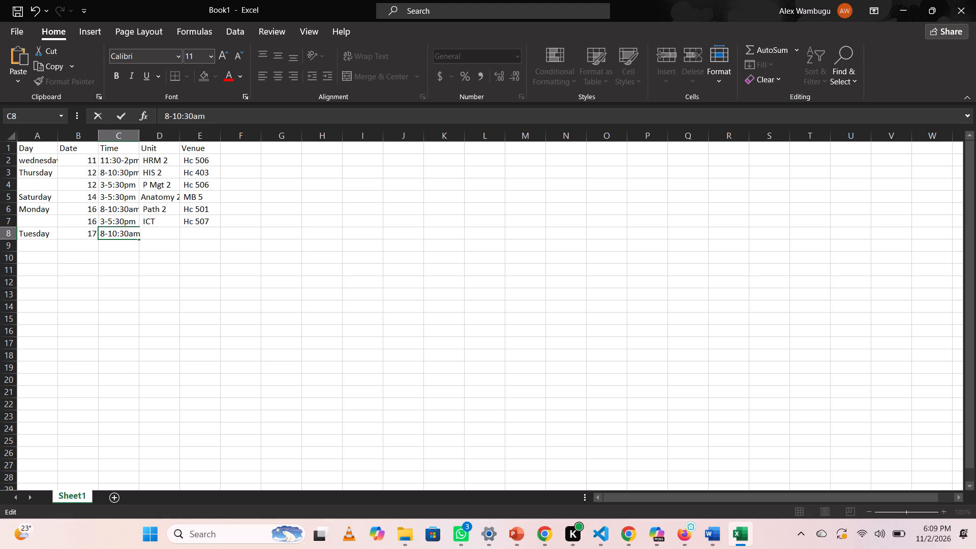
{"action": "left_click", "coordinate": [153, 232]}
{"action": "left_click", "coordinate": [161, 232]}
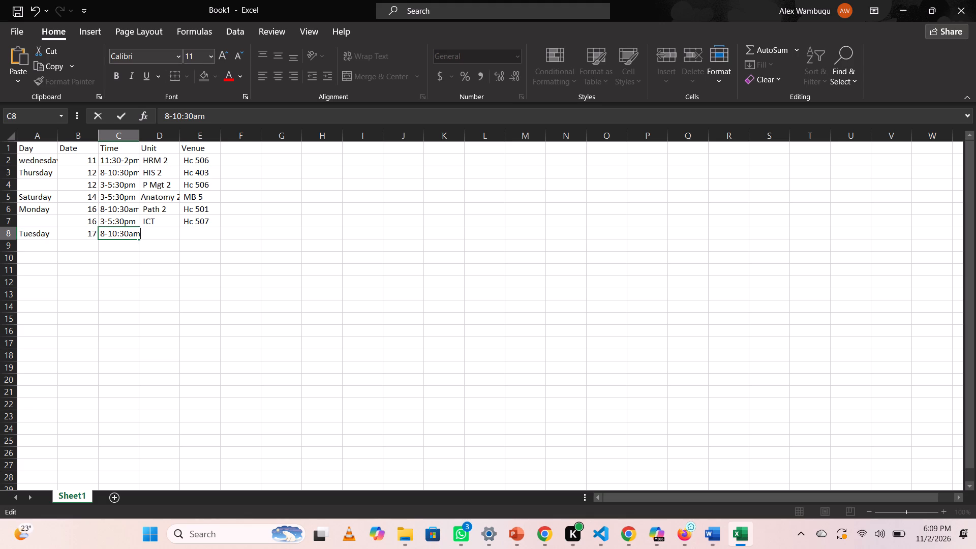
{"action": "left_click_drag", "start_coordinate": [163, 247], "coordinate": [167, 234]}
{"action": "left_click", "coordinate": [167, 234]}
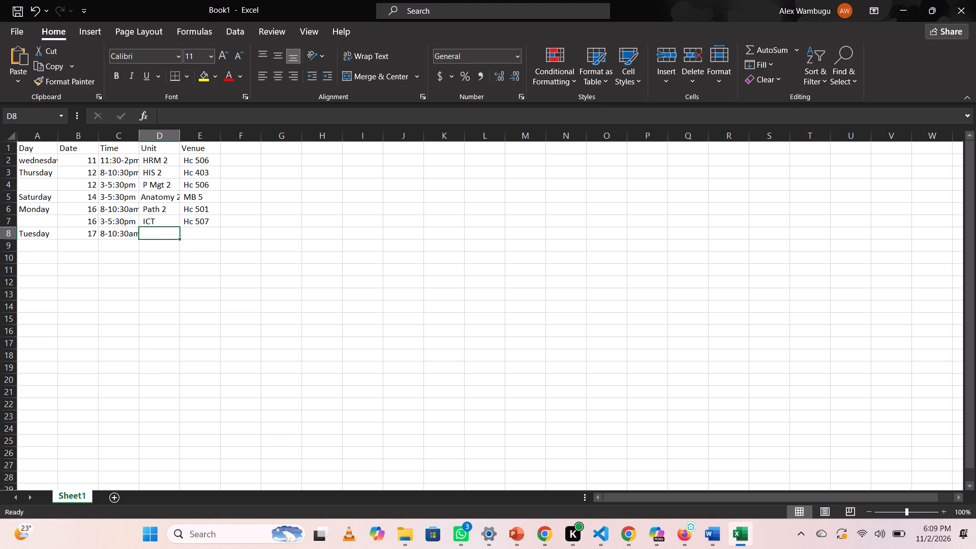
{"action": "key", "text": "space"}
{"action": "key", "text": "shift+o"}
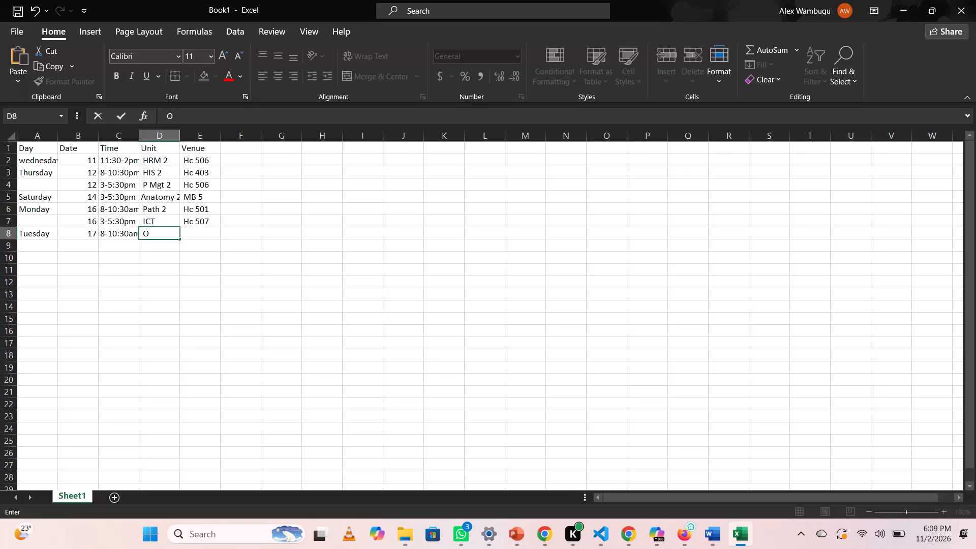
{"action": "key", "text": "f"}
{"action": "type", "text": "fi"}
{"action": "type", "text": "ce adm"}
Enter the venue Hc 507 with a leading space in cell E8 for the Office adm exam.
{"action": "left_click", "coordinate": [209, 249]}
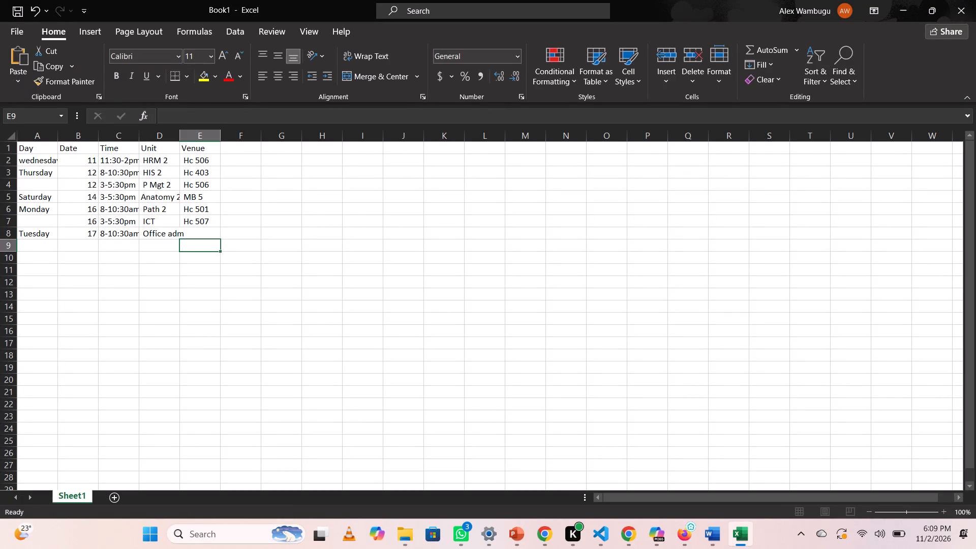
{"action": "left_click", "coordinate": [209, 234]}
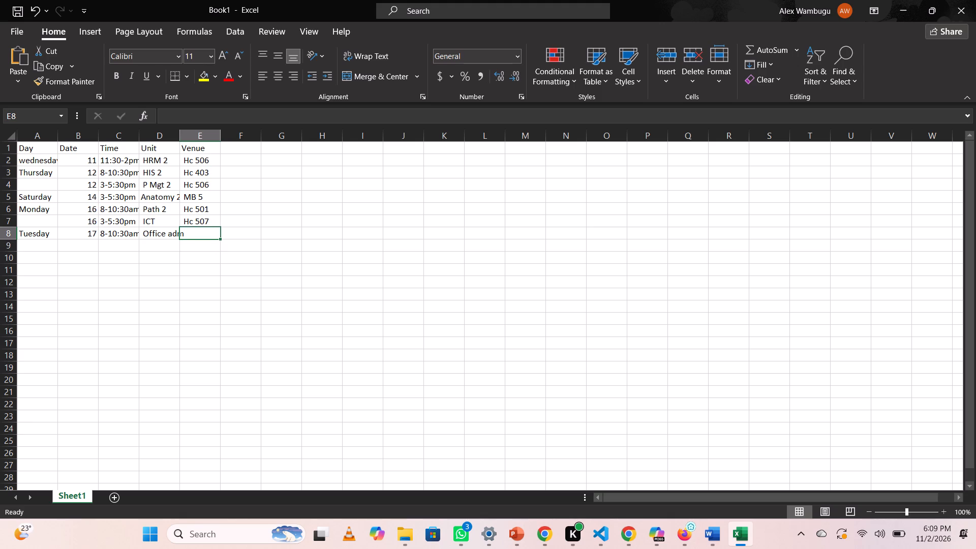
{"action": "key", "text": "h"}
{"action": "key", "text": "BackSpace"}
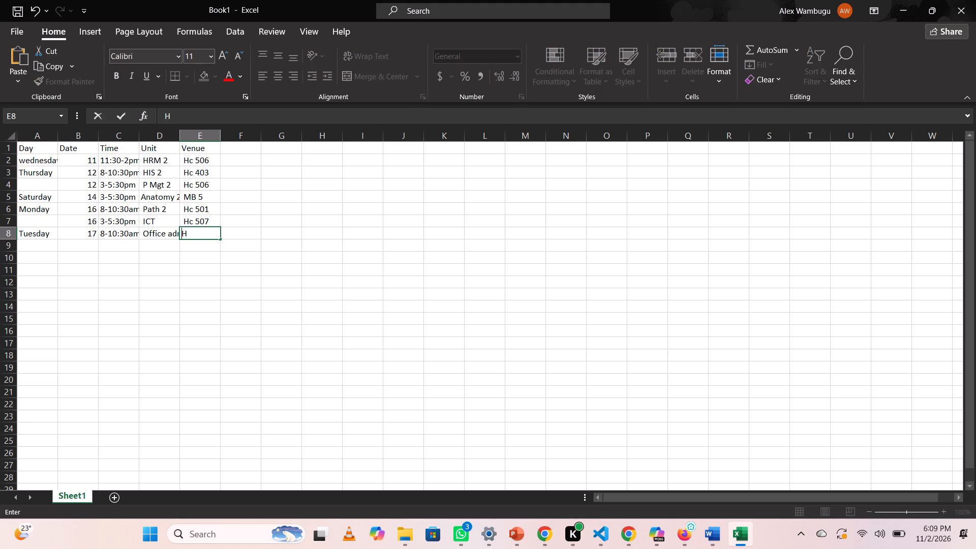
{"action": "key", "text": "space"}
{"action": "key", "text": "h"}
{"action": "type", "text": "c 507"}
Start row 9 of the timetable with the date 17 in B9 and the time 11:30-2pm in C9.
{"action": "left_click", "coordinate": [71, 246]}
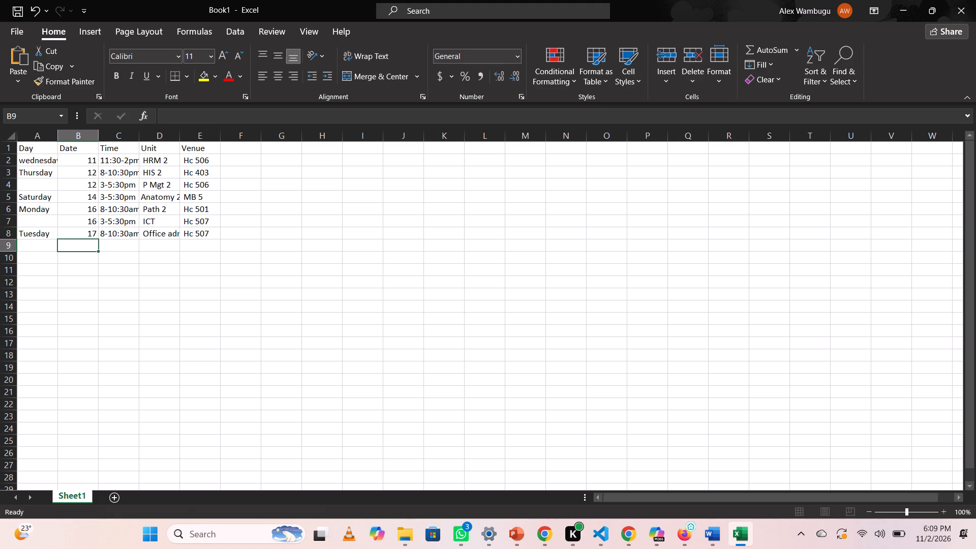
{"action": "key", "text": "space"}
{"action": "type", "text": "1"}
{"action": "key", "text": "7"}
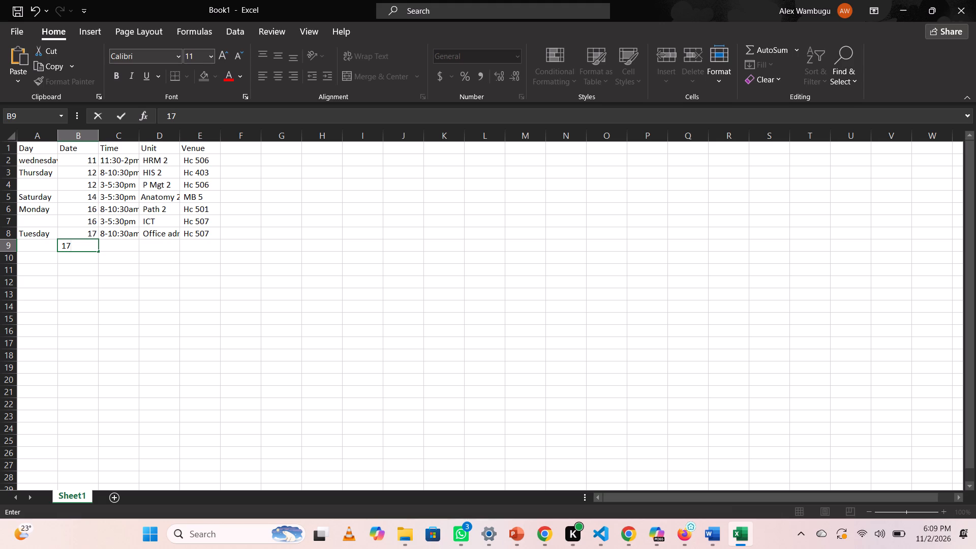
{"action": "left_click", "coordinate": [126, 249]}
{"action": "type", "text": "11"}
{"action": "type", "text": ":30-2o"}
{"action": "key", "text": "BackSpace"}
{"action": "type", "text": "pm"}
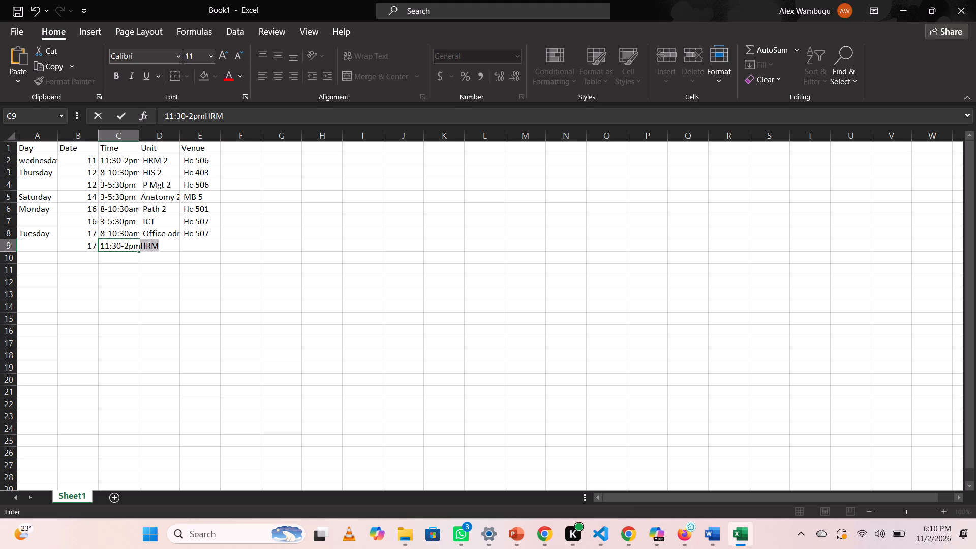
Enter the unit Disaster Mgt with a leading space in cell D9.
{"action": "left_click", "coordinate": [147, 266]}
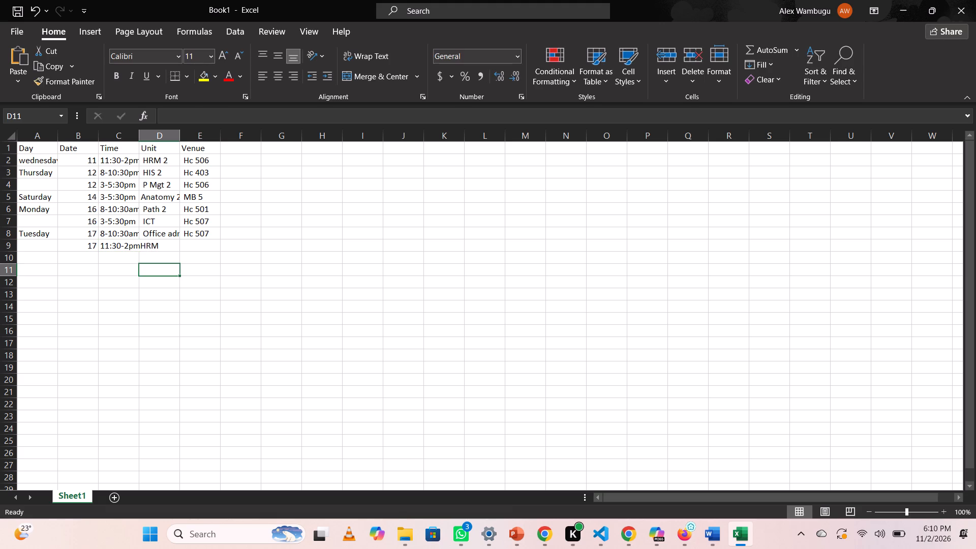
{"action": "left_click", "coordinate": [167, 246]}
{"action": "key", "text": "BackSpace"}
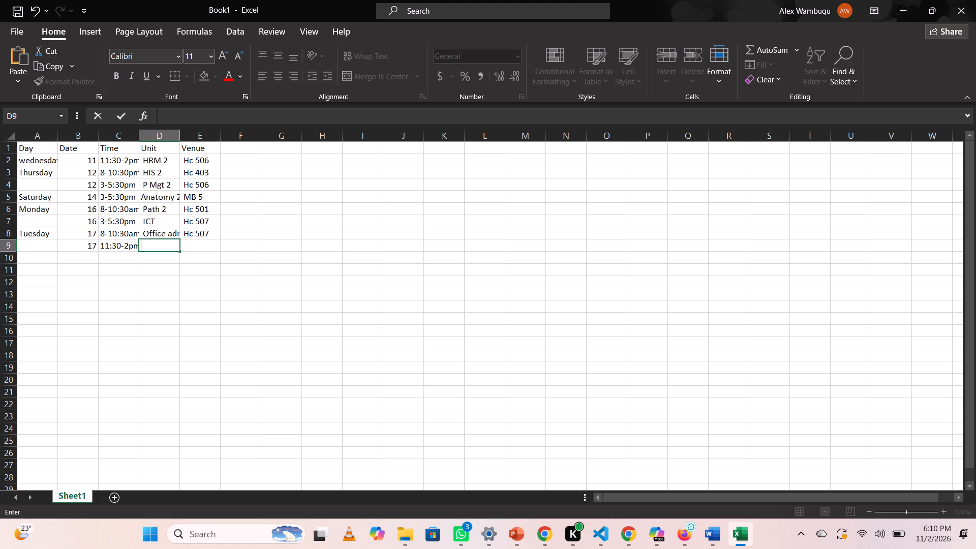
{"action": "key", "text": "space"}
{"action": "key", "text": "d"}
{"action": "key", "text": "BackSpace"}
{"action": "type", "text": "sasa"}
{"action": "key", "text": "BackSpace"}
{"action": "key", "text": "t"}
{"action": "type", "text": "er"}
{"action": "key", "text": "space"}
{"action": "type", "text": "gt"}
{"action": "left_click", "coordinate": [205, 264]}
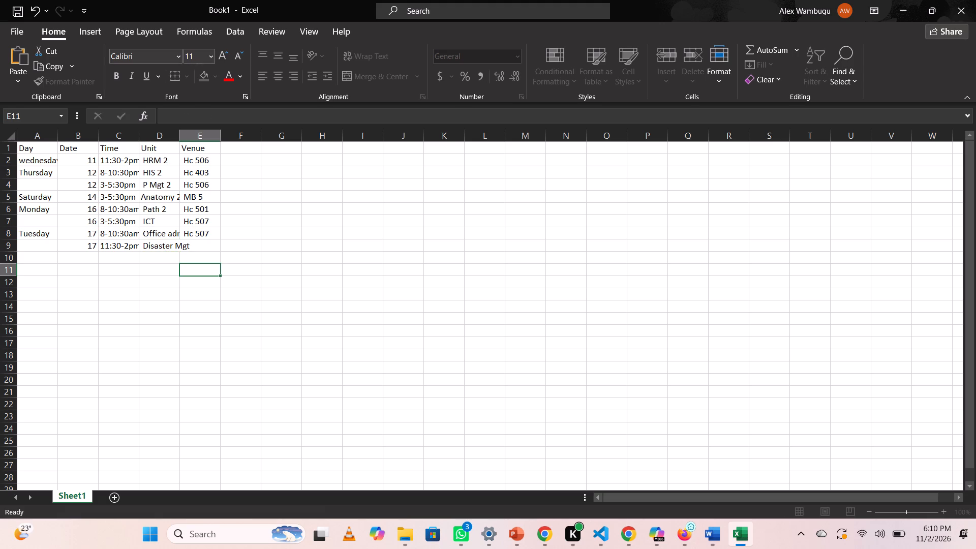
Enter the venue Hc 504 with a leading space in cell E9 for the Disaster Mgt exam.
{"action": "left_click", "coordinate": [208, 243]}
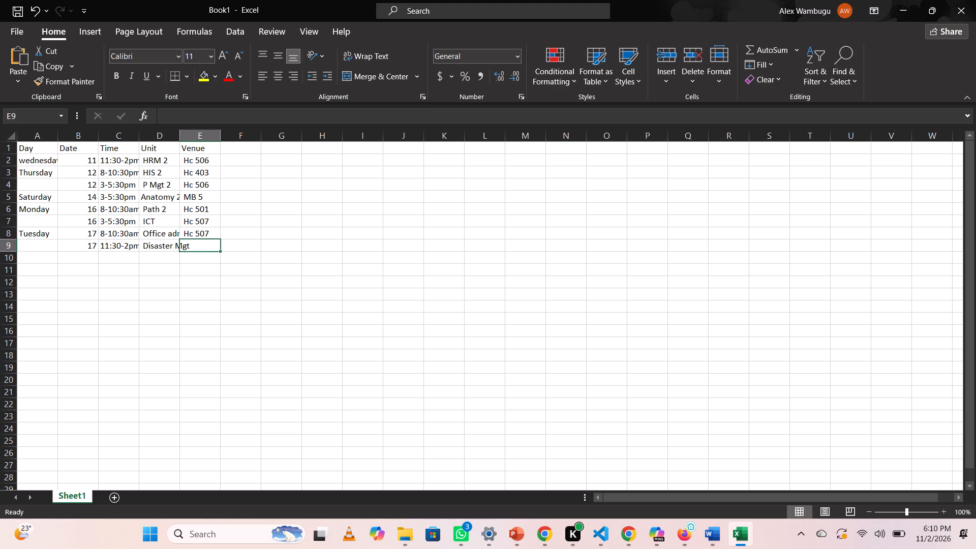
{"action": "key", "text": "space"}
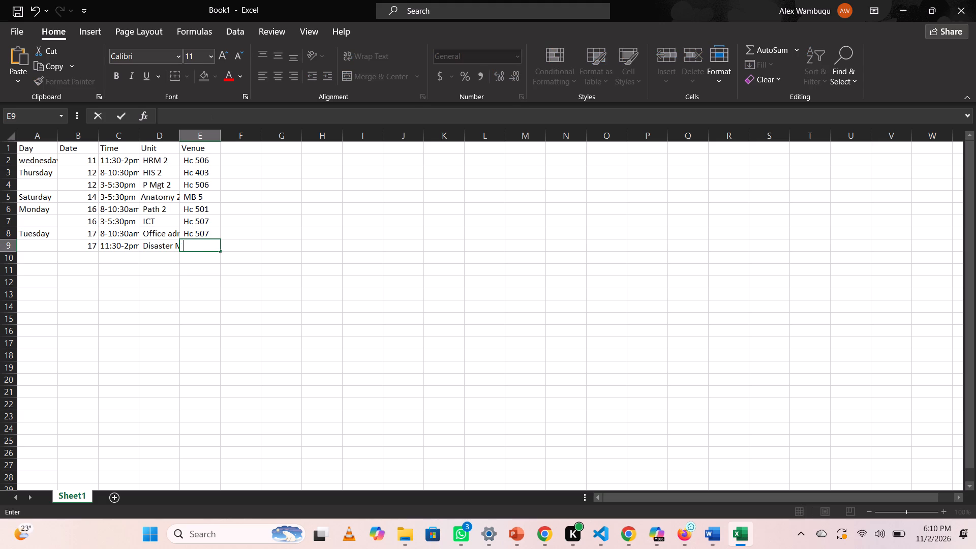
{"action": "key", "text": "h"}
{"action": "key", "text": "c"}
{"action": "key", "text": "space"}
{"action": "type", "text": "50"}
{"action": "key", "text": "4"}
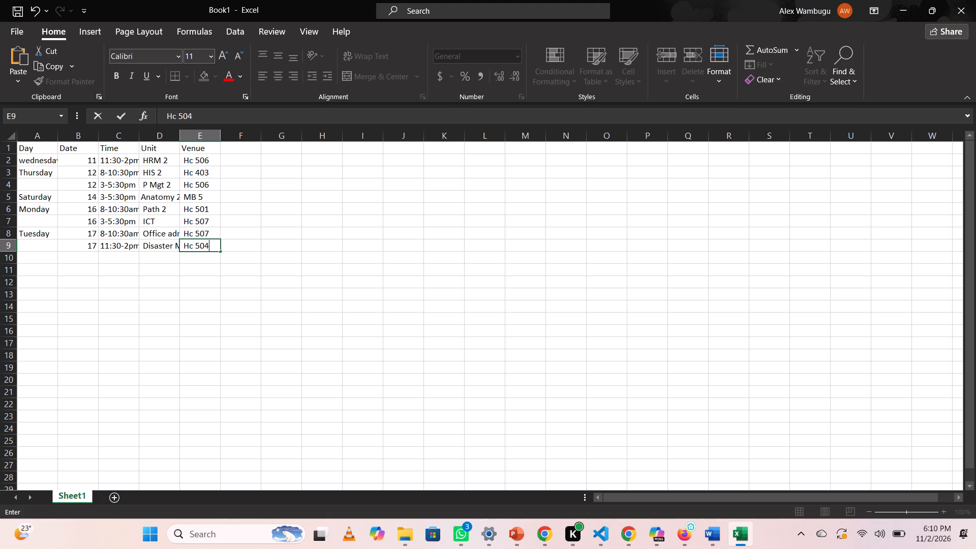
Clear the repeated dates from cells B9, B7 and B4 so each exam day lists its date once.
{"action": "left_click", "coordinate": [88, 248]}
{"action": "key", "text": "BackSpace"}
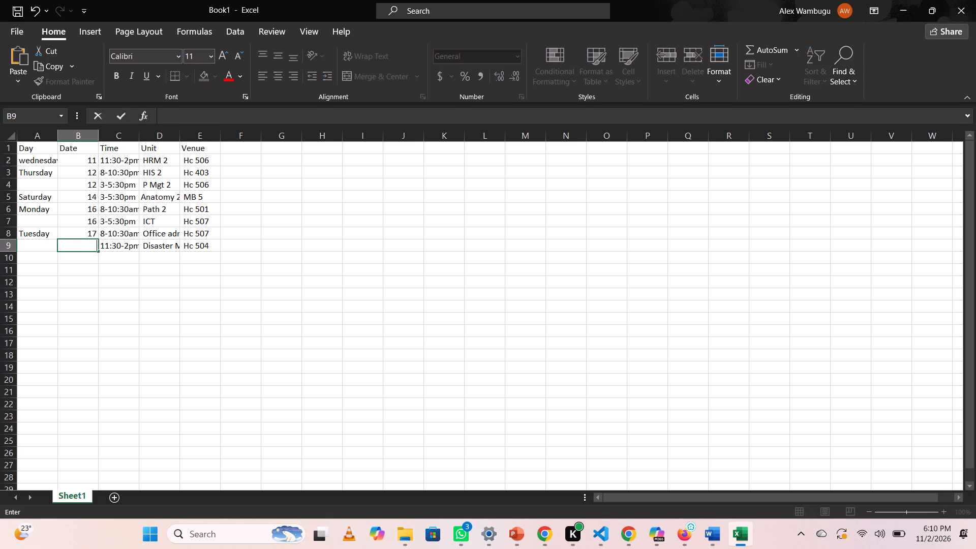
{"action": "left_click", "coordinate": [85, 220]}
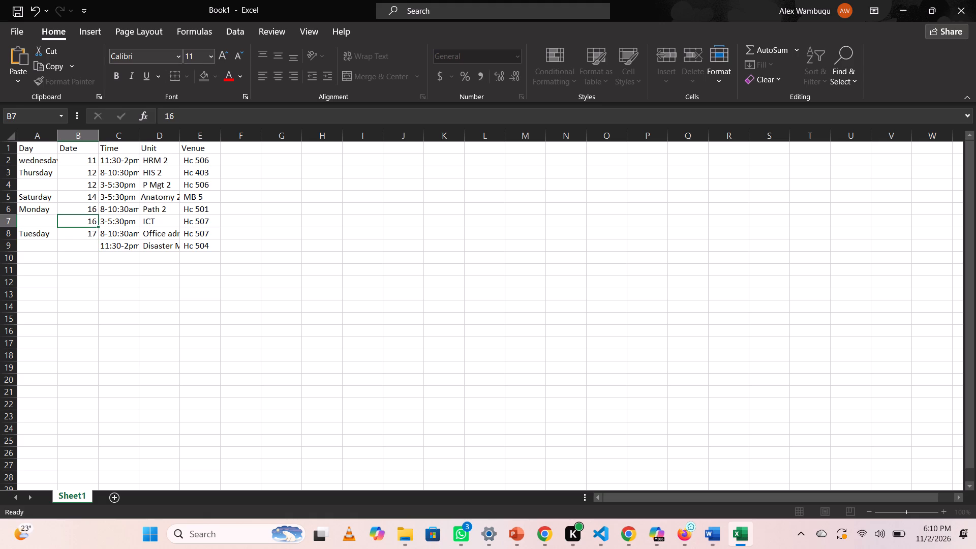
{"action": "key", "text": "BackSpace"}
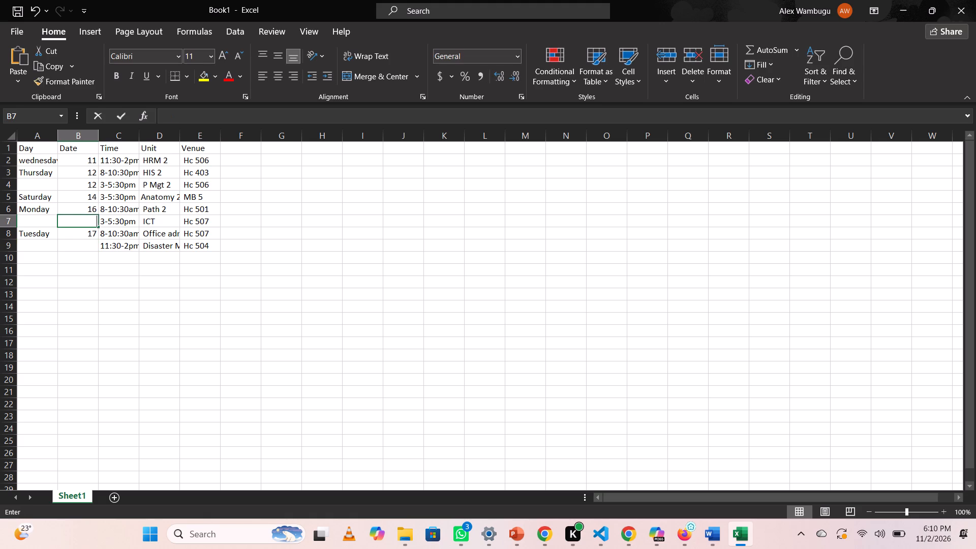
{"action": "left_click", "coordinate": [85, 184]}
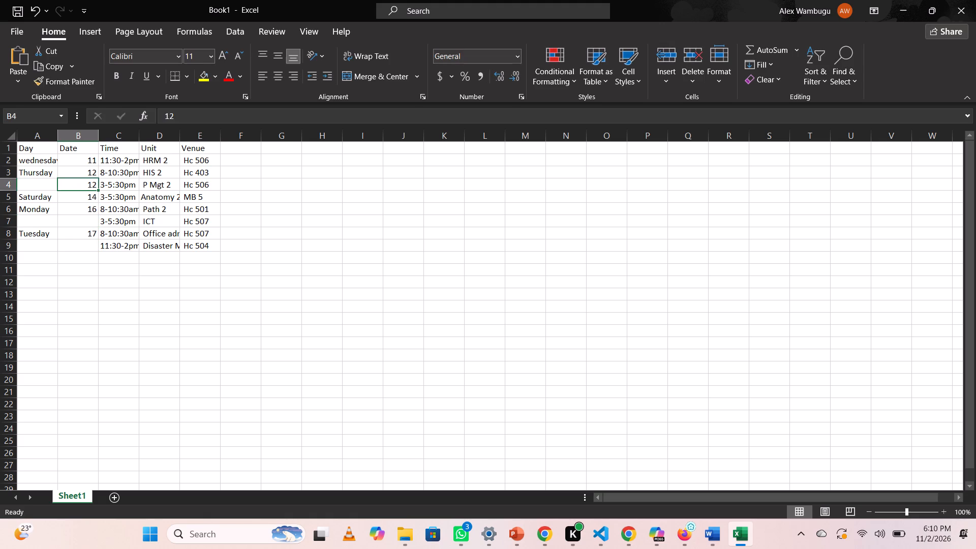
{"action": "key", "text": "BackSpace"}
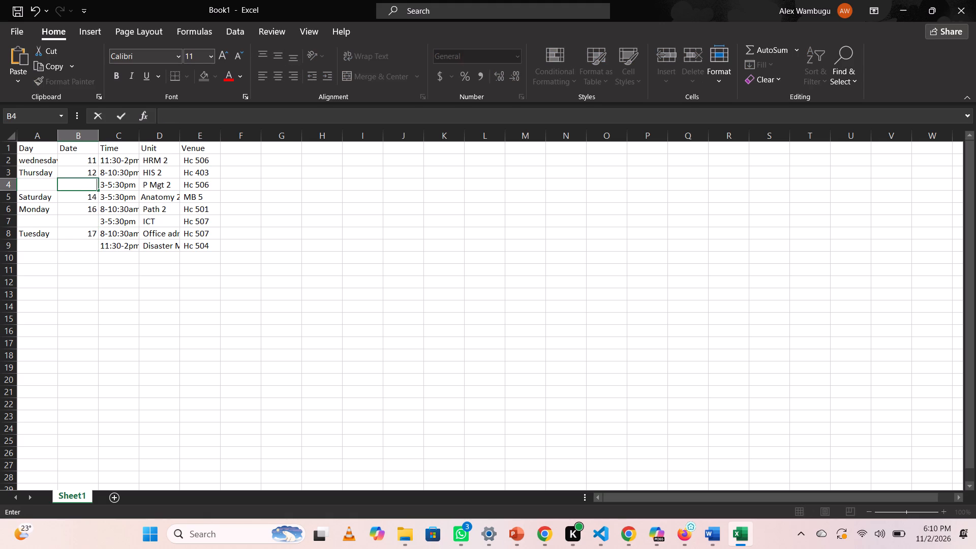
Enter the time 3-5:30pm in cell C10 for the third Tuesday exam.
{"action": "left_click", "coordinate": [107, 256]}
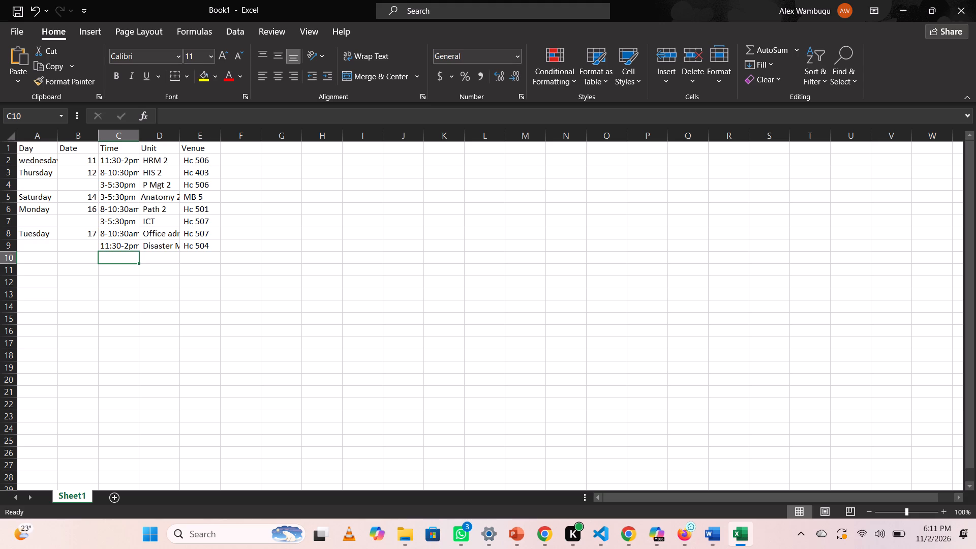
{"action": "key", "text": "3"}
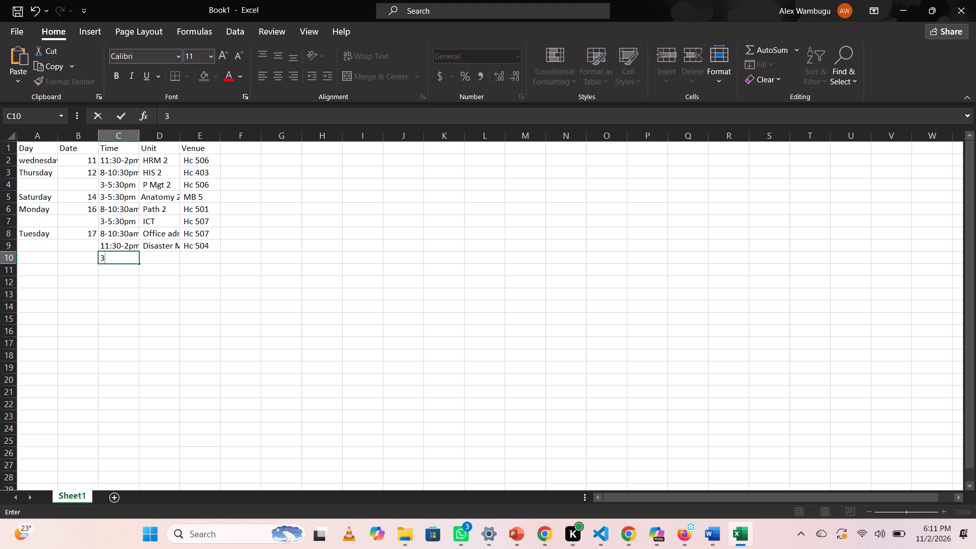
{"action": "key", "text": "minus"}
{"action": "key", "text": "BackSpace"}
{"action": "key", "text": "minus"}
{"action": "key", "text": "5"}
{"action": "type", "text": ":30"}
{"action": "type", "text": "pm"}
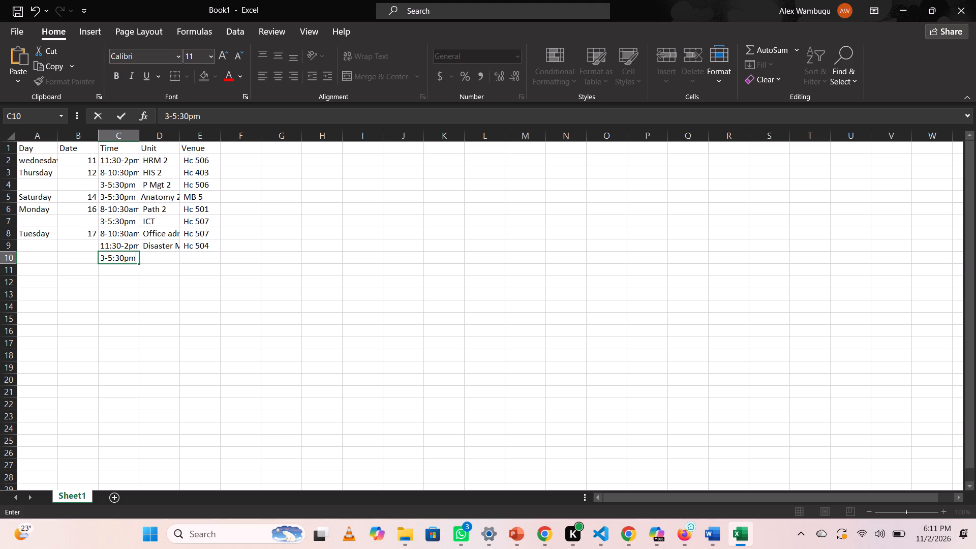
Enter the unit Persnal dvt with a leading space in cell D10.
{"action": "left_click", "coordinate": [158, 257]}
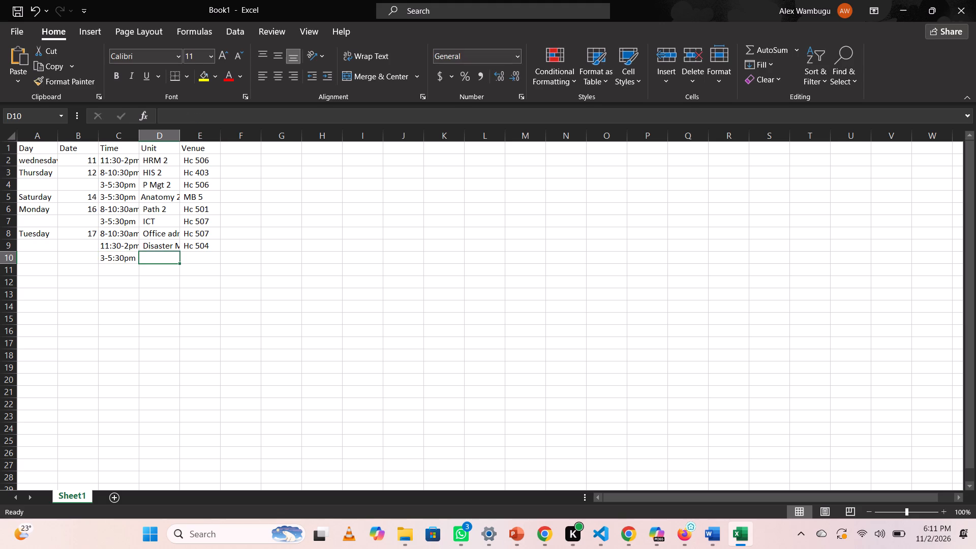
{"action": "key", "text": "space"}
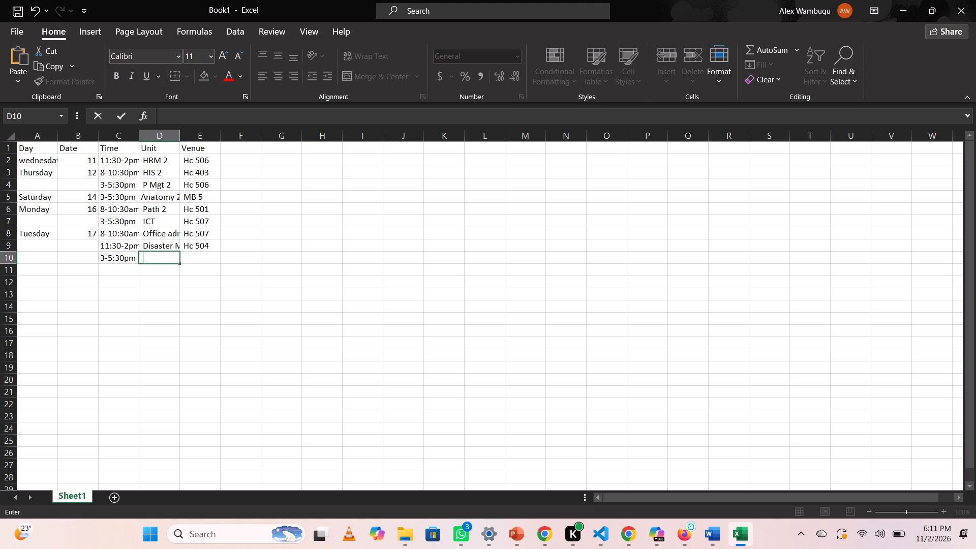
{"action": "key", "text": "p"}
{"action": "key", "text": "BackSpace"}
{"action": "key", "text": "p"}
{"action": "type", "text": "ers"}
{"action": "type", "text": "nal"}
{"action": "key", "text": "space"}
{"action": "type", "text": "dv"}
{"action": "key", "text": "t"}
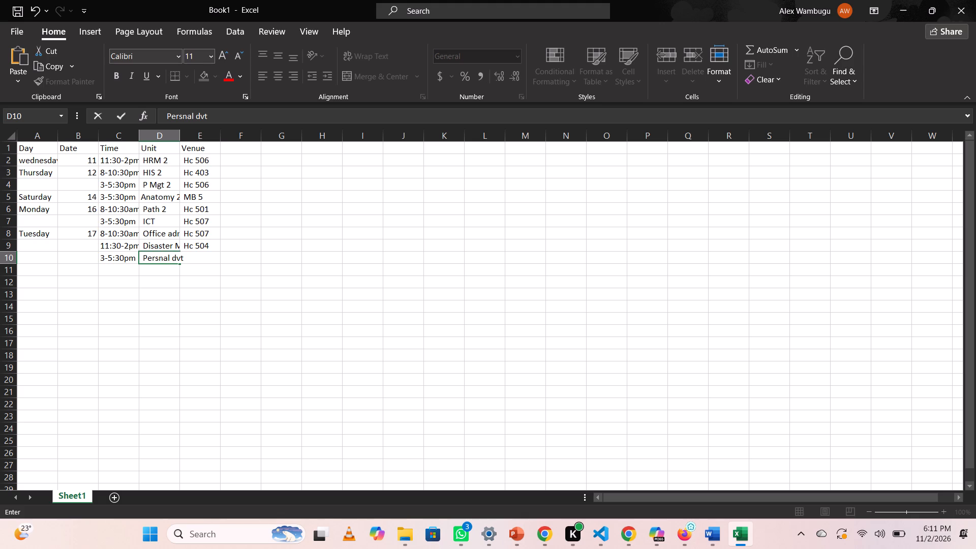
{"action": "left_click", "coordinate": [195, 272]}
Enter the venue Hc 506 with a leading space in cell E10 for the Persnal dvt exam.
{"action": "left_click", "coordinate": [197, 257]}
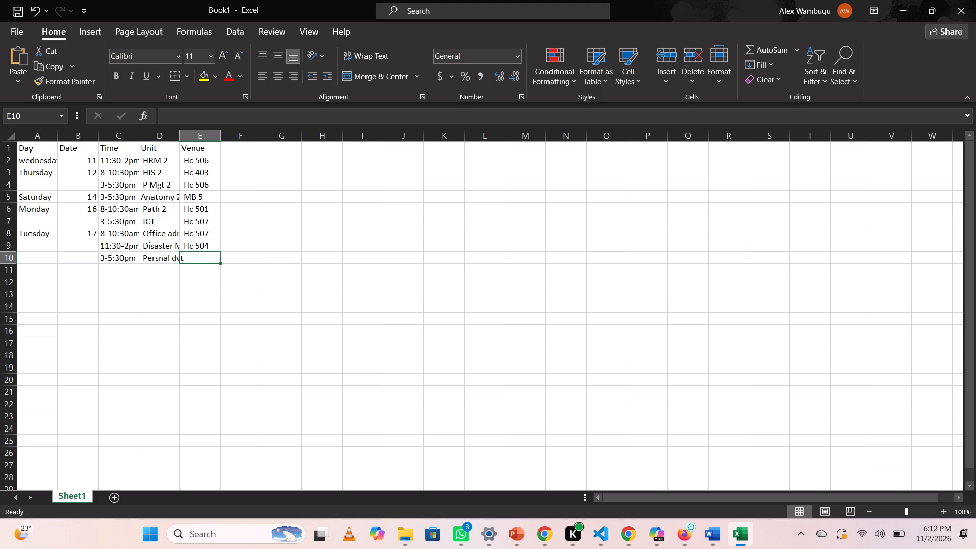
{"action": "key", "text": "space"}
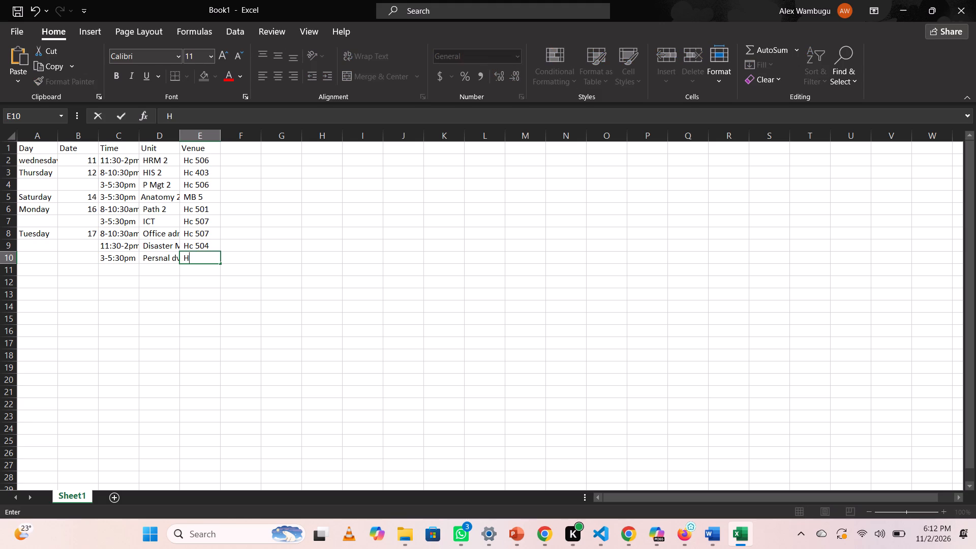
{"action": "type", "text": "c"}
{"action": "key", "text": "space"}
{"action": "type", "text": "506"}
{"action": "key", "text": "Return"}
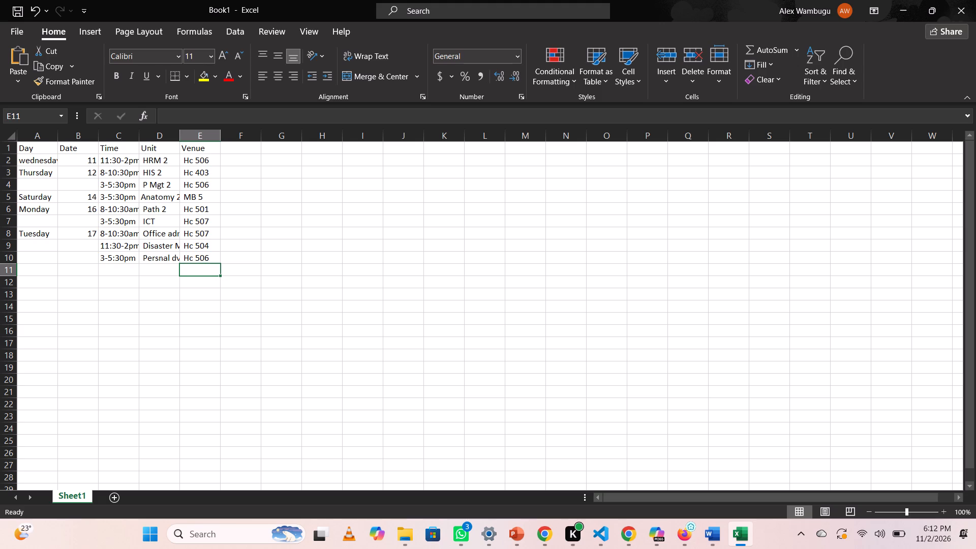
Select cell A11 in the Day column to start the next timetable row.
{"action": "left_click", "coordinate": [52, 270]}
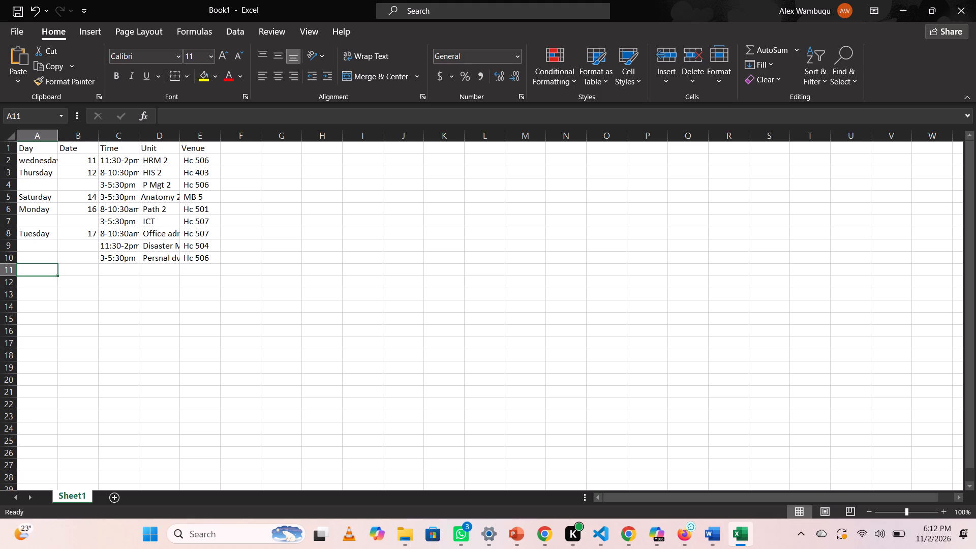
{"action": "left_click", "coordinate": [50, 270]}
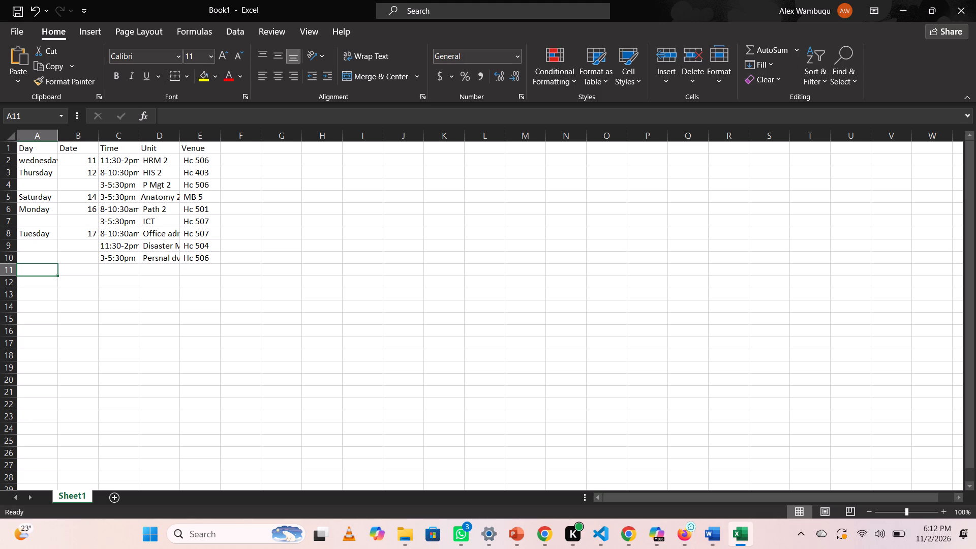
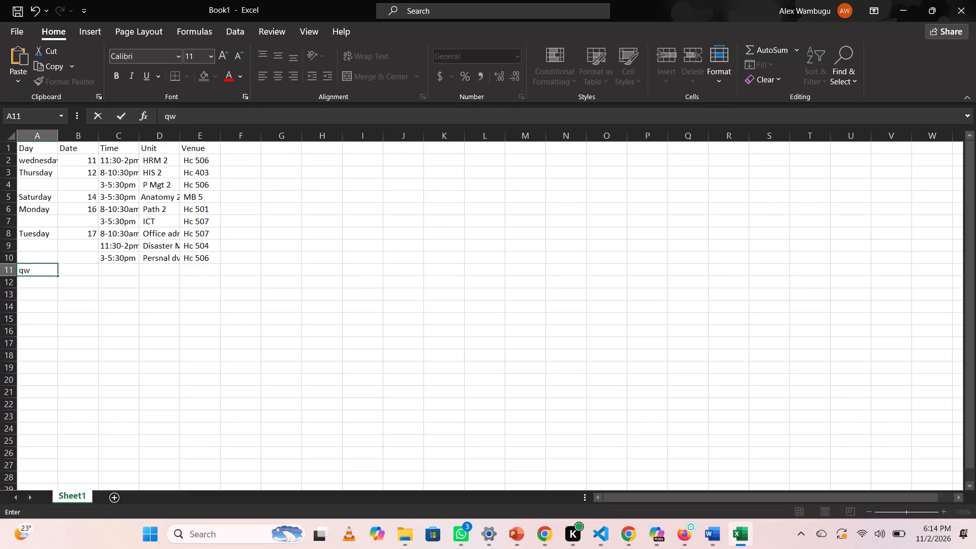
Clear the mistyped letters qw from cell A11 in the Day column.
{"action": "key", "text": "BackSpace"}
{"action": "key", "text": "BackSpace"}
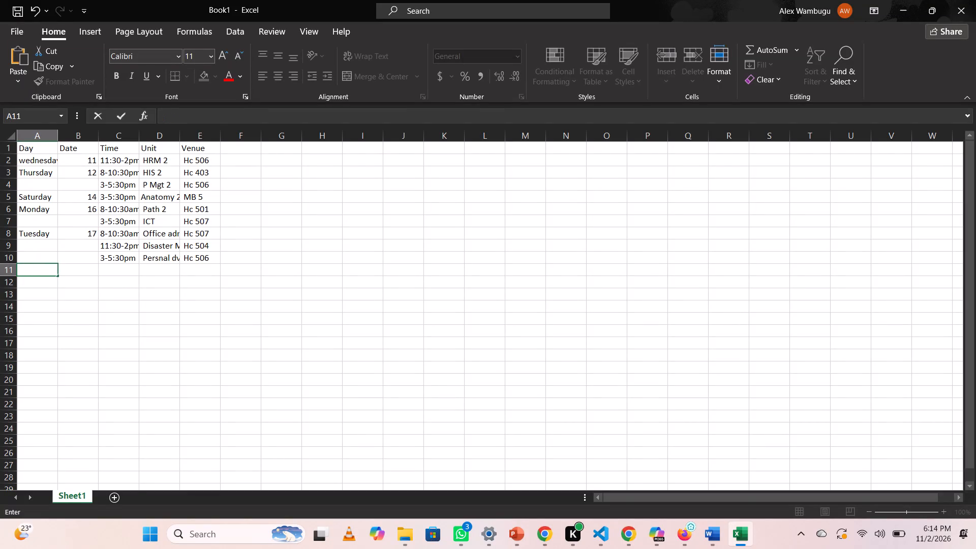
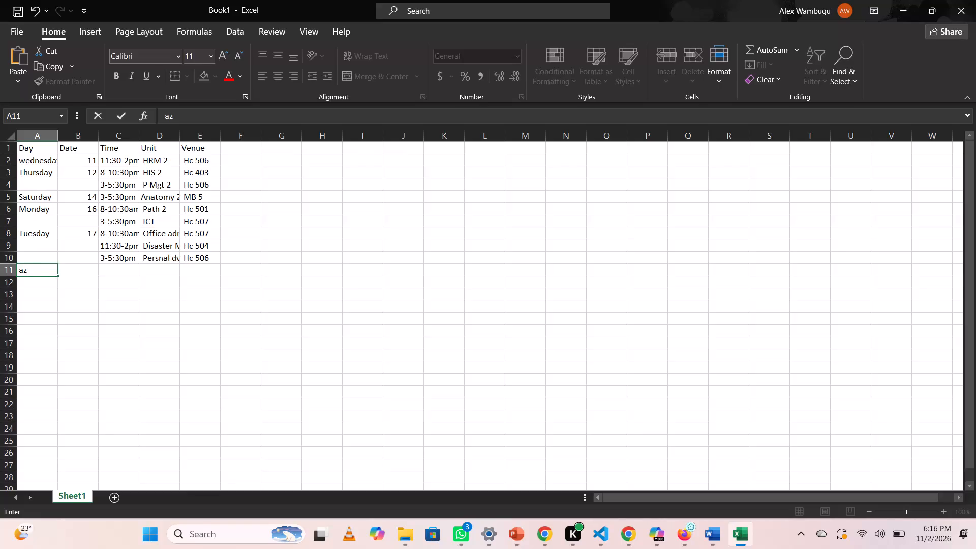
Clear the mistyped letters az from cell A11 in the Day column.
{"action": "key", "text": "BackSpace"}
{"action": "key", "text": "BackSpace"}
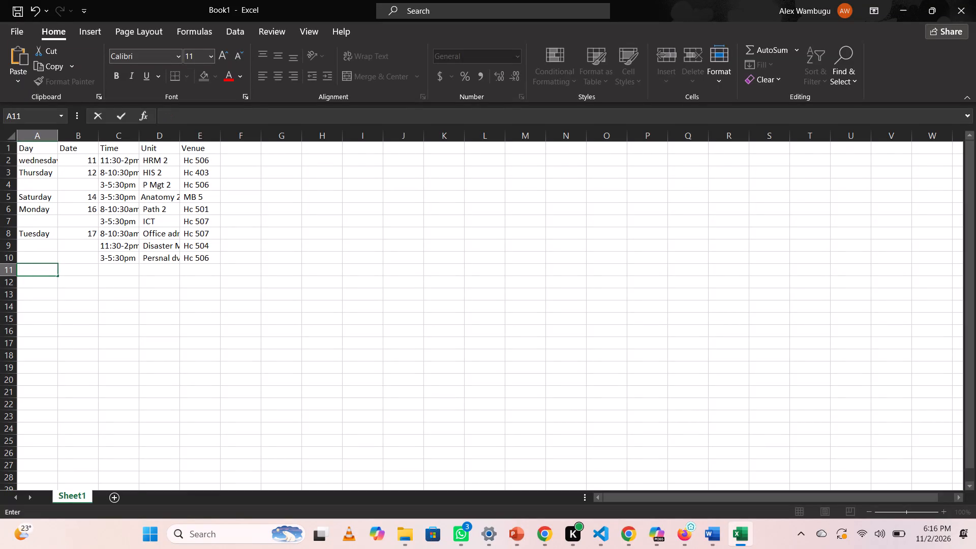
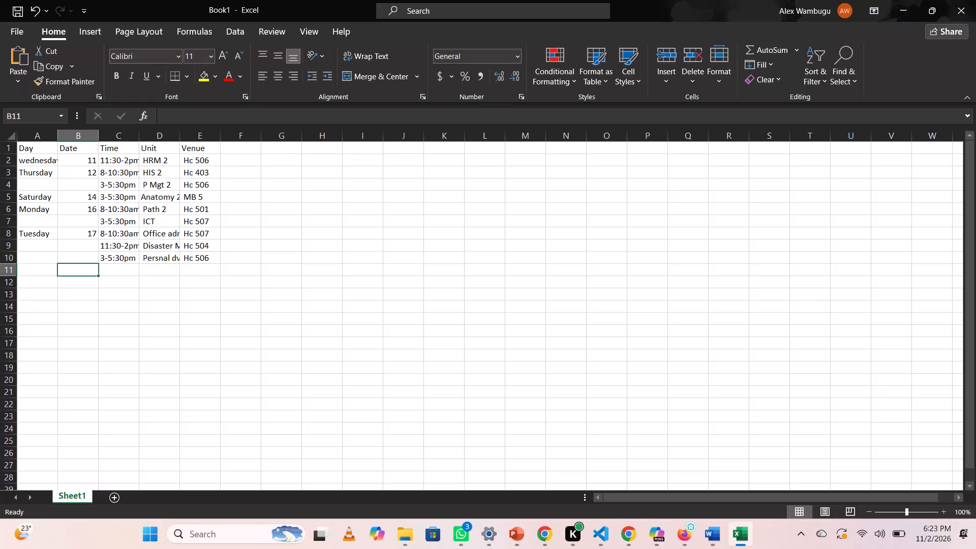
Enter Thursday in cell A11 of the Day column, below the Tuesday exam rows.
{"action": "left_click", "coordinate": [41, 269]}
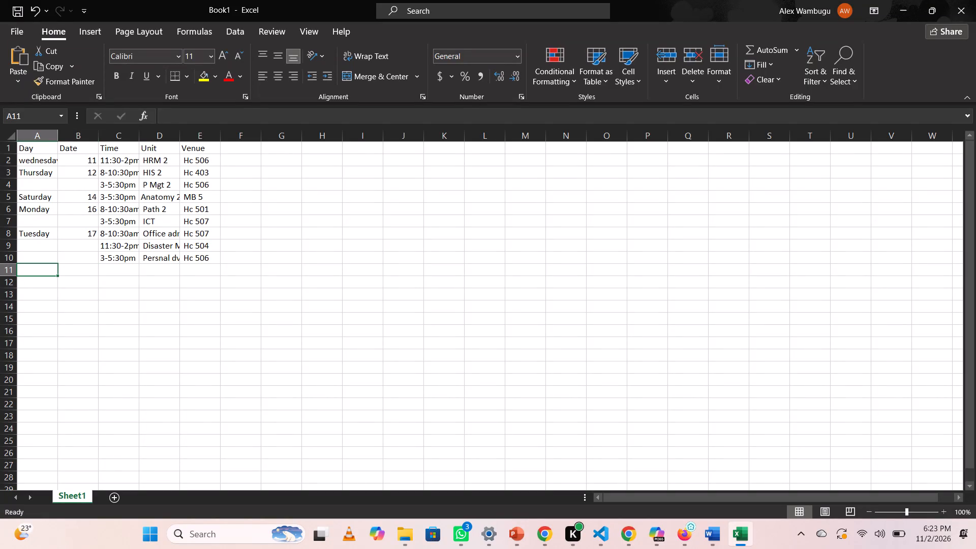
{"action": "key", "text": "shift+t"}
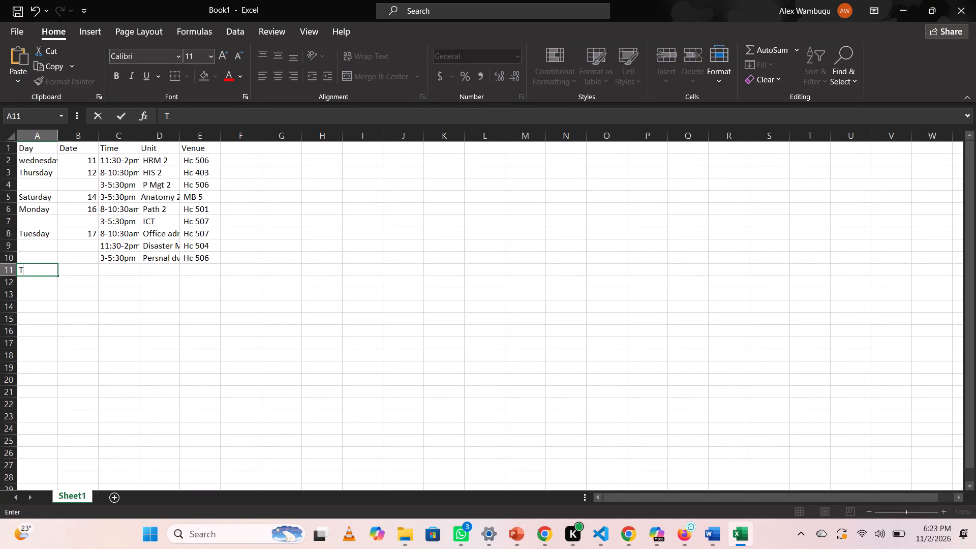
{"action": "type", "text": "hu"}
{"action": "type", "text": "rs"}
{"action": "type", "text": "day"}
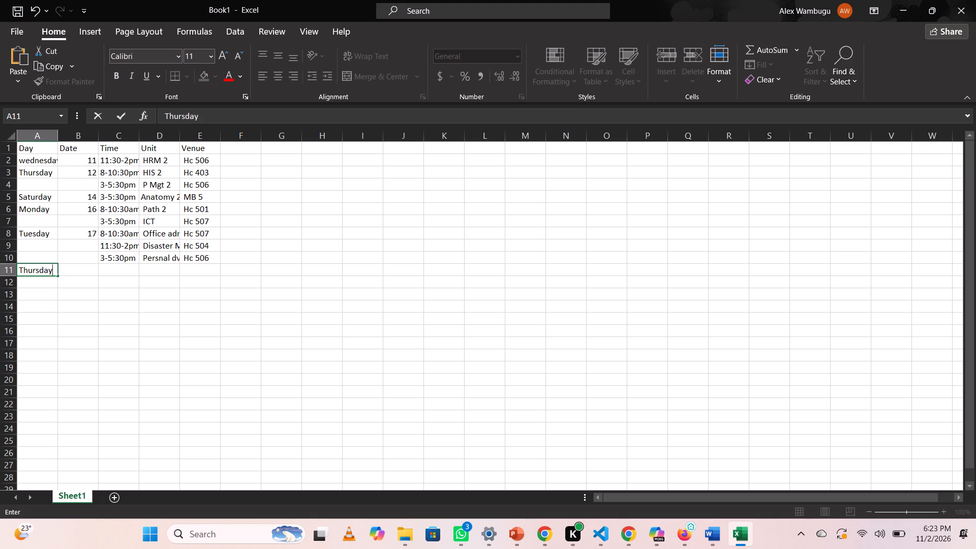
{"action": "left_click", "coordinate": [94, 270]}
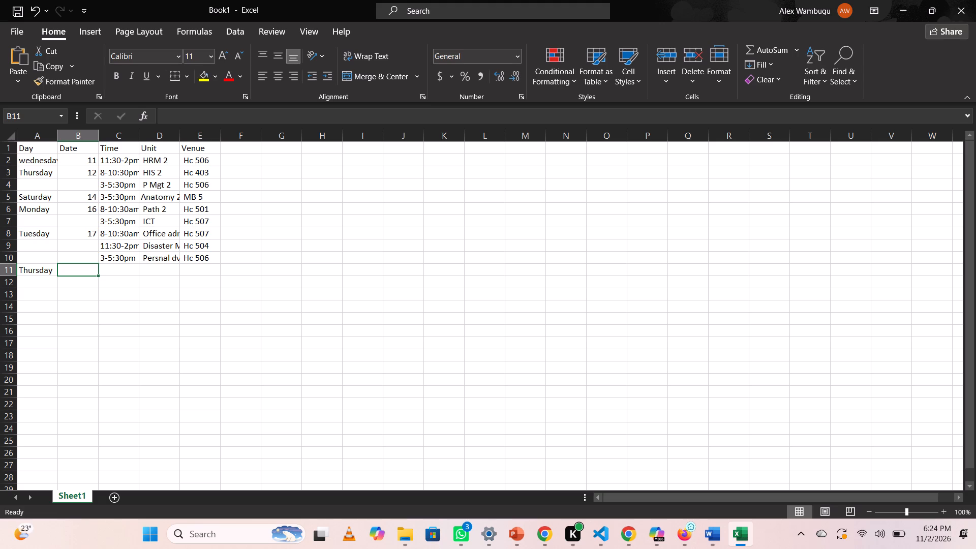
Widen the Unit column so its longest entries, such as Disaster Mgt, fit fully with some space to spare.
{"action": "left_click_drag", "start_coordinate": [180, 135], "coordinate": [190, 135]}
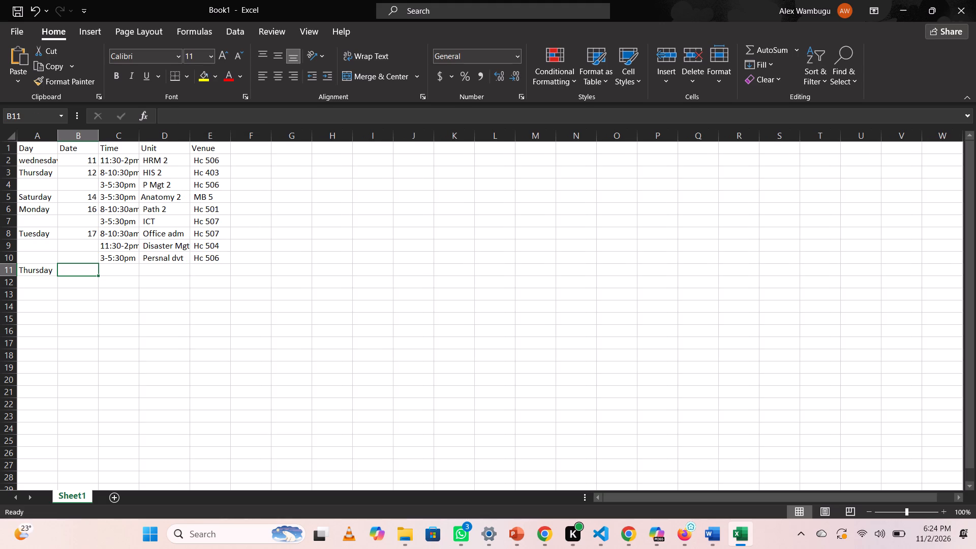
{"action": "left_click_drag", "start_coordinate": [190, 135], "coordinate": [199, 135]}
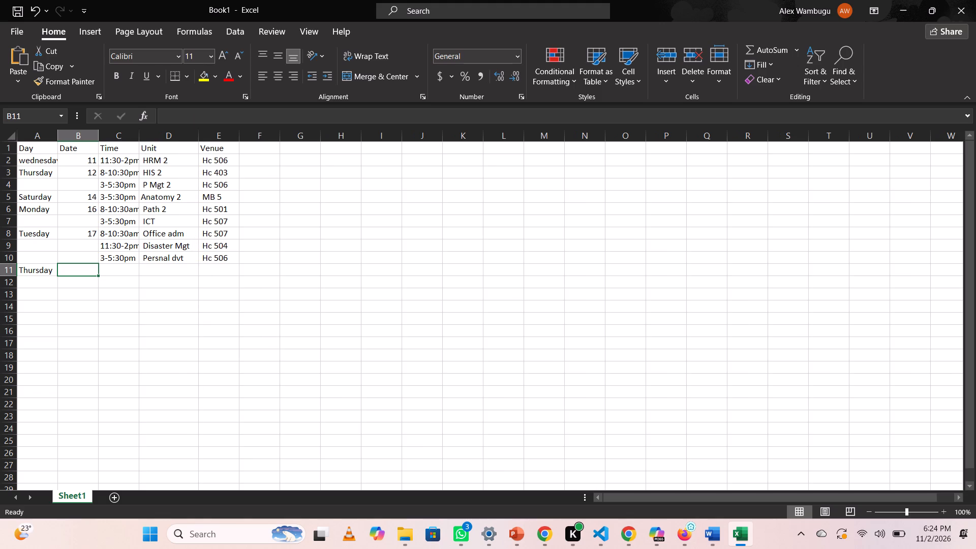
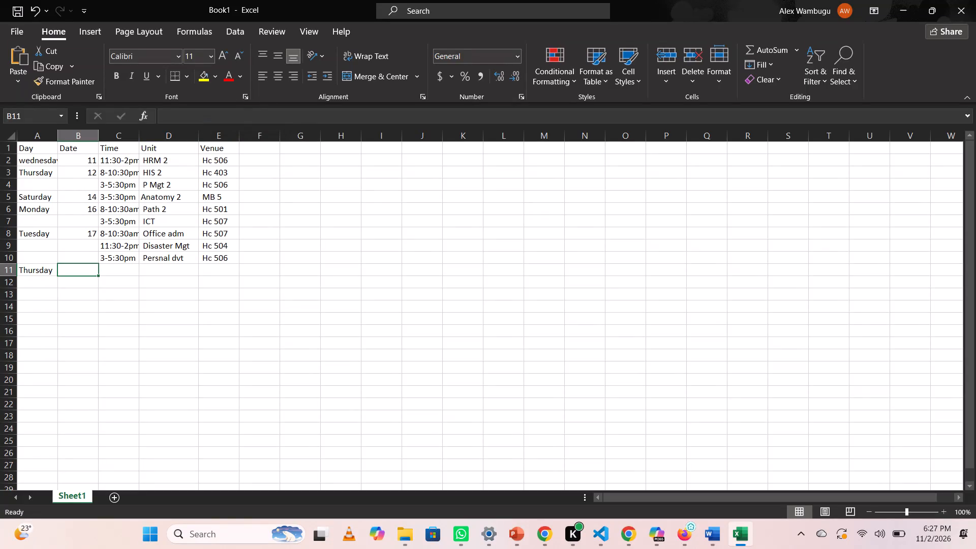
Replace the unit name in cell D10, the last Tuesday exam row, with Health statistics.
{"action": "double_click", "coordinate": [188, 259]}
{"action": "key", "text": "BackSpace"}
{"action": "key", "text": "BackSpace"}
{"action": "key", "text": "BackSpace"}
{"action": "key", "text": "BackSpace"}
{"action": "key", "text": "BackSpace"}
{"action": "key", "text": "BackSpace"}
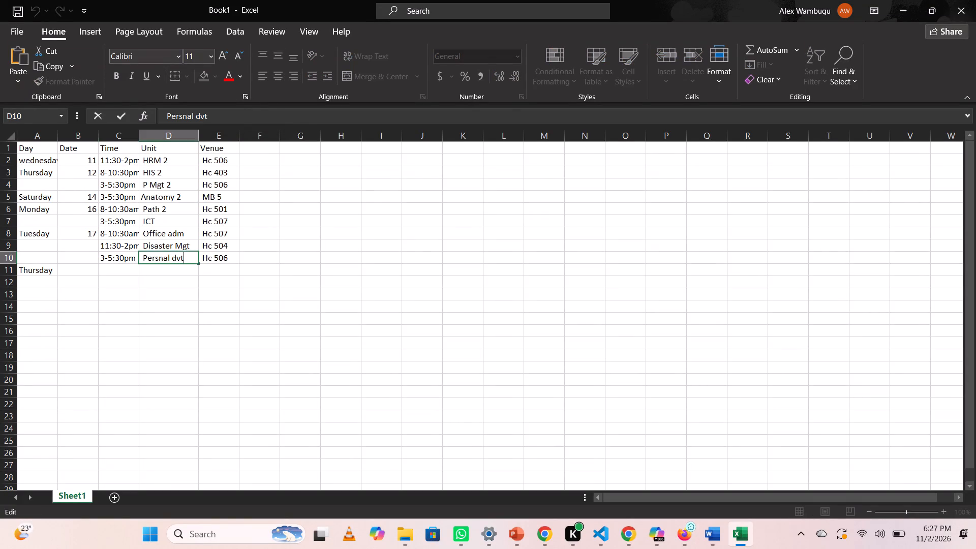
{"action": "key", "text": "BackSpace"}
{"action": "key", "text": "BackSpace"}
{"action": "key", "text": "BackSpace"}
{"action": "key", "text": "BackSpace"}
{"action": "key", "text": "BackSpace"}
{"action": "key", "text": "BackSpace"}
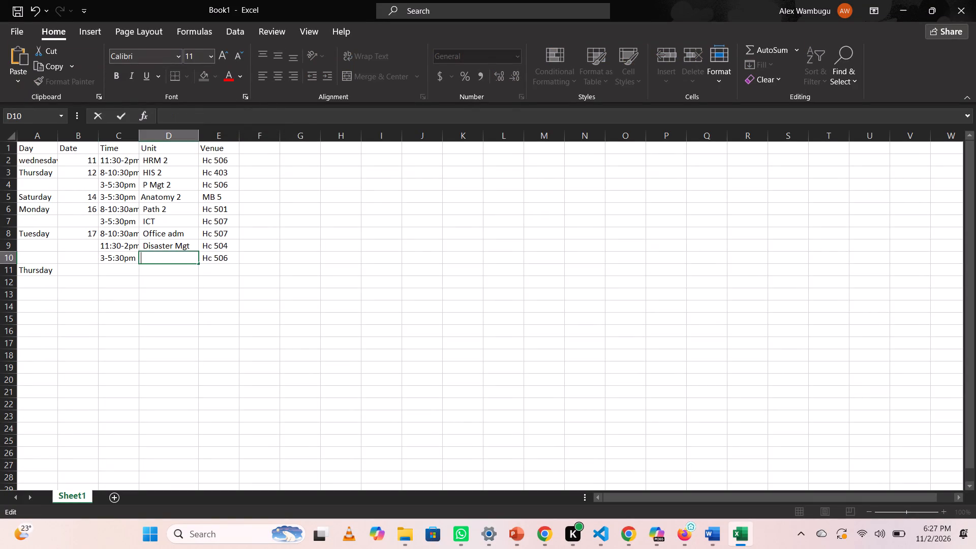
{"action": "type", "text": "HEal"}
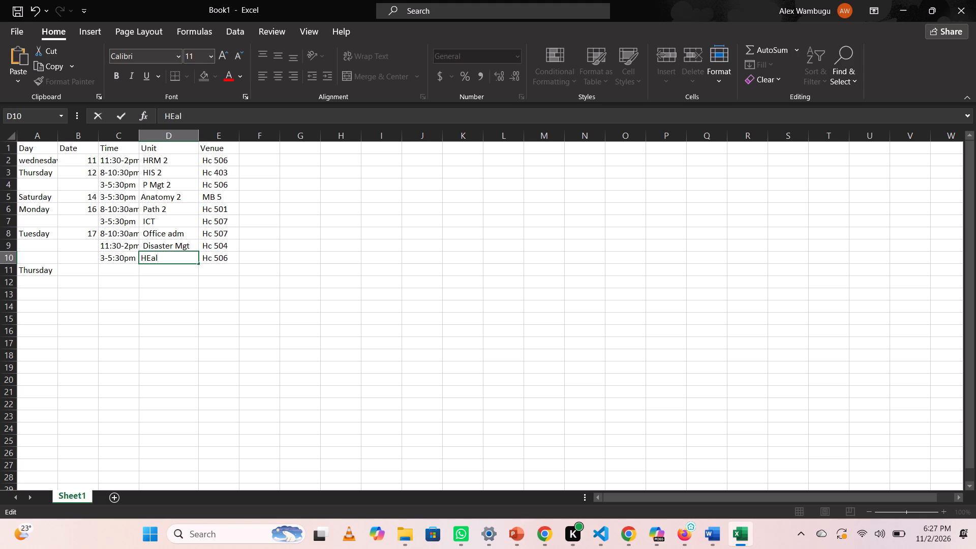
{"action": "key", "text": "BackSpace"}
{"action": "key", "text": "BackSpace"}
{"action": "key", "text": "BackSpace"}
{"action": "type", "text": "ea"}
{"action": "type", "text": "lth statistics"}
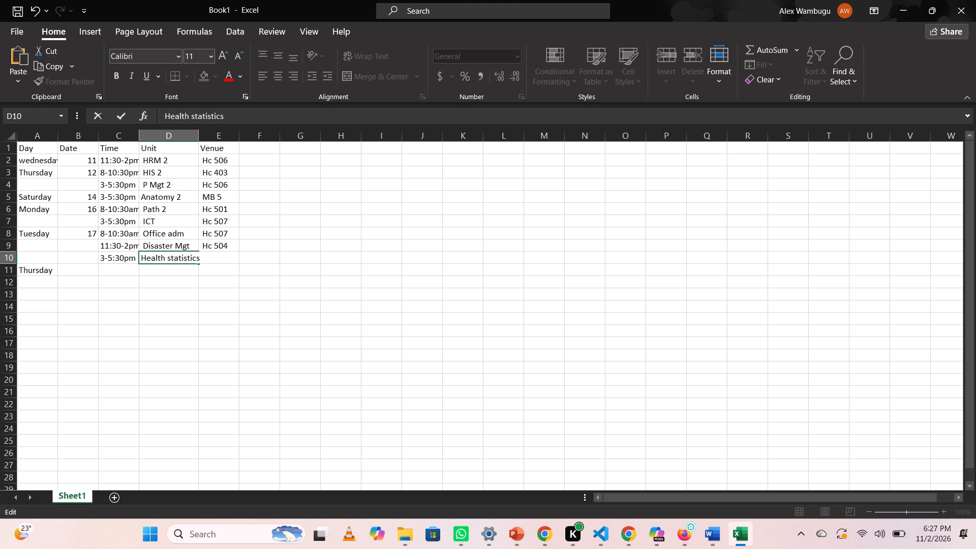
{"action": "left_click", "coordinate": [226, 250]}
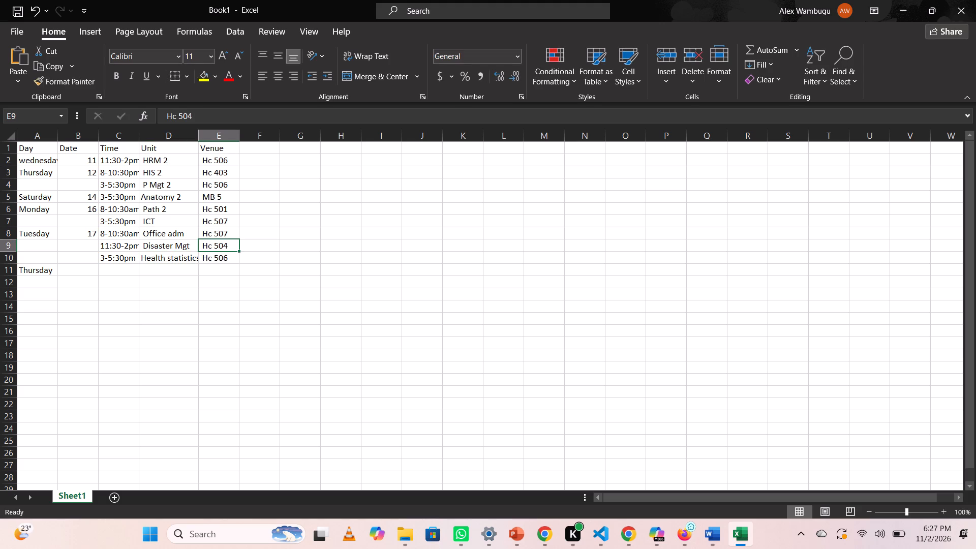
{"action": "left_click", "coordinate": [226, 260]}
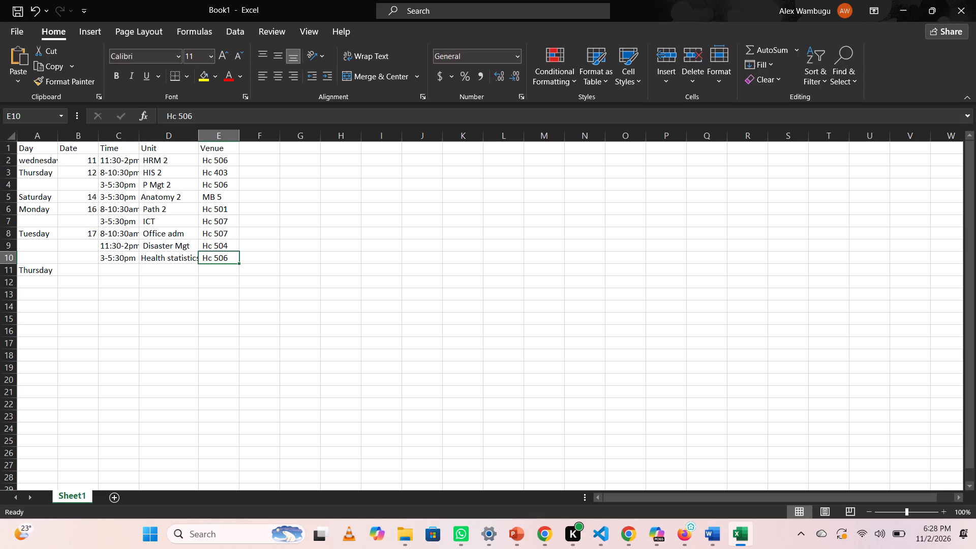
Replace the day in cell A11 of the Day column with Wednesday.
{"action": "double_click", "coordinate": [54, 273]}
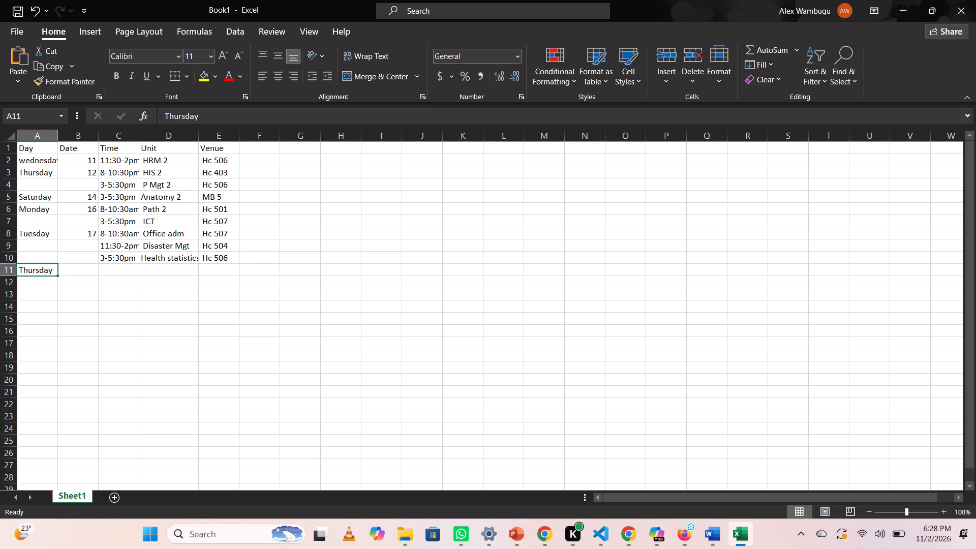
{"action": "left_click", "coordinate": [54, 273]}
{"action": "double_click", "coordinate": [52, 269]}
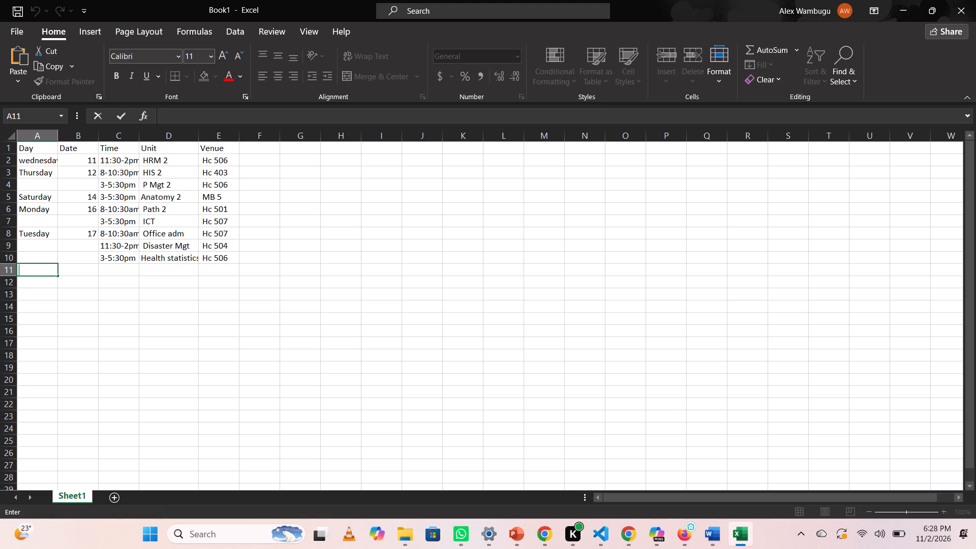
{"action": "type", "text": "Wed"}
{"action": "type", "text": "nesday"}
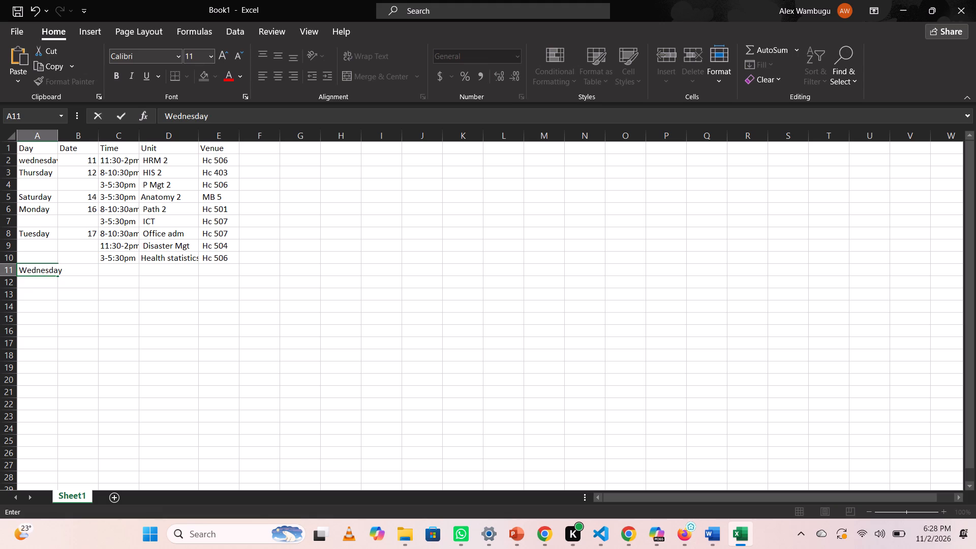
{"action": "left_click", "coordinate": [83, 258]}
{"action": "left_click", "coordinate": [81, 267]}
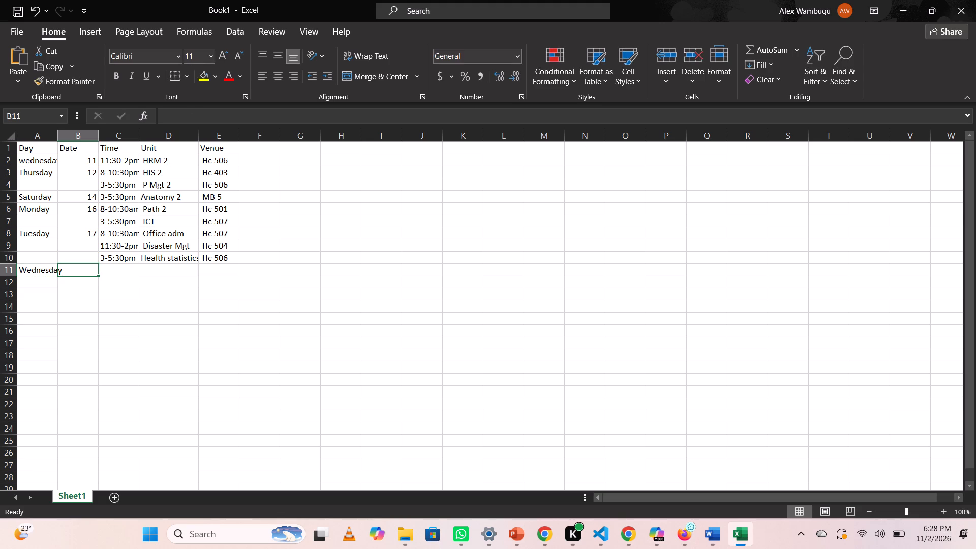
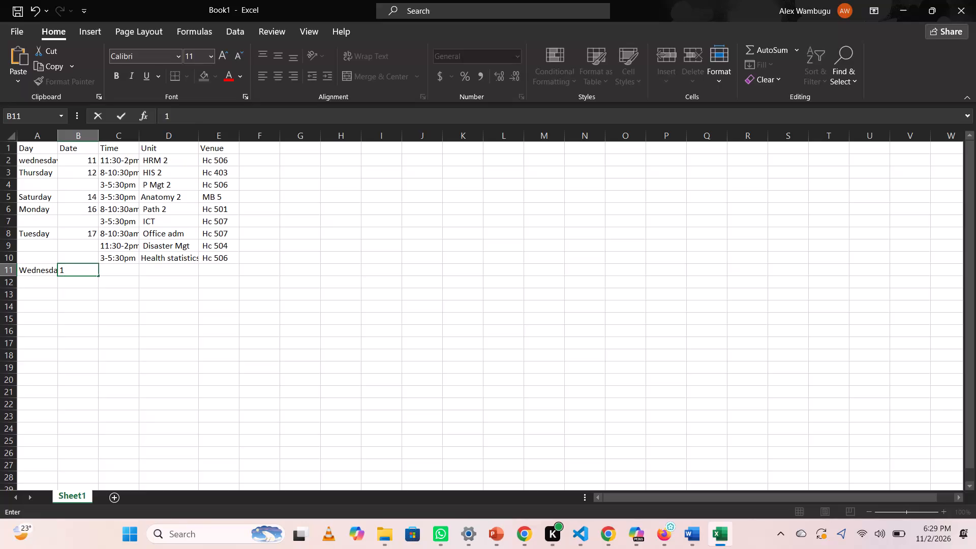
Enter the date 18 and the time 8-10:30am for the Wednesday exam in row 11, and move on to its Unit cell.
{"action": "key", "text": "8"}
{"action": "key", "text": "Right"}
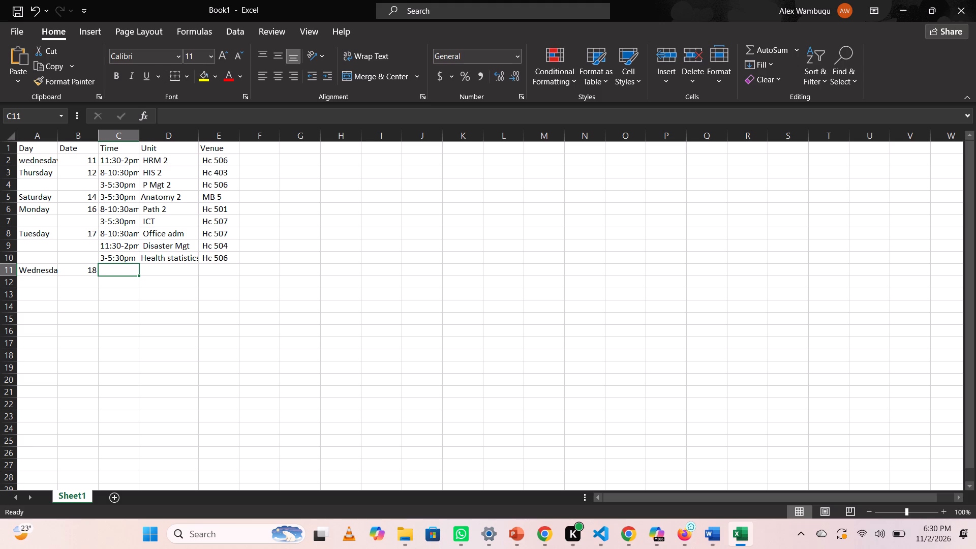
{"action": "type", "text": "8--"}
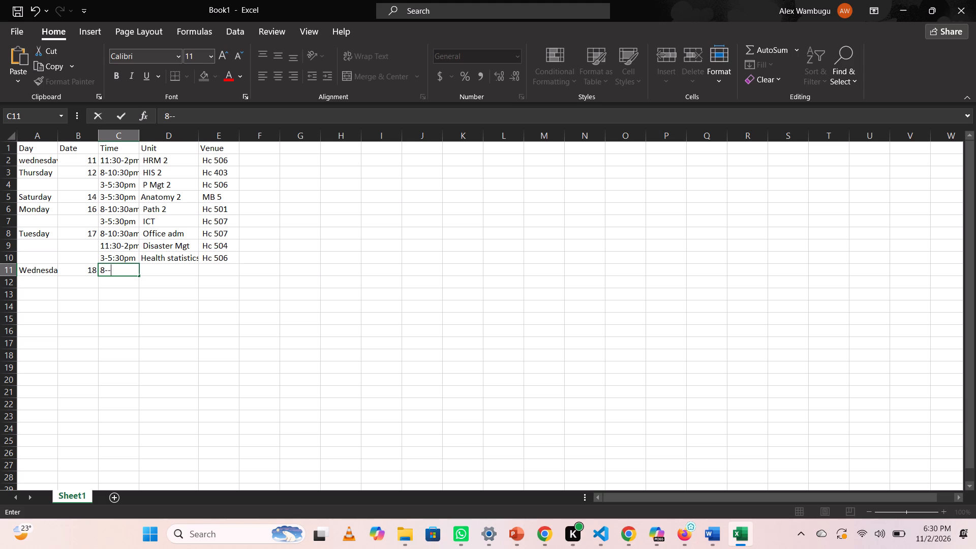
{"action": "key", "text": "BackSpace"}
{"action": "type", "text": "10"}
{"action": "key", "text": "shift+colon"}
{"action": "type", "text": "30am"}
{"action": "left_click", "coordinate": [185, 262]}
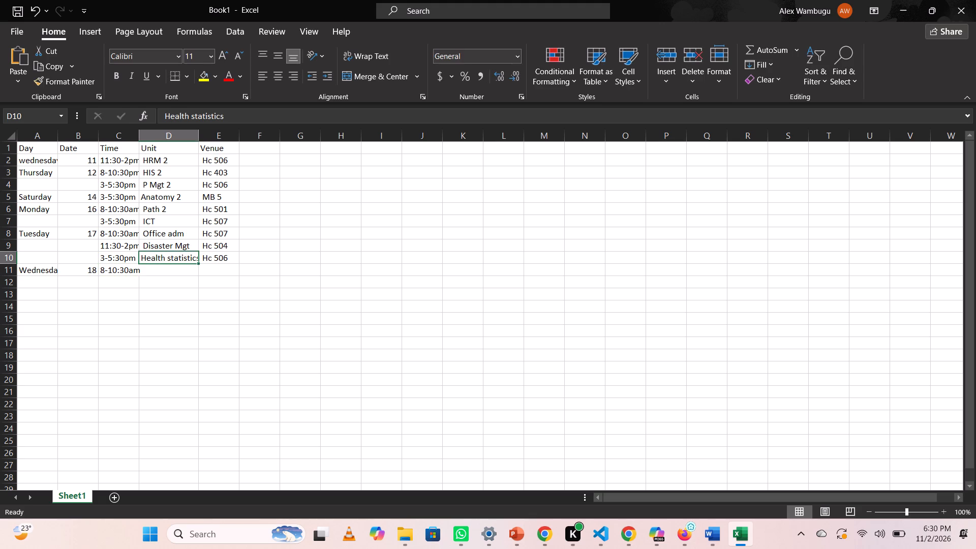
{"action": "left_click", "coordinate": [176, 270]}
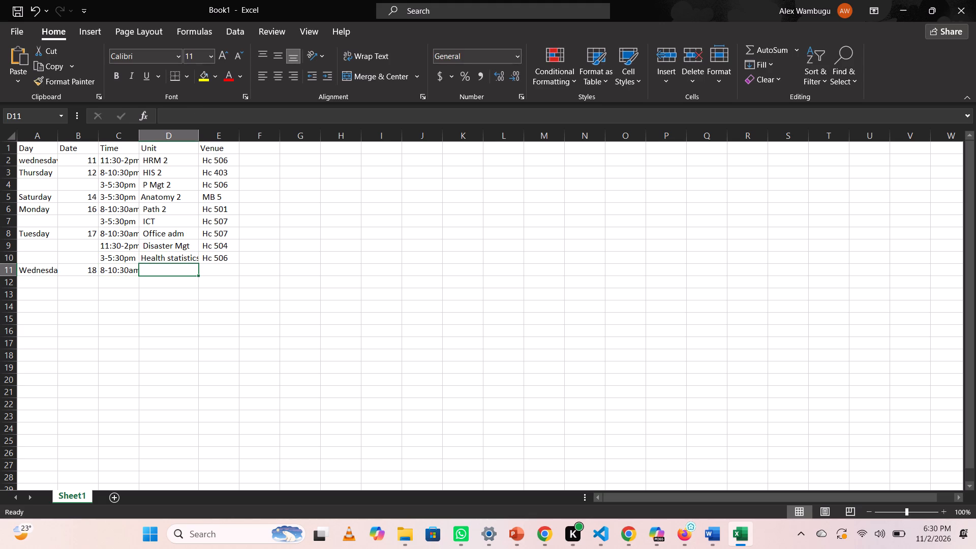
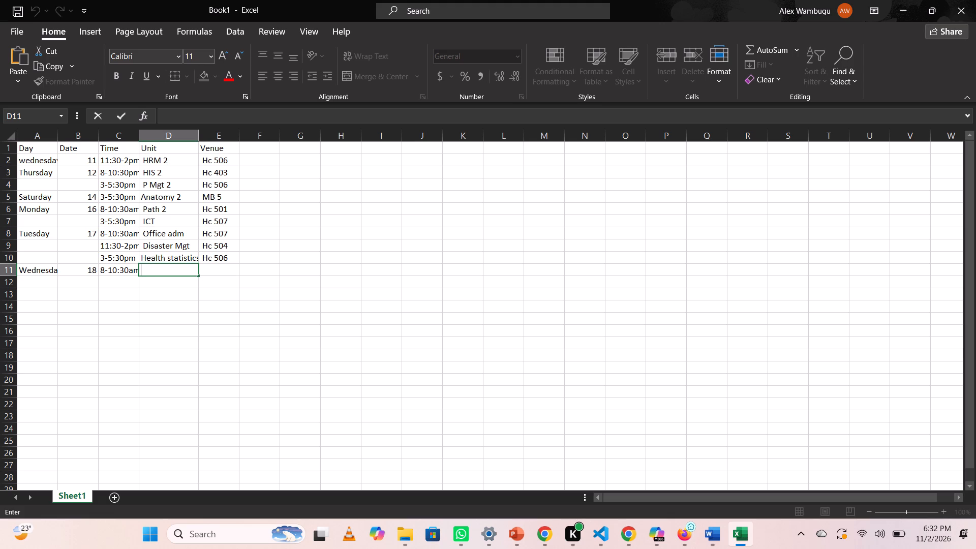
Enter p.development as the Unit of the Wednesday 18 exam in row 11.
{"action": "type", "text": "gaug"}
{"action": "key", "text": "BackSpace"}
{"action": "key", "text": "BackSpace"}
{"action": "key", "text": "BackSpace"}
{"action": "key", "text": "BackSpace"}
{"action": "key", "text": "asterisk"}
{"action": "key", "text": "BackSpace"}
{"action": "key", "text": "p"}
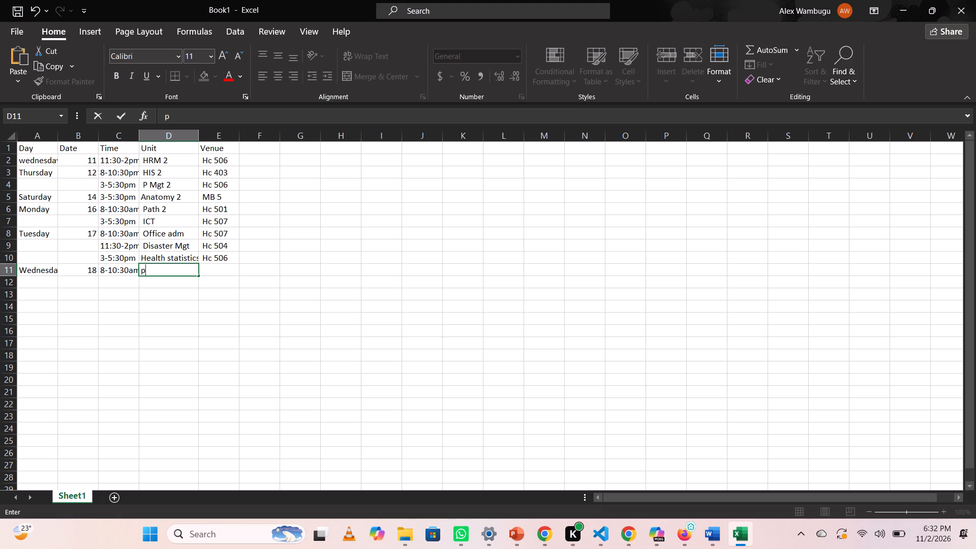
{"action": "key", "text": "period"}
{"action": "type", "text": "development"}
Expand the abbreviated P in Thursday's 3-5:30pm Unit entry so that it reads Personell Mgt 2.
{"action": "left_click", "coordinate": [147, 185]}
{"action": "double_click", "coordinate": [147, 185]}
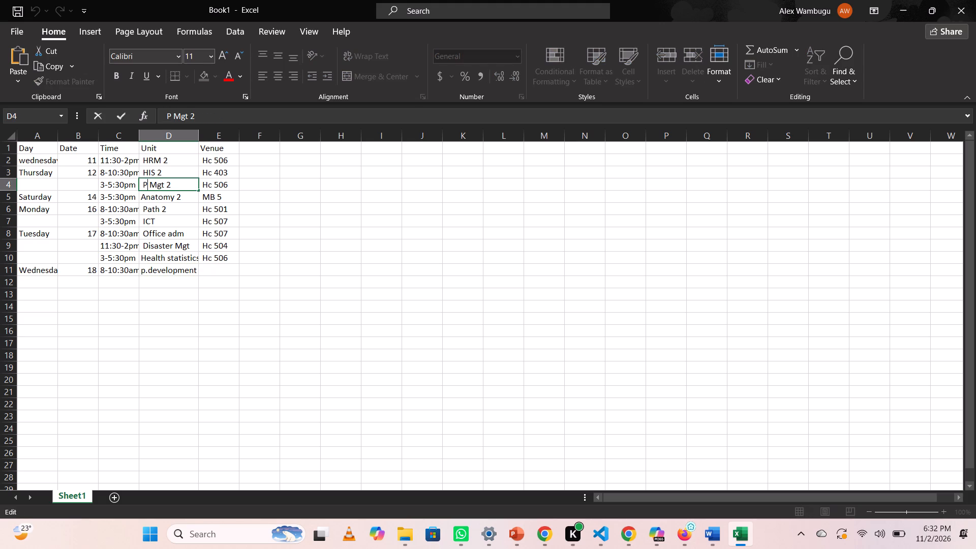
{"action": "key", "text": "e"}
{"action": "key", "text": "BackSpace"}
{"action": "key", "text": "BackSpace"}
{"action": "type", "text": "pw"}
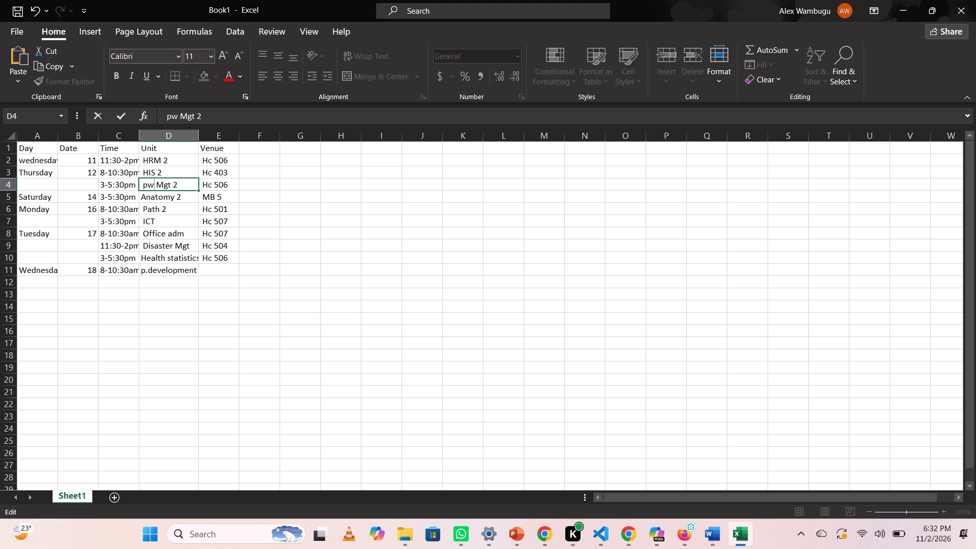
{"action": "key", "text": "BackSpace"}
{"action": "key", "text": "e"}
{"action": "key", "text": "BackSpace"}
{"action": "key", "text": "BackSpace"}
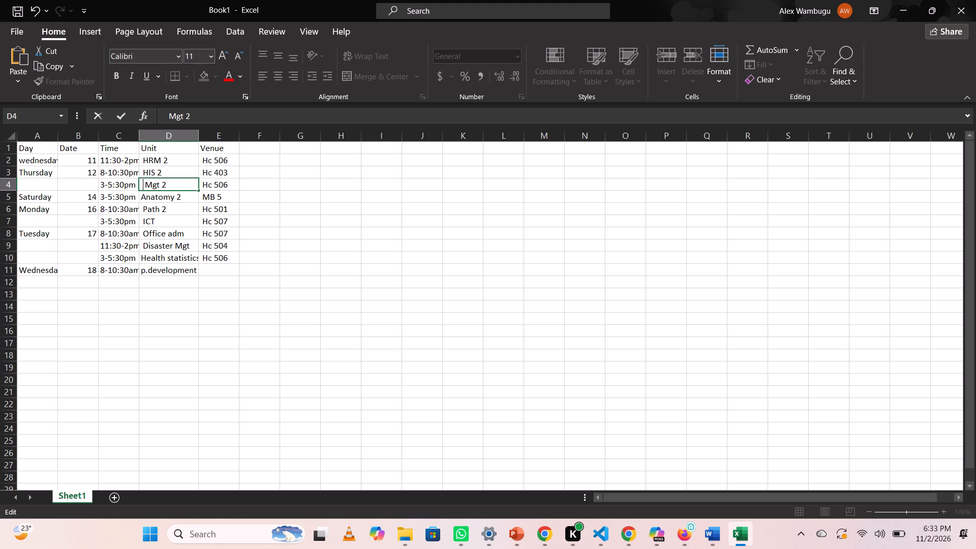
{"action": "key", "text": "shift+p"}
{"action": "type", "text": "es=r"}
{"action": "key", "text": "BackSpace"}
{"action": "key", "text": "BackSpace"}
{"action": "key", "text": "BackSpace"}
{"action": "type", "text": "rs"}
{"action": "type", "text": "onell"}
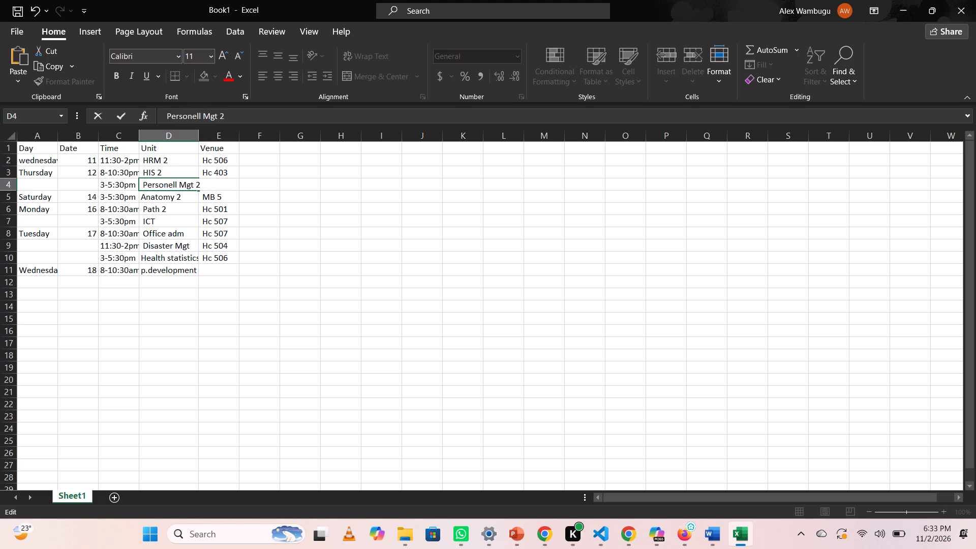
{"action": "double_click", "coordinate": [253, 195]}
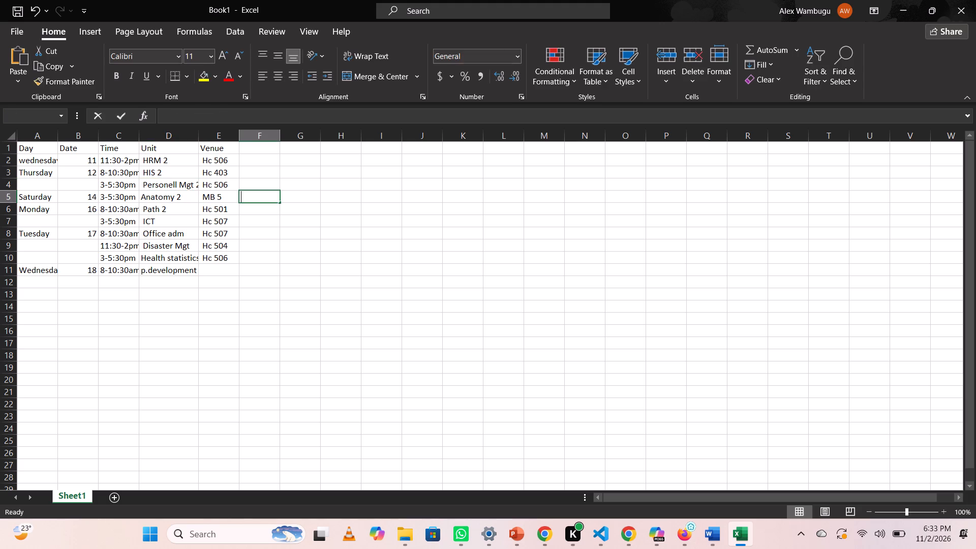
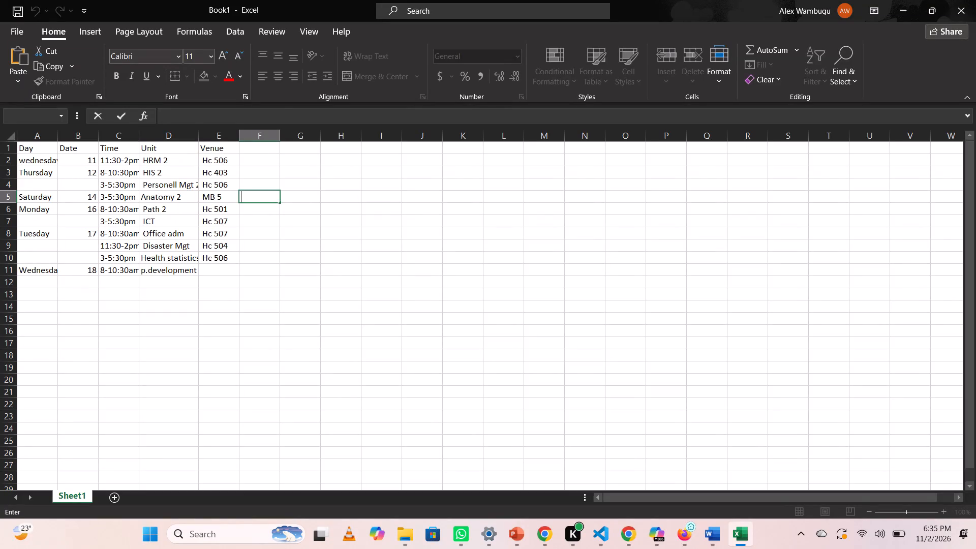
Enter Hc 504 as the Venue of the Wednesday 18 p.development exam in row 11.
{"action": "left_click", "coordinate": [225, 271]}
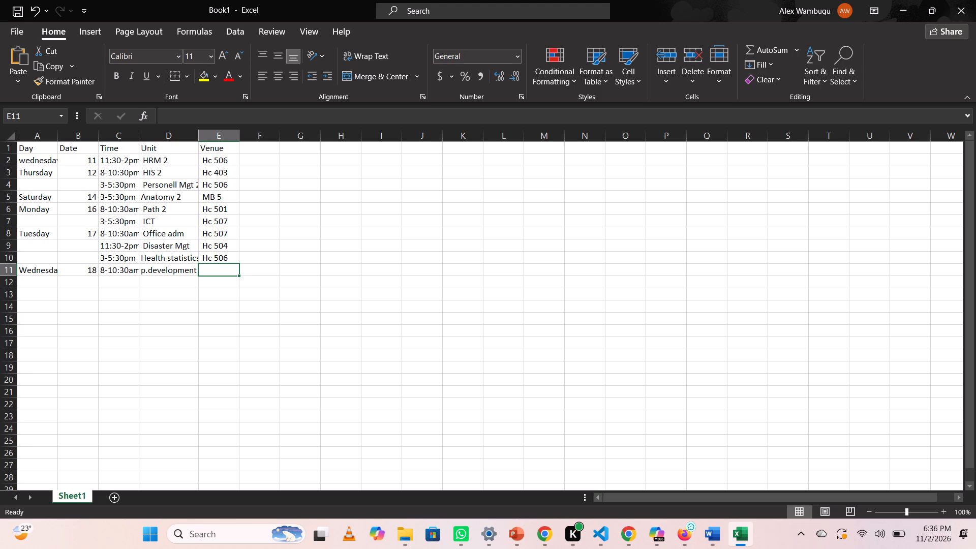
{"action": "key", "text": "shift+h"}
{"action": "type", "text": "c"}
{"action": "key", "text": "space"}
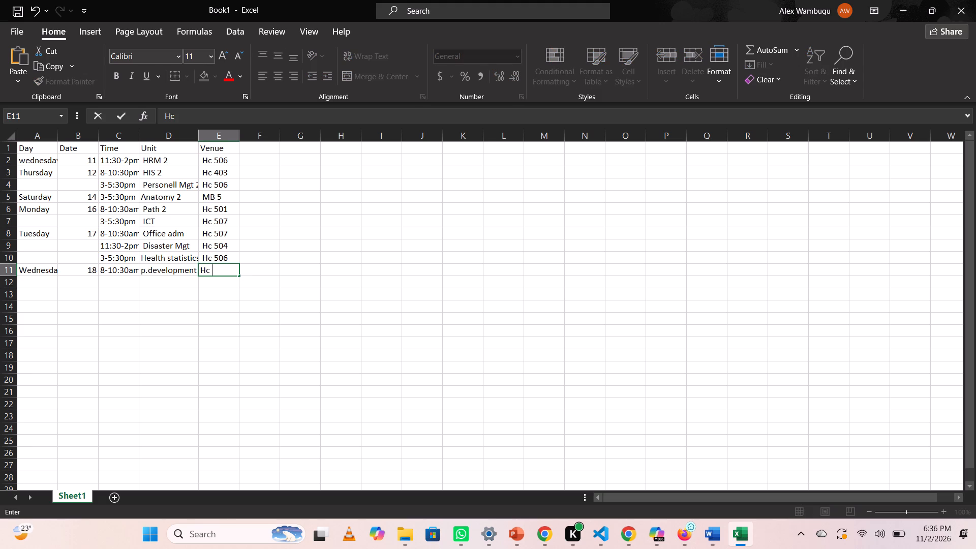
{"action": "type", "text": "50"}
{"action": "key", "text": "4"}
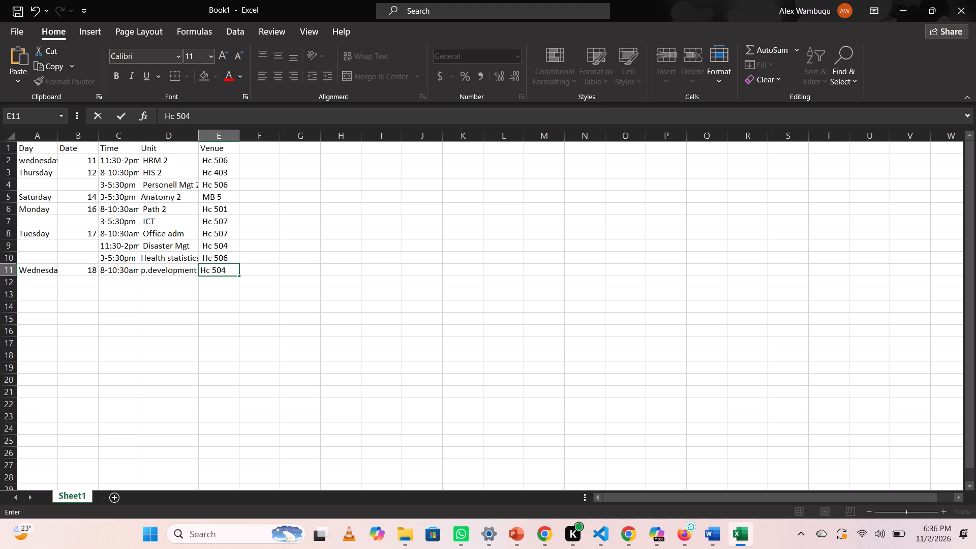
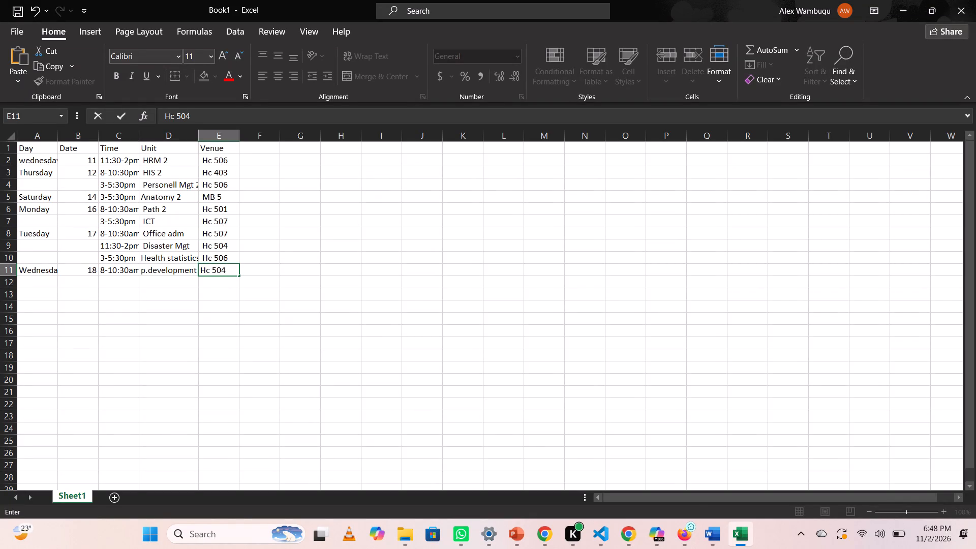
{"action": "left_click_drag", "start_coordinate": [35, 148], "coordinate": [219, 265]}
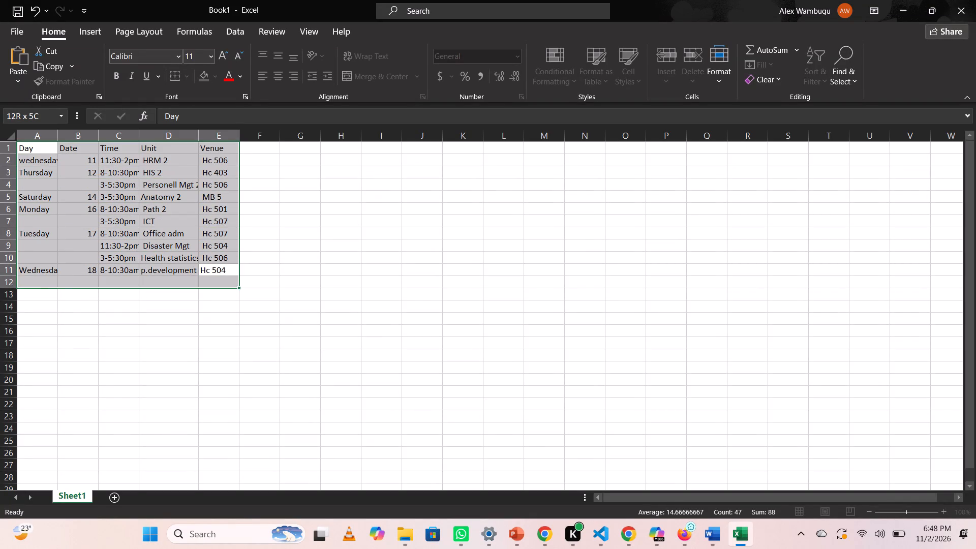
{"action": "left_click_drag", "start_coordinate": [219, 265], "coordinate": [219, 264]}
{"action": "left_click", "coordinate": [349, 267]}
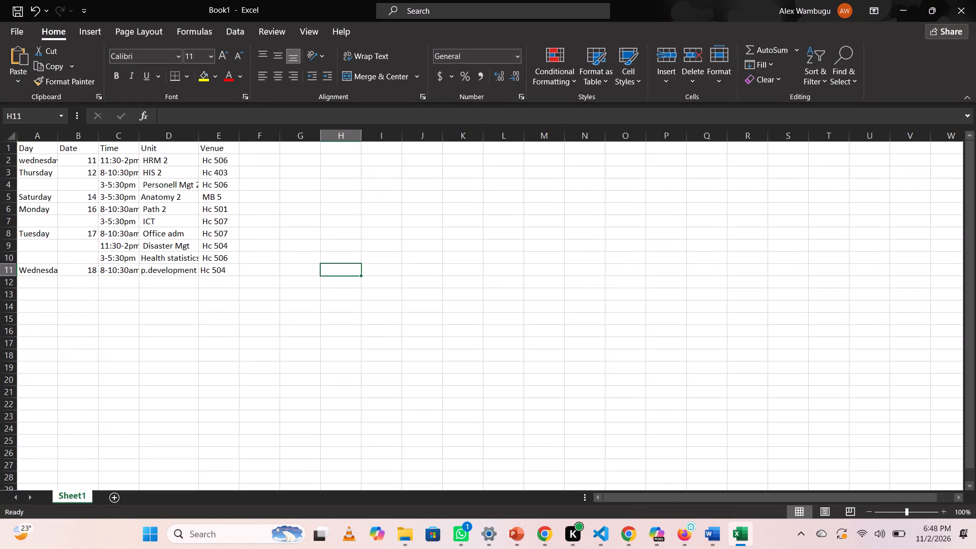
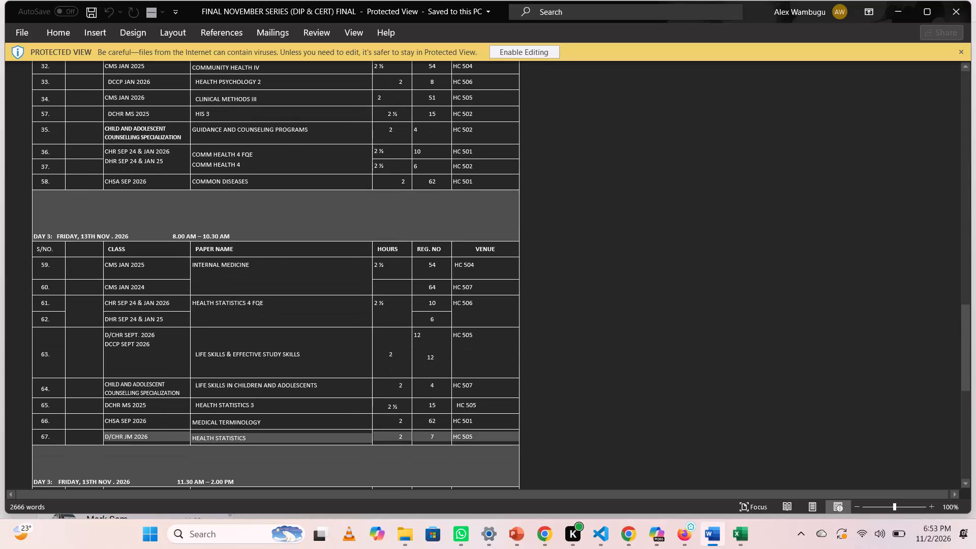
Check the Word timetable's Friday and Saturday papers for D/CHR JM 2026, and insert a blank row above the Monday 16 row in the Excel timetable.
{"action": "scroll", "coordinate": [263, 398], "scroll_direction": "down", "scroll_amount": 16}
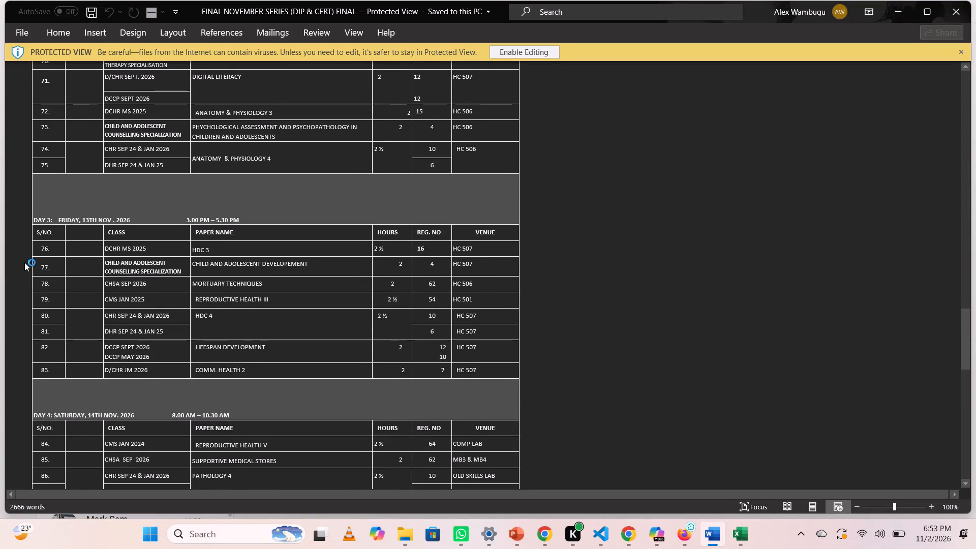
{"action": "scroll", "coordinate": [134, 287], "scroll_direction": "down", "scroll_amount": 2}
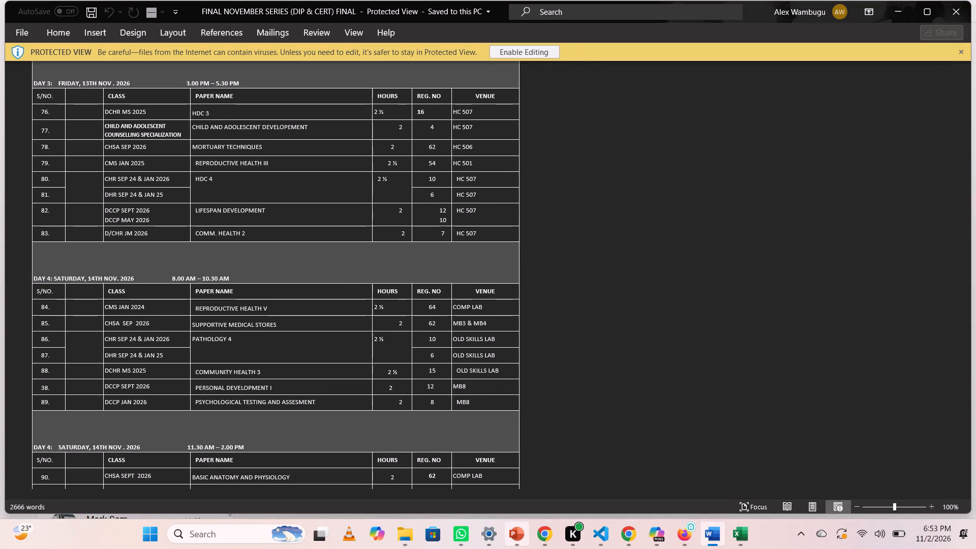
{"action": "left_click", "coordinate": [757, 548]}
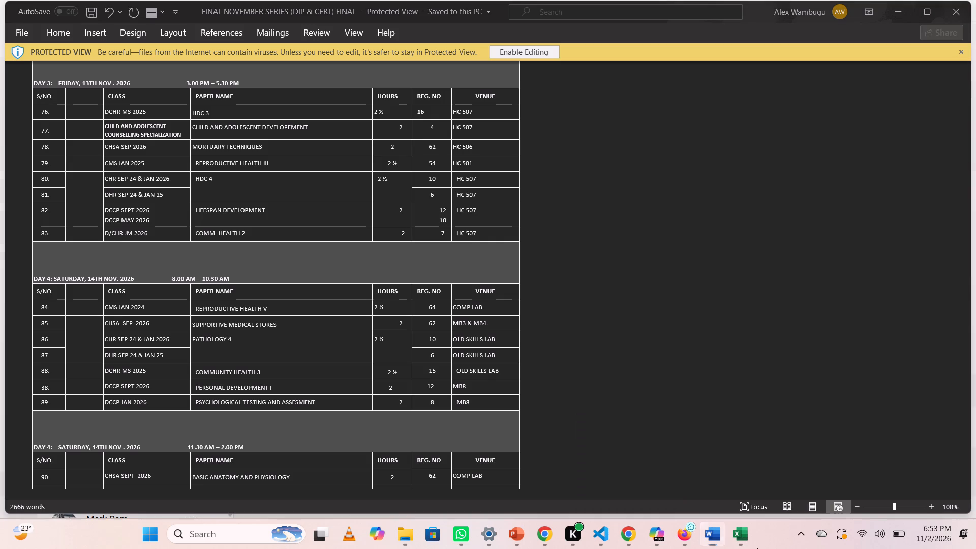
{"action": "left_click", "coordinate": [743, 534]}
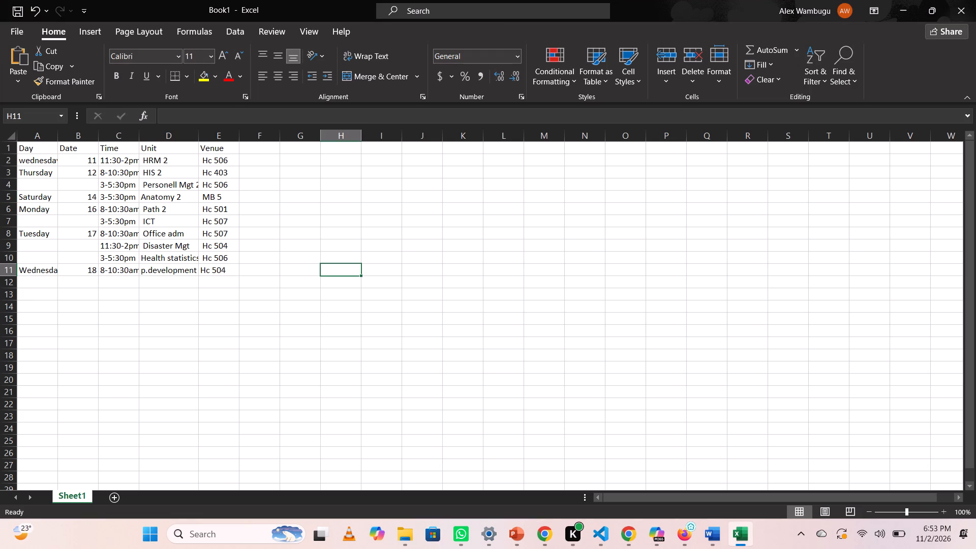
{"action": "left_click", "coordinate": [10, 207]}
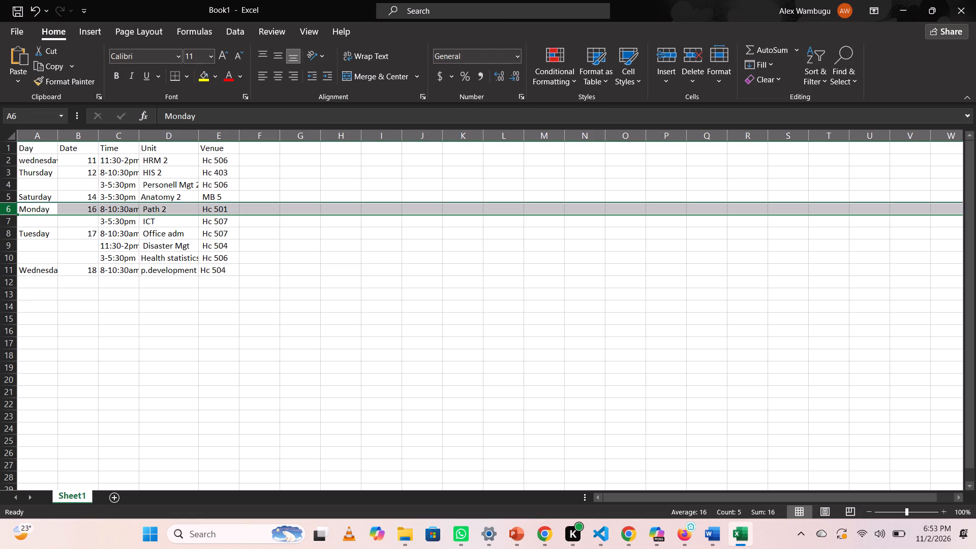
{"action": "key", "text": "Return"}
{"action": "key", "text": "Return"}
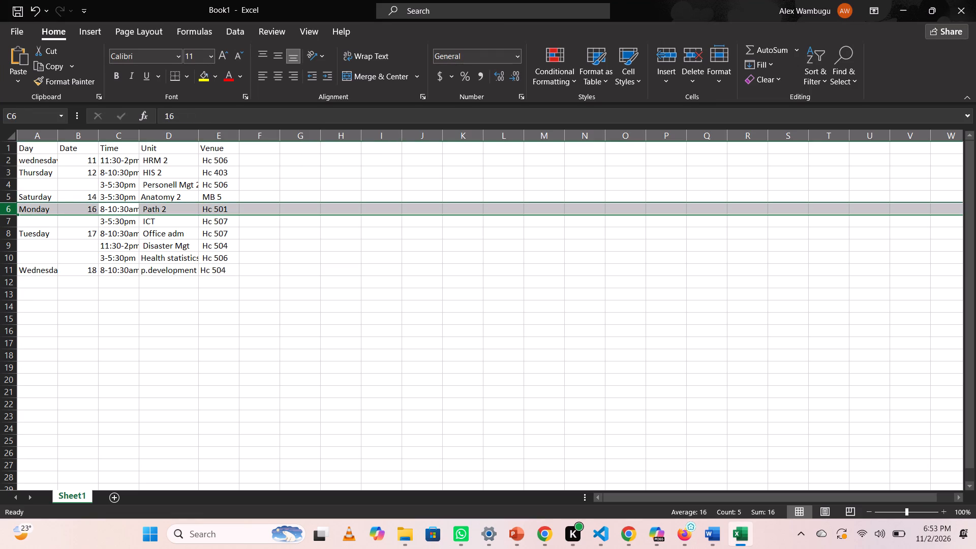
{"action": "key", "text": "Return"}
{"action": "key", "text": "Return"}
{"action": "key", "text": "Return"}
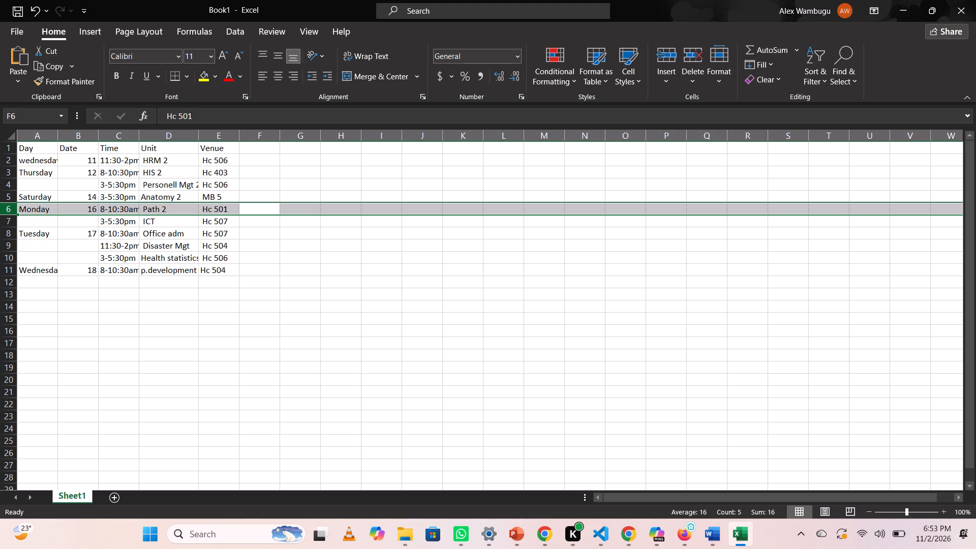
{"action": "right_click", "coordinate": [10, 207]}
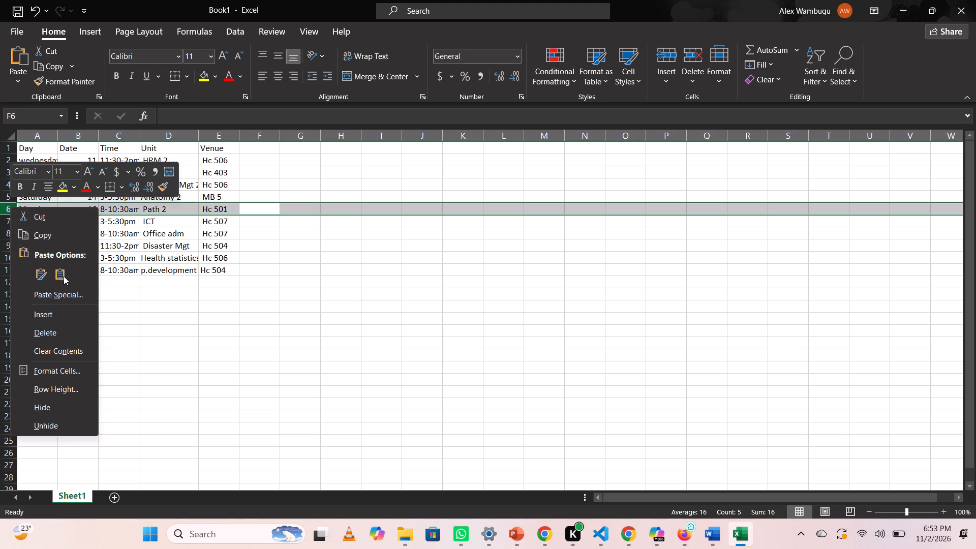
{"action": "left_click", "coordinate": [65, 318]}
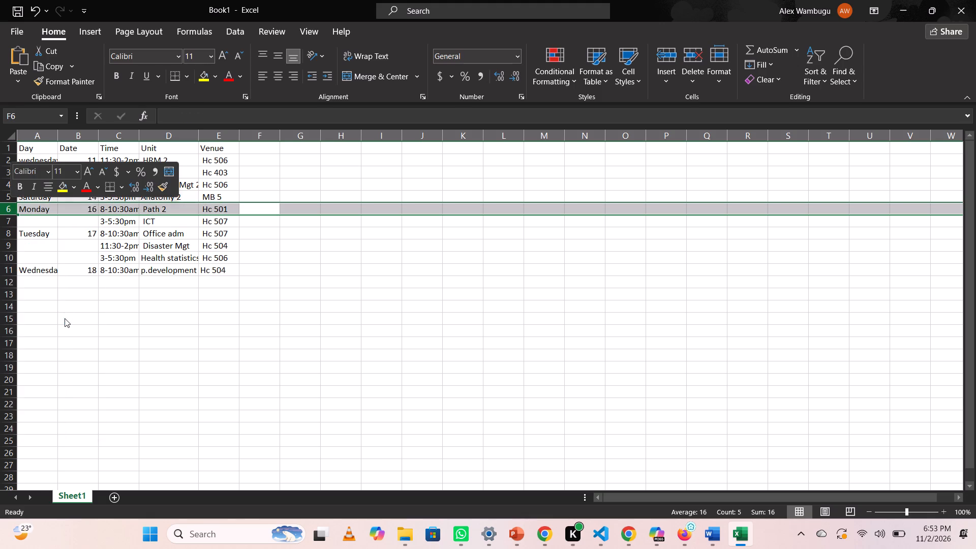
{"action": "left_click", "coordinate": [141, 340]}
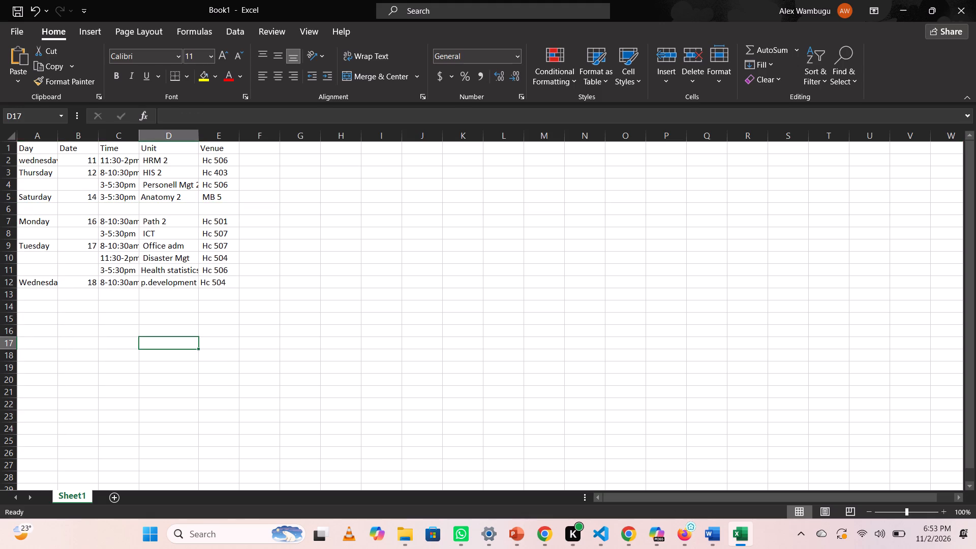
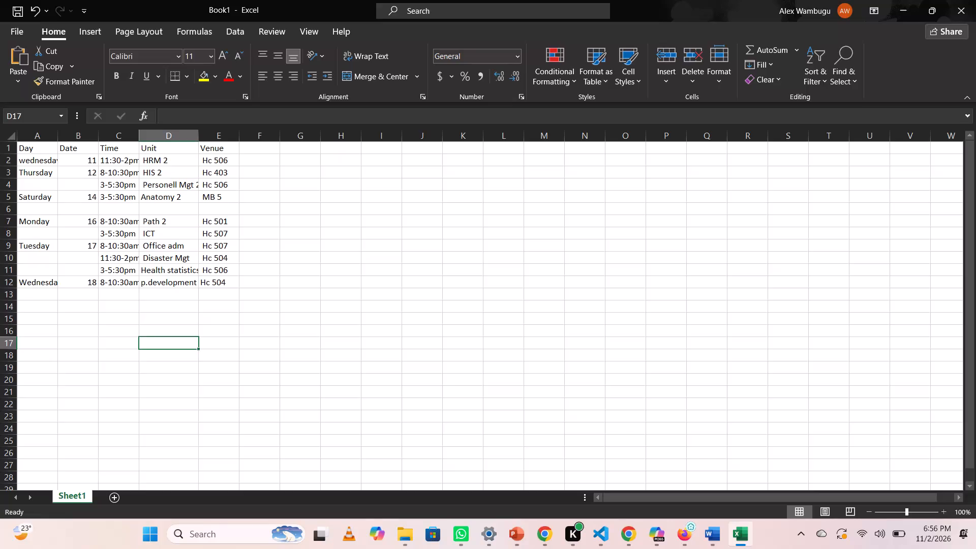
Switch to the Word timetable and check the Saturday 14th November sessions for D/CHR JM 2026 papers, continuing to the start of Monday 16th.
{"action": "left_click", "coordinate": [720, 548]}
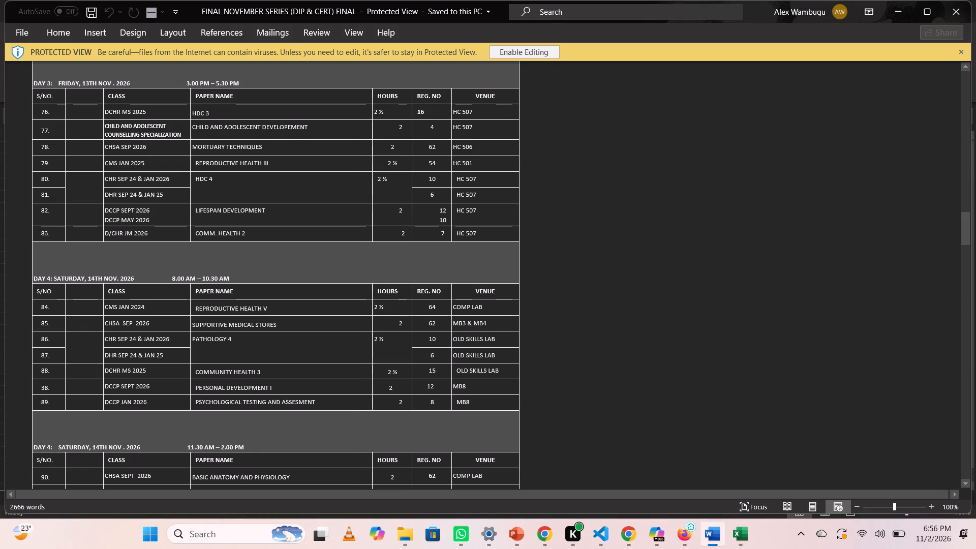
{"action": "scroll", "coordinate": [136, 384], "scroll_direction": "down", "scroll_amount": 2}
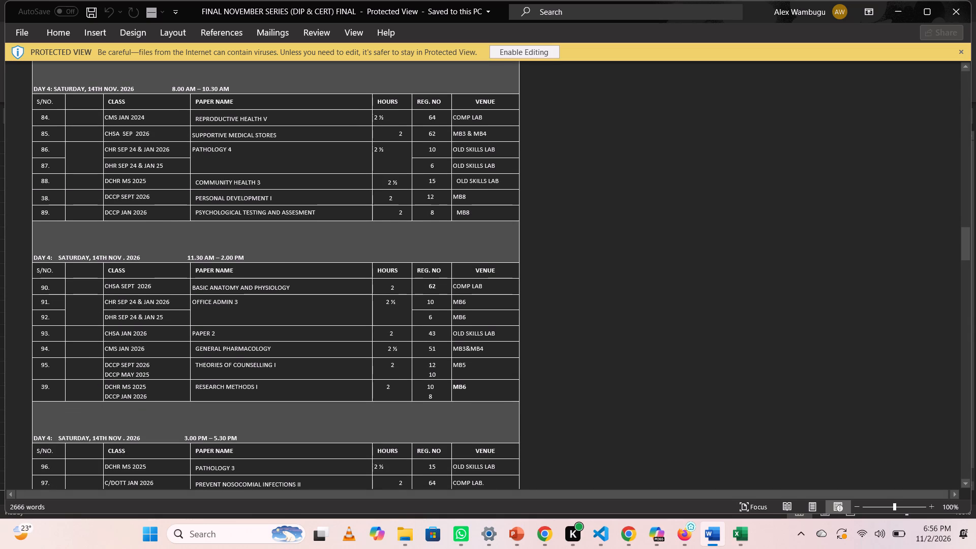
{"action": "scroll", "coordinate": [111, 267], "scroll_direction": "down", "scroll_amount": 1}
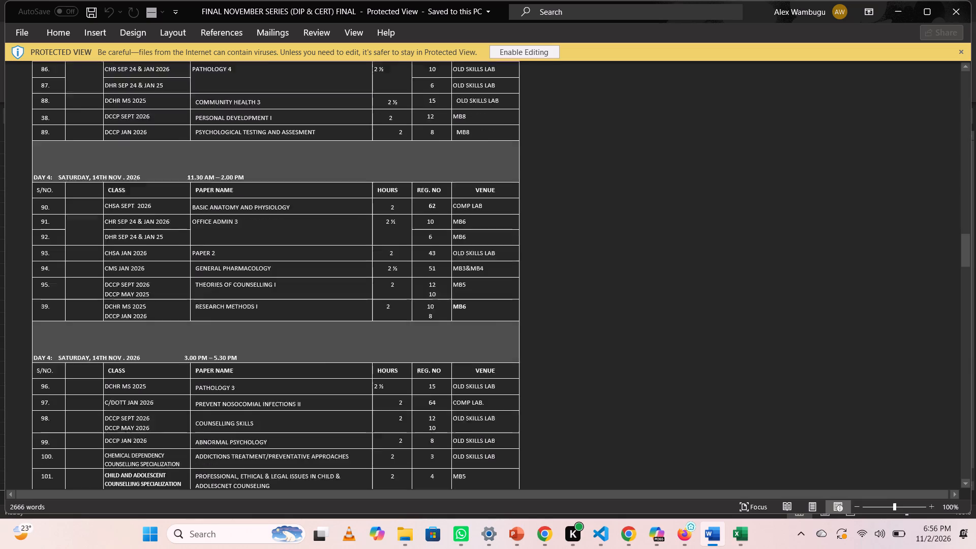
{"action": "scroll", "coordinate": [111, 267], "scroll_direction": "down", "scroll_amount": 10}
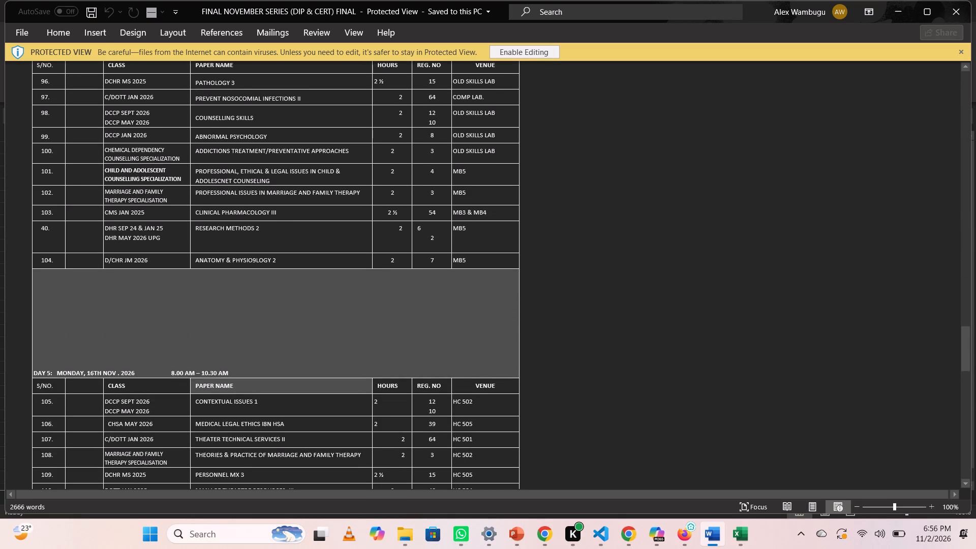
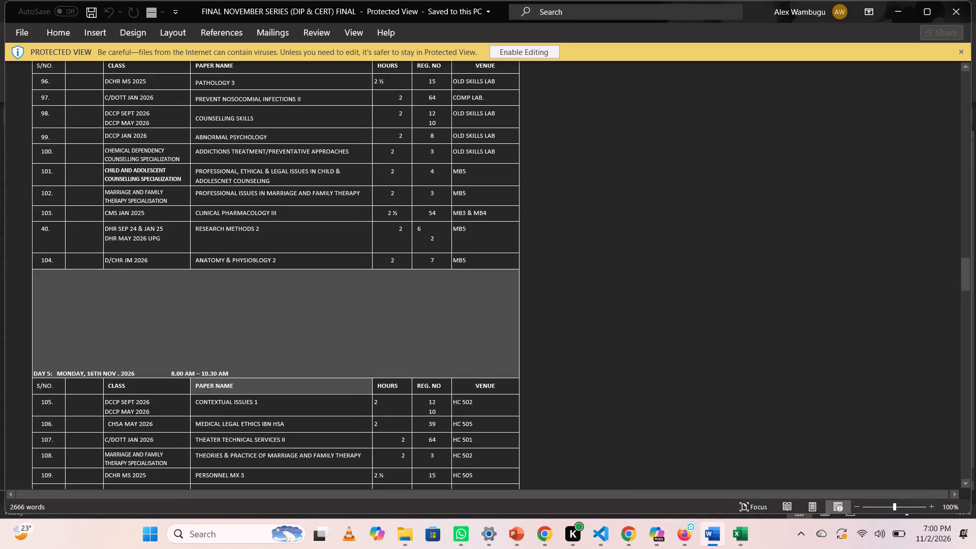
Check the Monday 16th November sessions and the Tuesday 17th morning session in the Word timetable for D/CHR JM 2026 papers.
{"action": "scroll", "coordinate": [305, 353], "scroll_direction": "down", "scroll_amount": 1}
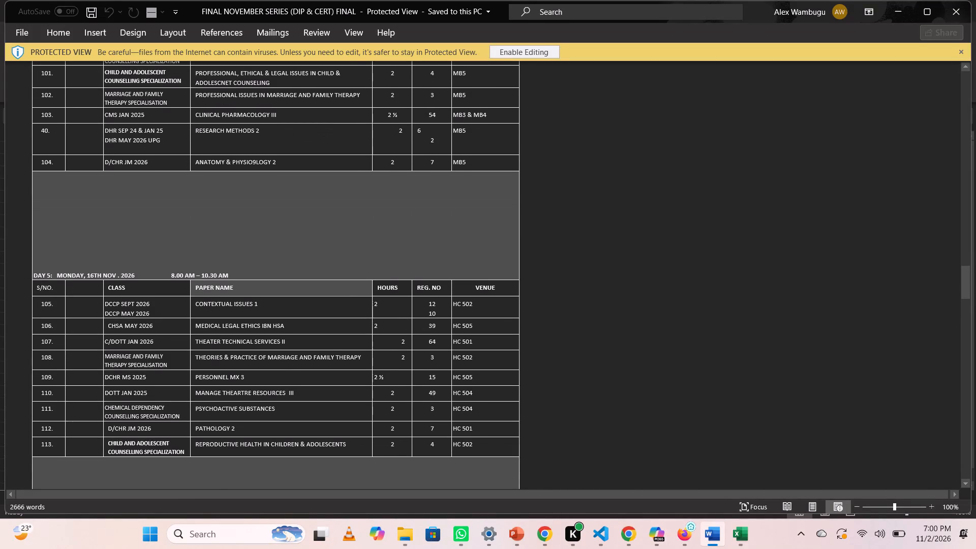
{"action": "scroll", "coordinate": [305, 353], "scroll_direction": "down", "scroll_amount": 2}
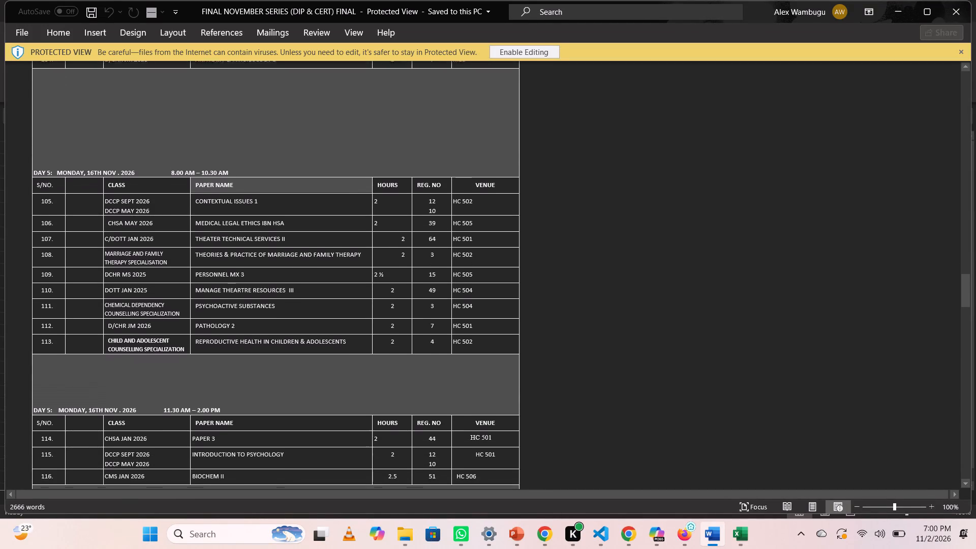
{"action": "scroll", "coordinate": [305, 353], "scroll_direction": "down", "scroll_amount": 10}
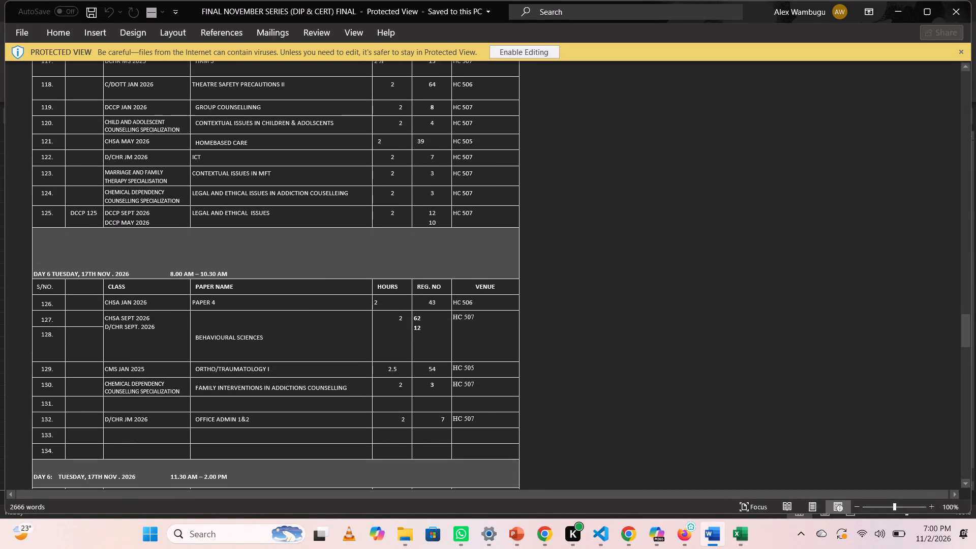
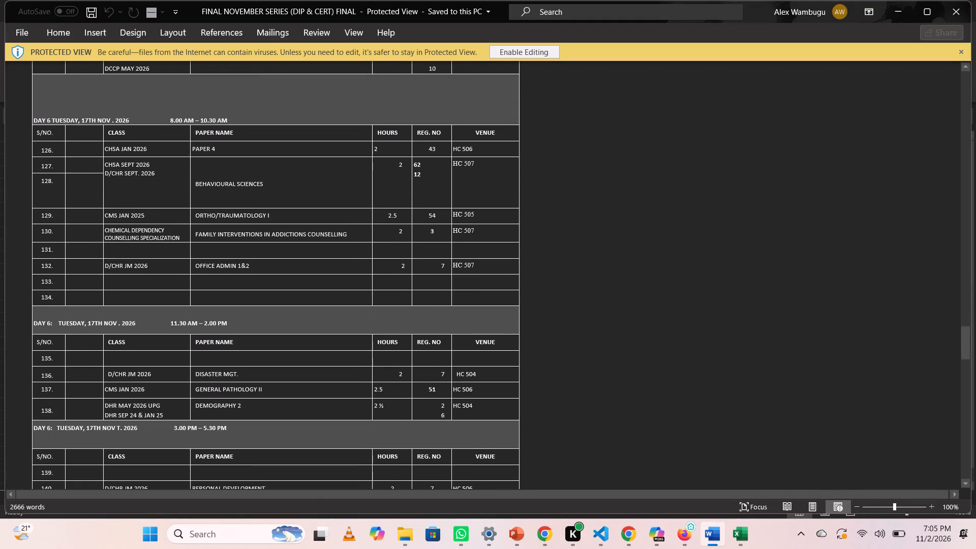
Check the remaining sessions in the Word timetable, from Tuesday 17th to Friday 20th November, for D/CHR JM 2026 papers.
{"action": "scroll", "coordinate": [259, 354], "scroll_direction": "down", "scroll_amount": 9}
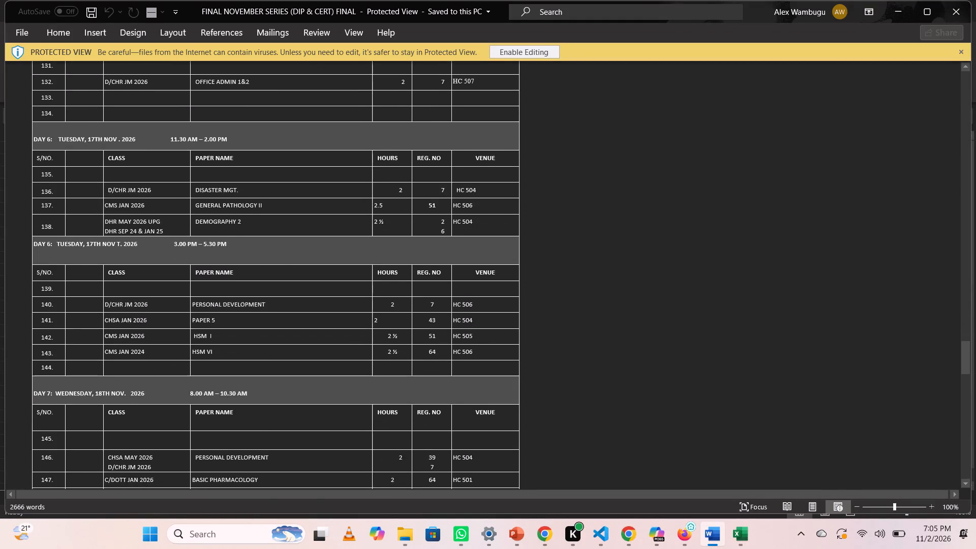
{"action": "scroll", "coordinate": [259, 354], "scroll_direction": "down", "scroll_amount": 17}
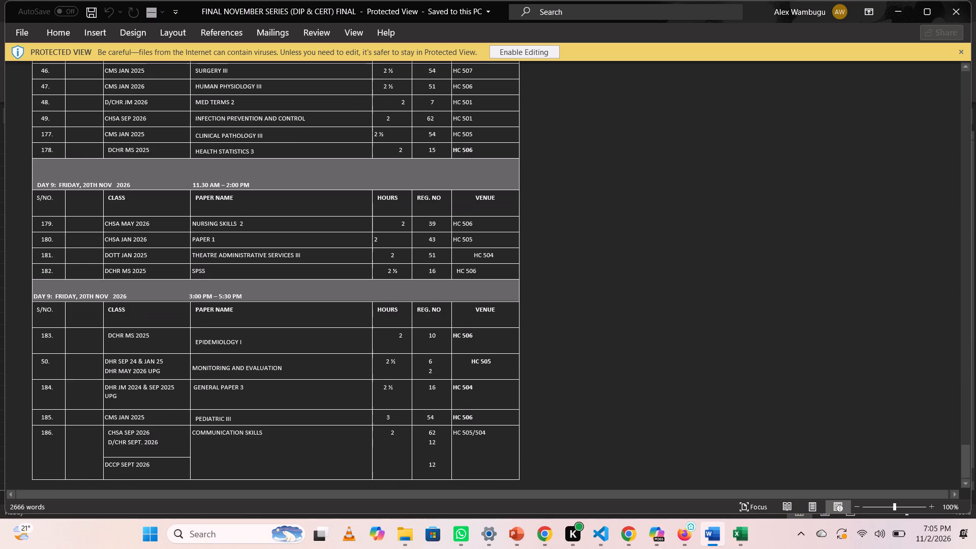
{"action": "scroll", "coordinate": [259, 354], "scroll_direction": "up", "scroll_amount": 1}
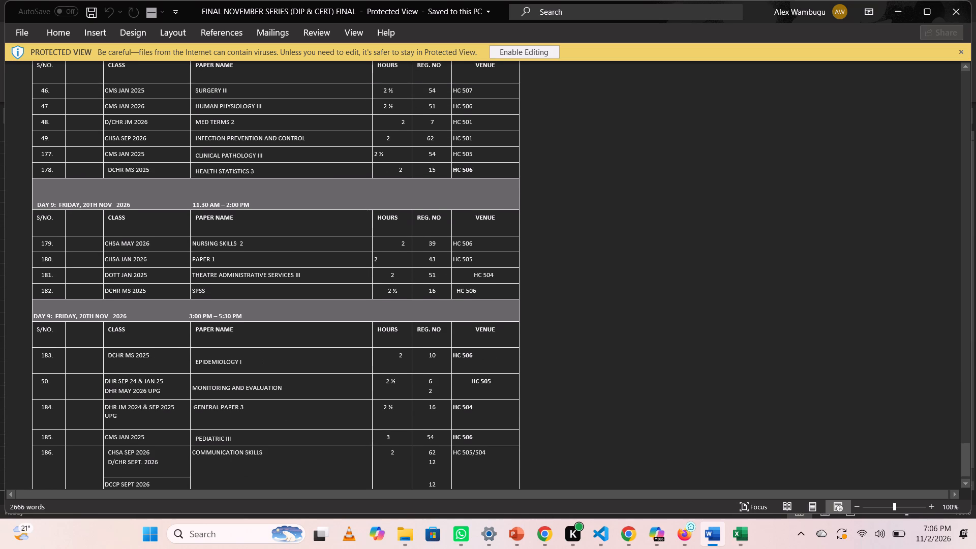
{"action": "scroll", "coordinate": [259, 354], "scroll_direction": "up", "scroll_amount": 2}
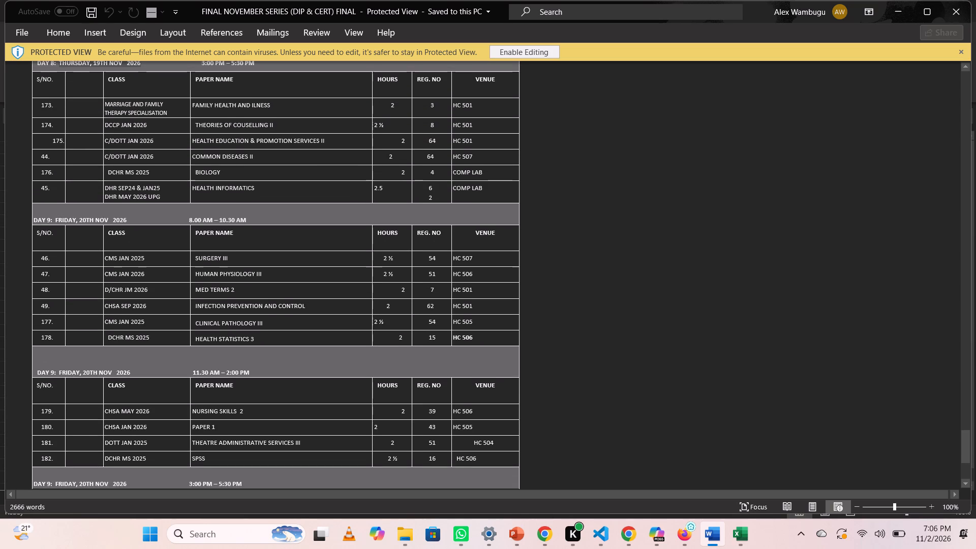
{"action": "scroll", "coordinate": [259, 354], "scroll_direction": "up", "scroll_amount": 1}
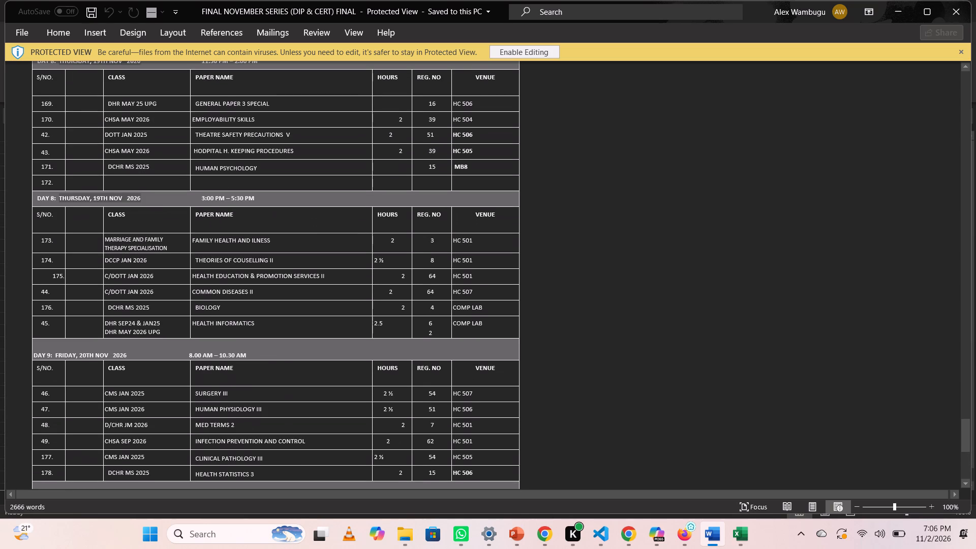
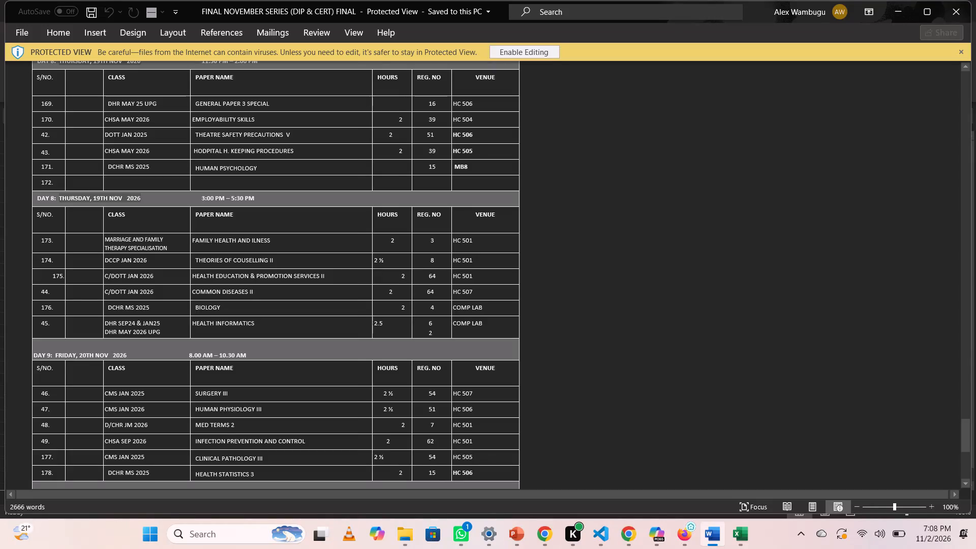
Recheck the sessions from Wednesday 18th to Friday 20th November in the Word timetable for D/CHR JM 2026 papers.
{"action": "left_click", "coordinate": [224, 401]}
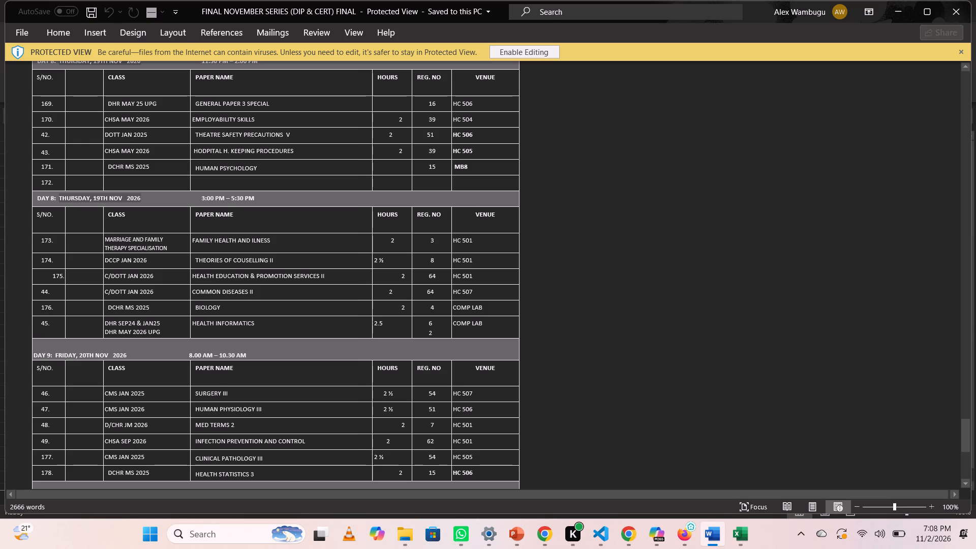
{"action": "scroll", "coordinate": [210, 426], "scroll_direction": "down", "scroll_amount": 1}
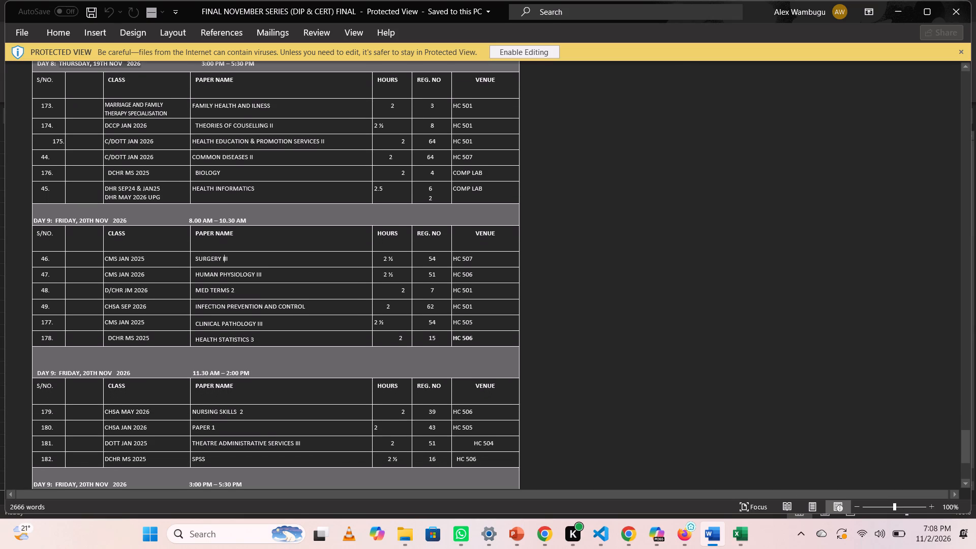
{"action": "scroll", "coordinate": [210, 426], "scroll_direction": "down", "scroll_amount": 2}
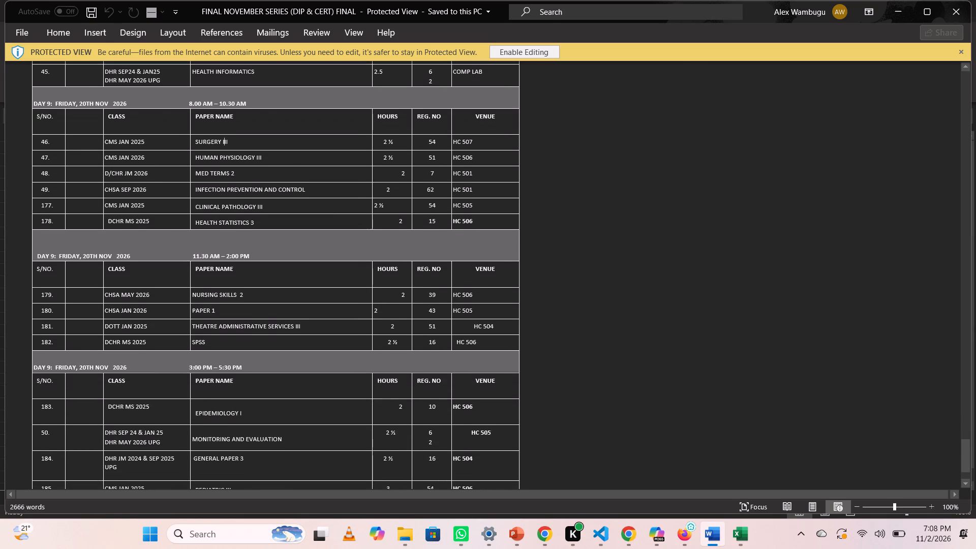
{"action": "scroll", "coordinate": [210, 426], "scroll_direction": "down", "scroll_amount": 2}
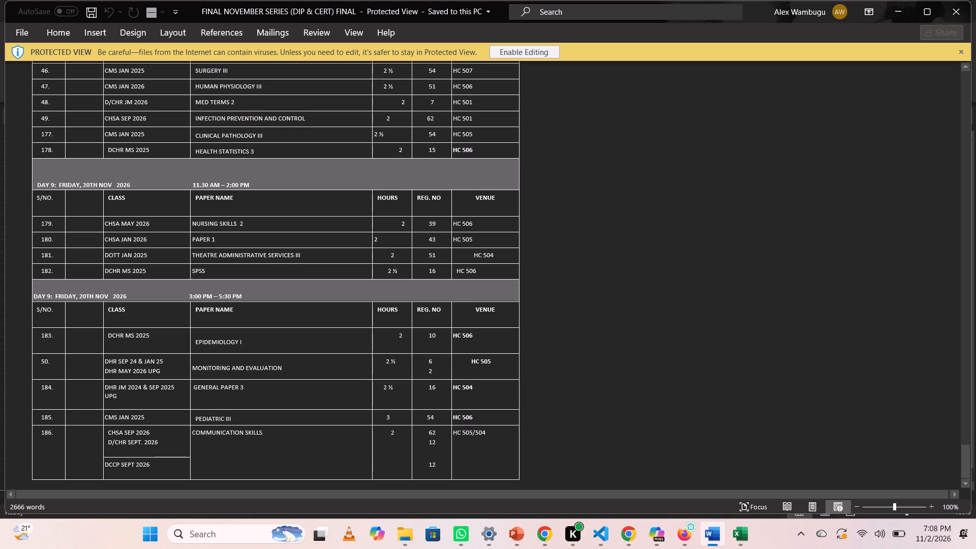
{"action": "scroll", "coordinate": [190, 437], "scroll_direction": "up", "scroll_amount": 1}
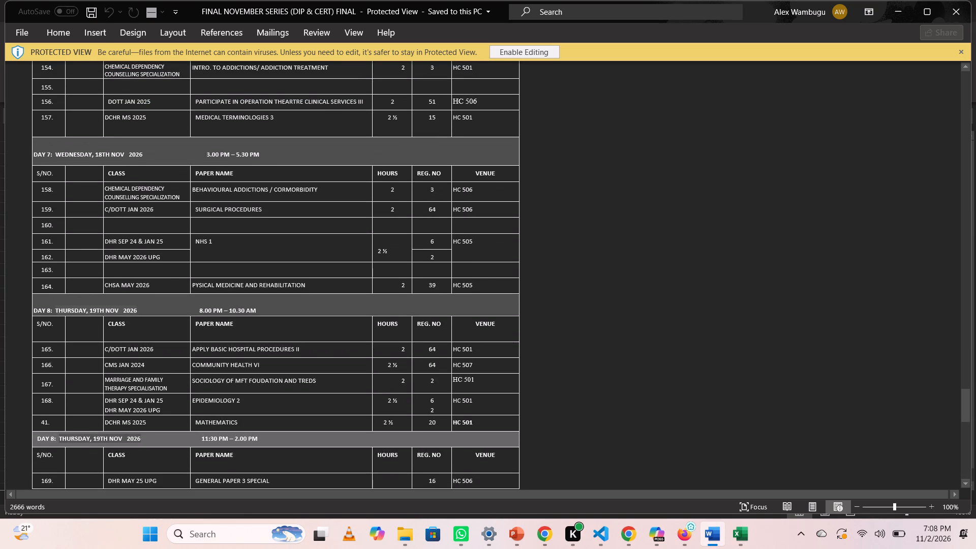
{"action": "scroll", "coordinate": [190, 437], "scroll_direction": "down", "scroll_amount": 2}
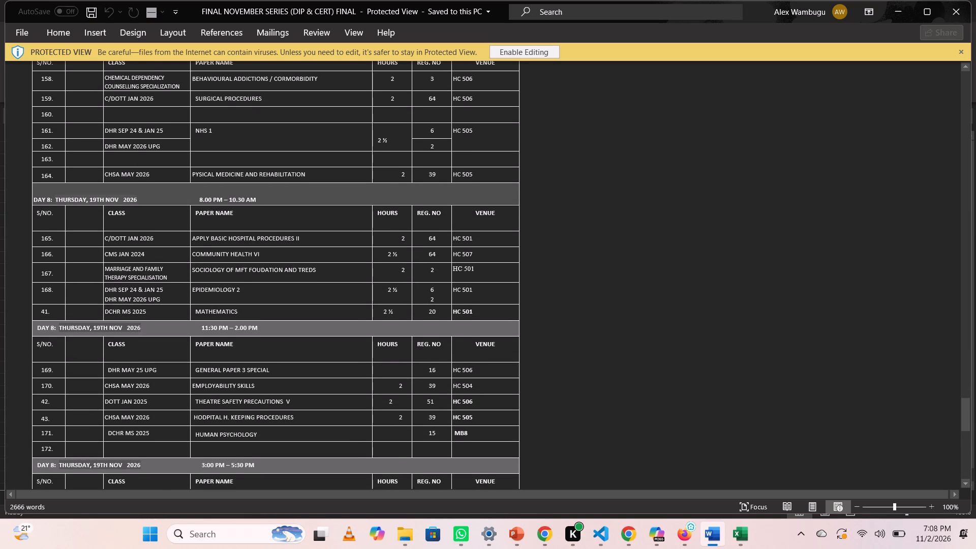
{"action": "scroll", "coordinate": [230, 380], "scroll_direction": "down", "scroll_amount": 2}
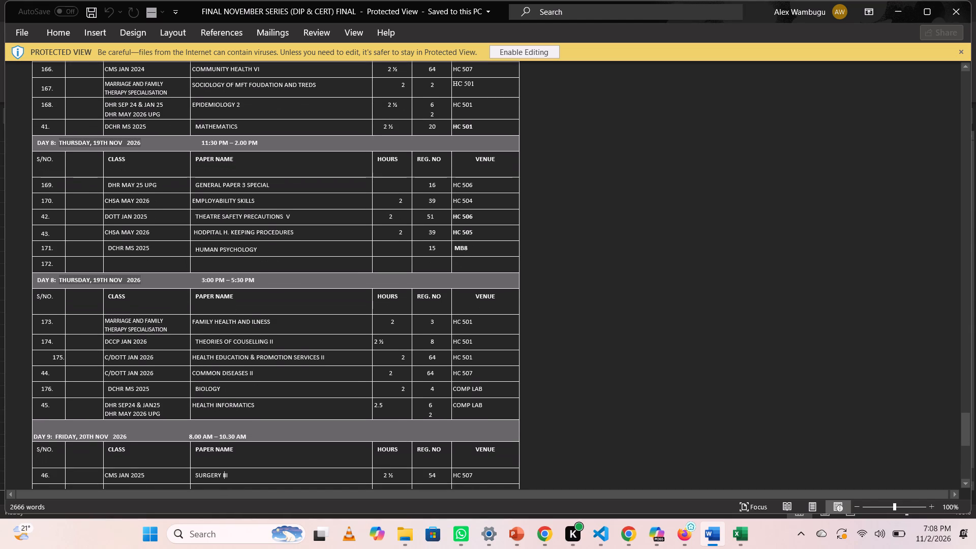
{"action": "scroll", "coordinate": [230, 380], "scroll_direction": "down", "scroll_amount": 1}
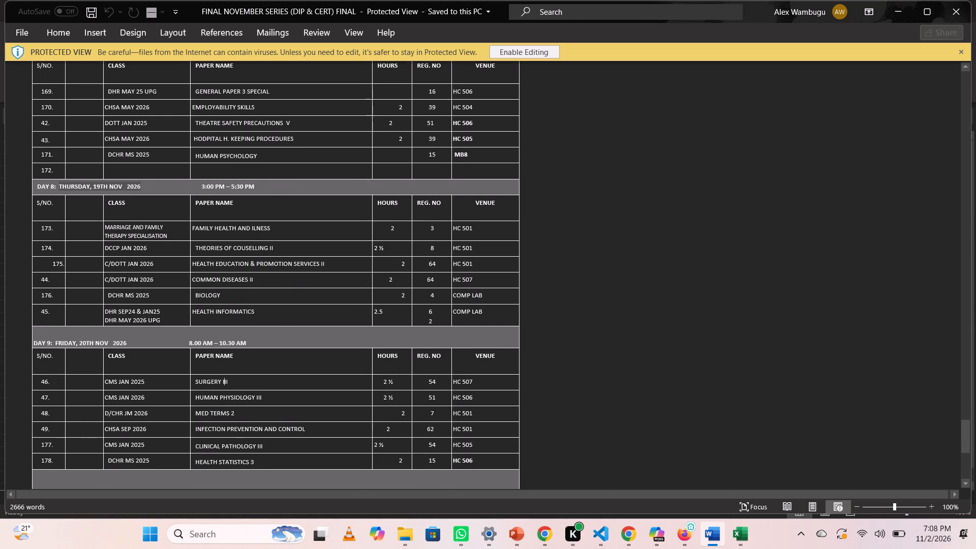
{"action": "scroll", "coordinate": [230, 380], "scroll_direction": "up", "scroll_amount": 4}
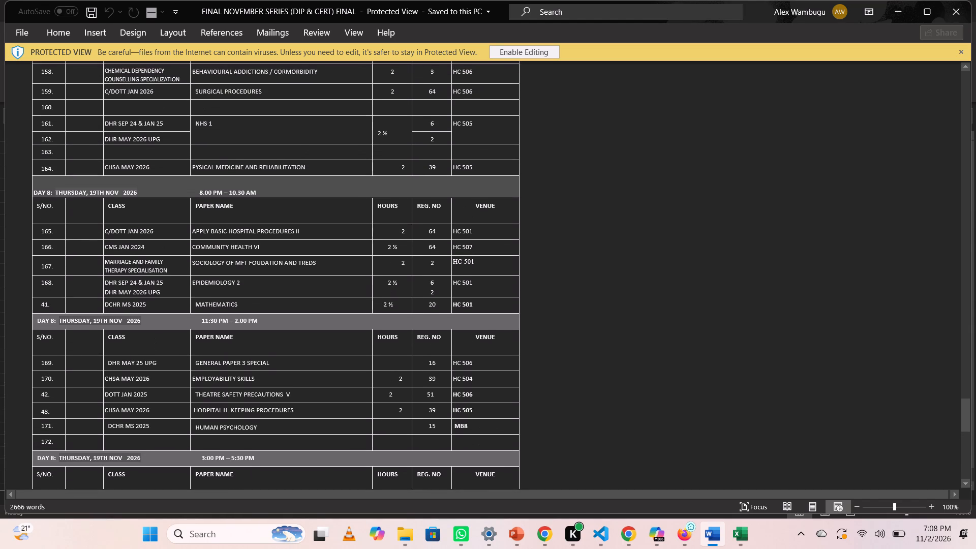
{"action": "scroll", "coordinate": [230, 380], "scroll_direction": "up", "scroll_amount": 3}
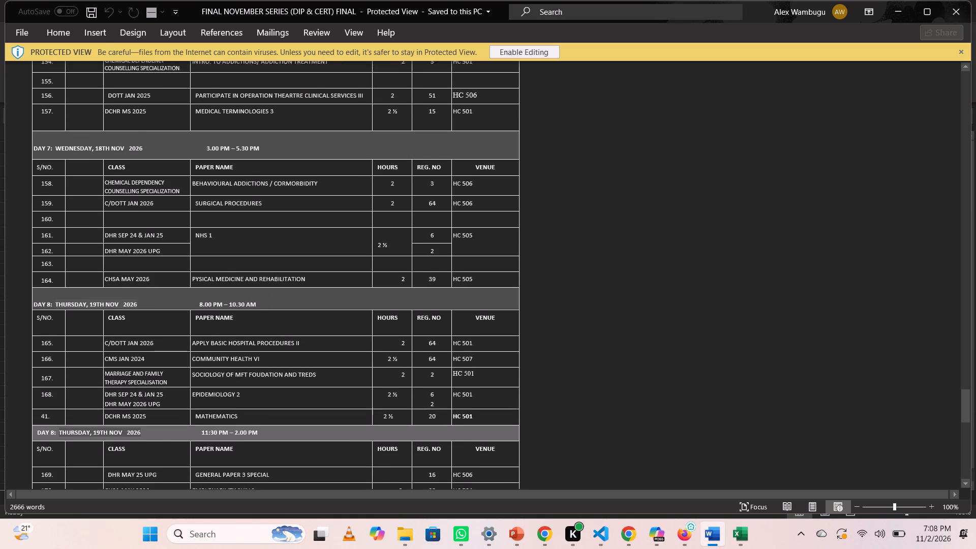
{"action": "scroll", "coordinate": [230, 380], "scroll_direction": "up", "scroll_amount": 1}
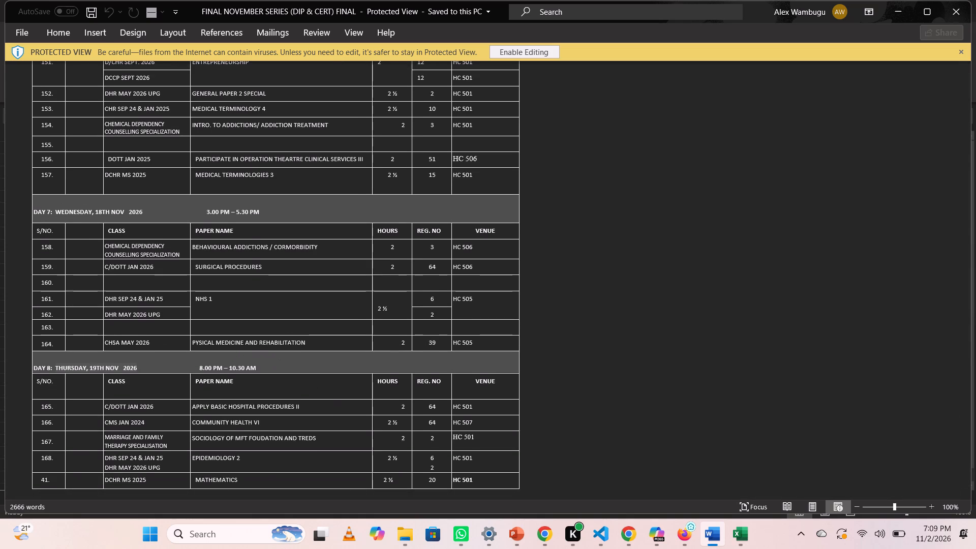
Switch to the Book1 workbook in Excel that holds the class's timetable.
{"action": "left_click", "coordinate": [742, 537]}
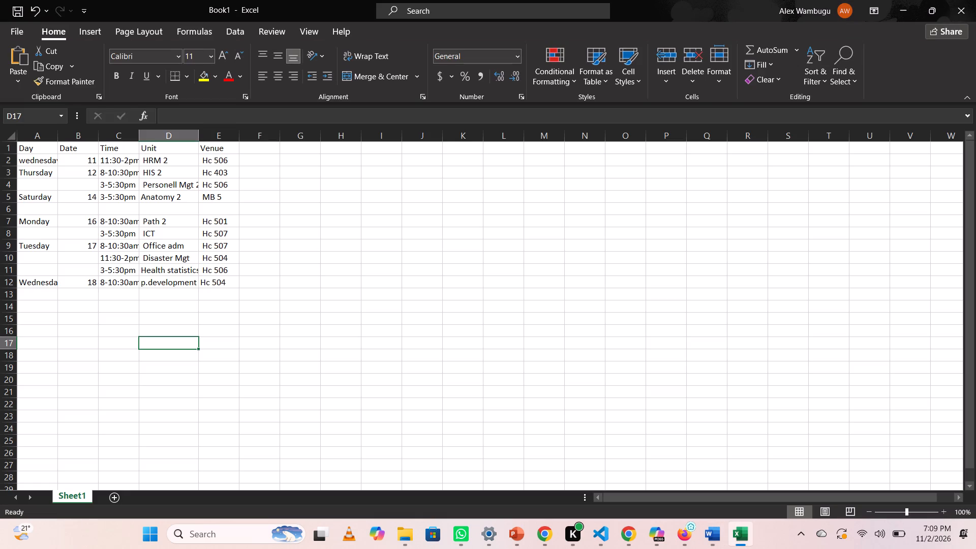
{"action": "scroll", "coordinate": [218, 296], "scroll_direction": "up", "scroll_amount": 1}
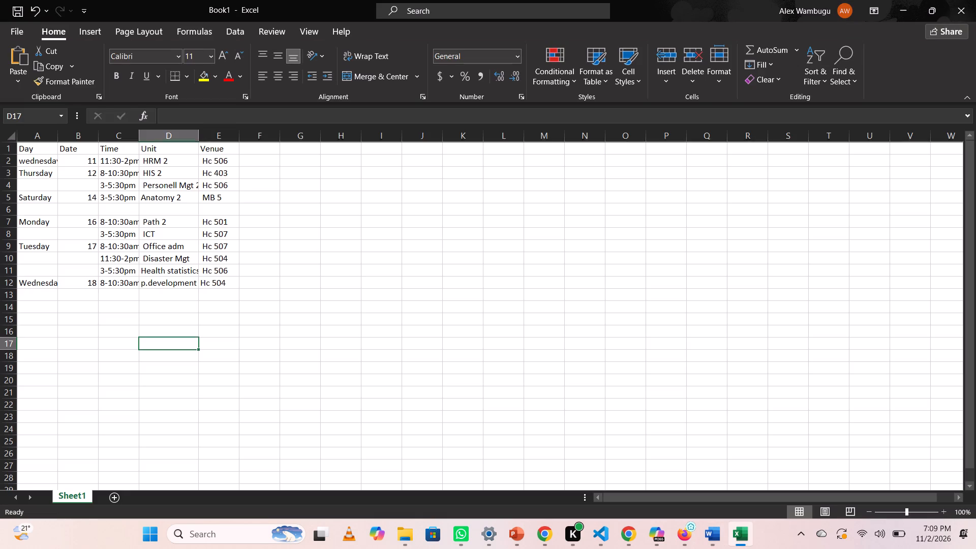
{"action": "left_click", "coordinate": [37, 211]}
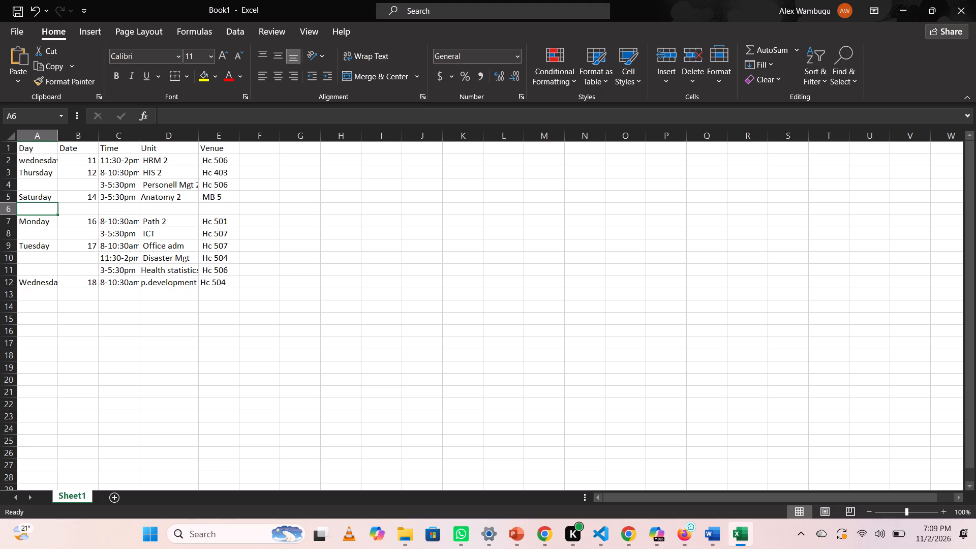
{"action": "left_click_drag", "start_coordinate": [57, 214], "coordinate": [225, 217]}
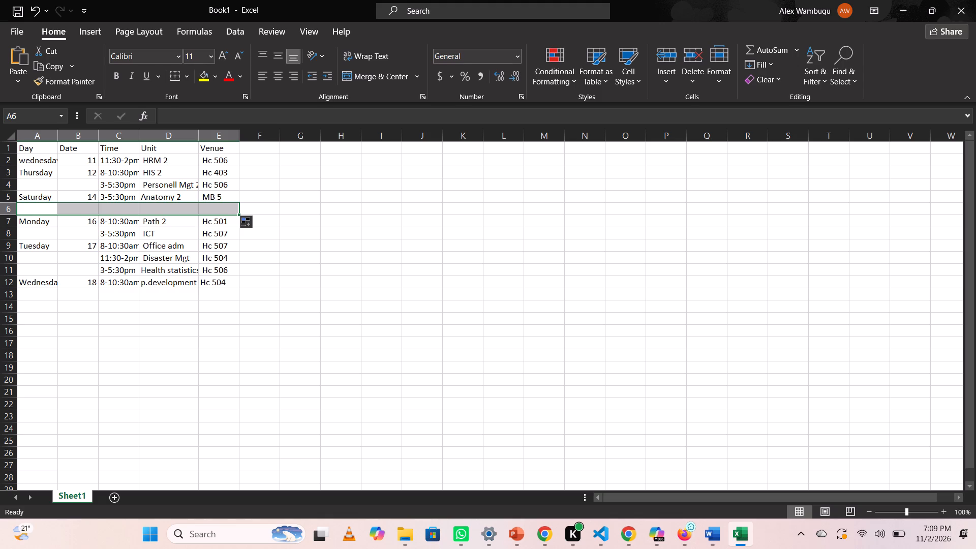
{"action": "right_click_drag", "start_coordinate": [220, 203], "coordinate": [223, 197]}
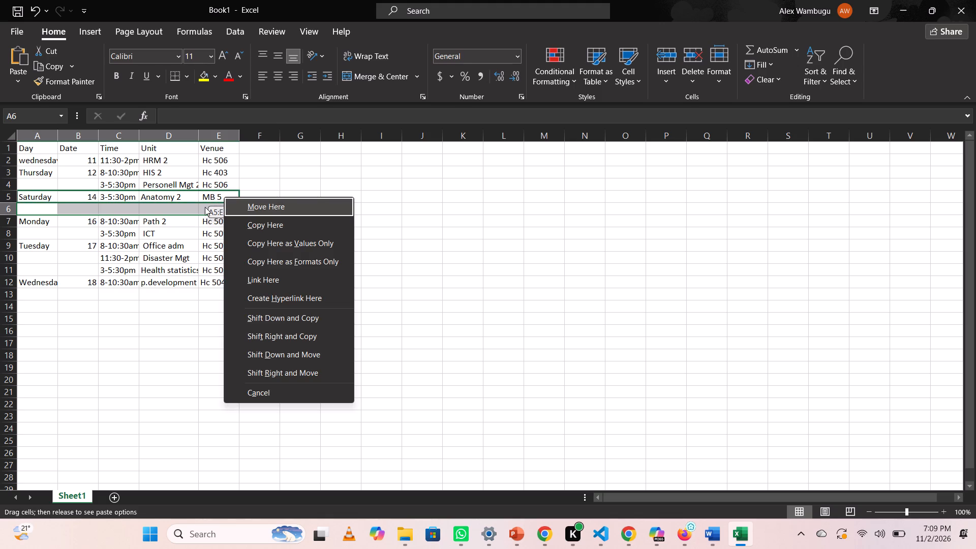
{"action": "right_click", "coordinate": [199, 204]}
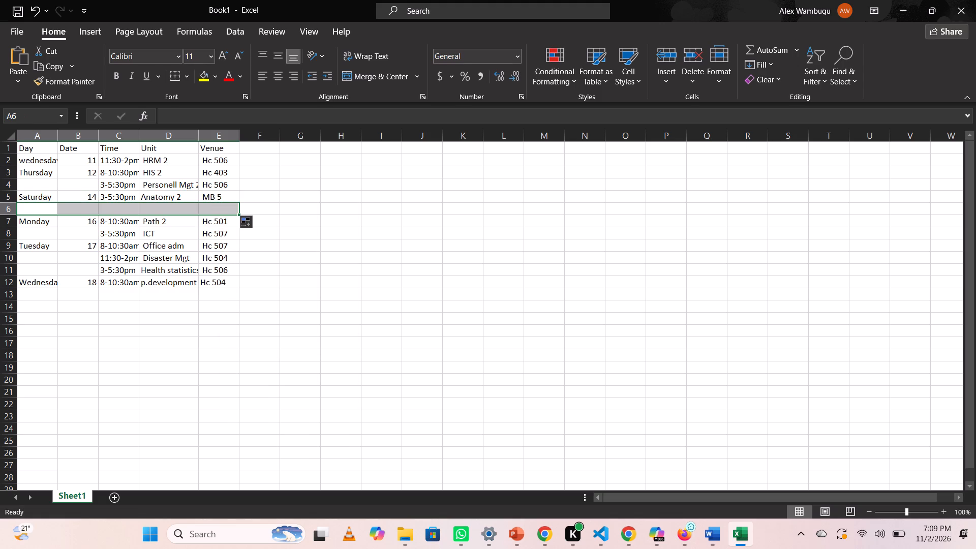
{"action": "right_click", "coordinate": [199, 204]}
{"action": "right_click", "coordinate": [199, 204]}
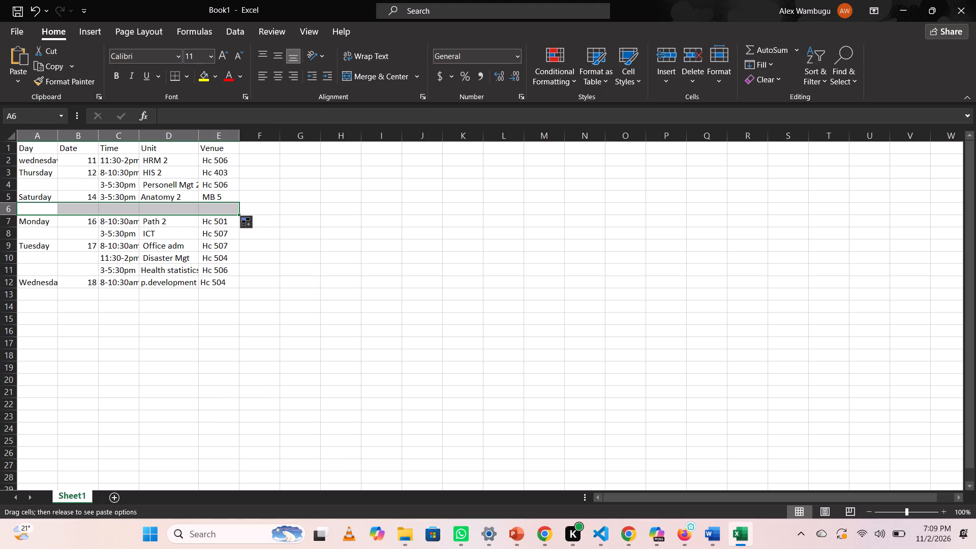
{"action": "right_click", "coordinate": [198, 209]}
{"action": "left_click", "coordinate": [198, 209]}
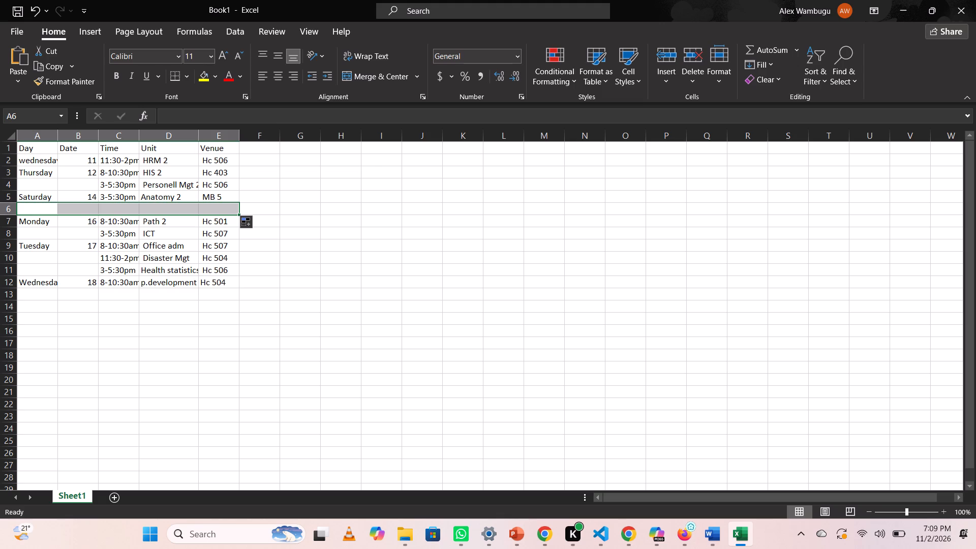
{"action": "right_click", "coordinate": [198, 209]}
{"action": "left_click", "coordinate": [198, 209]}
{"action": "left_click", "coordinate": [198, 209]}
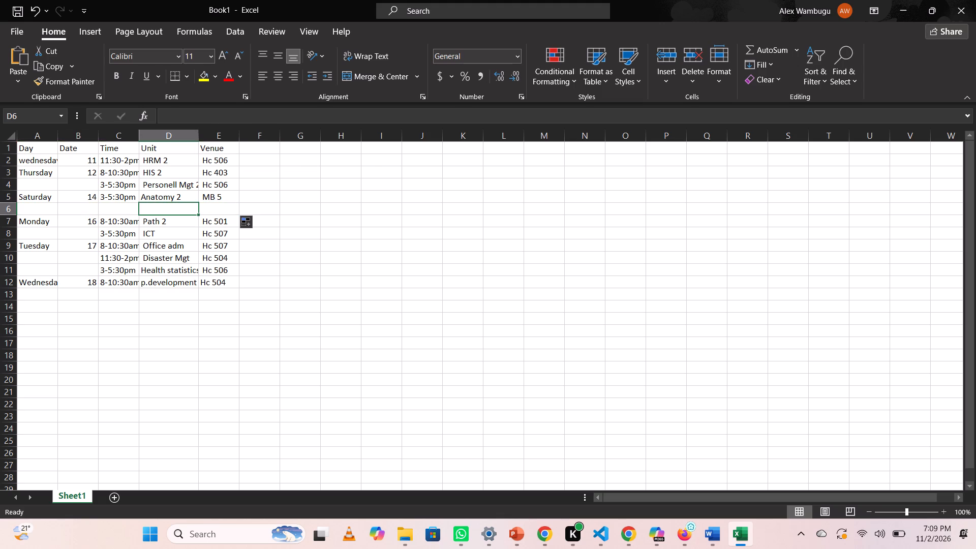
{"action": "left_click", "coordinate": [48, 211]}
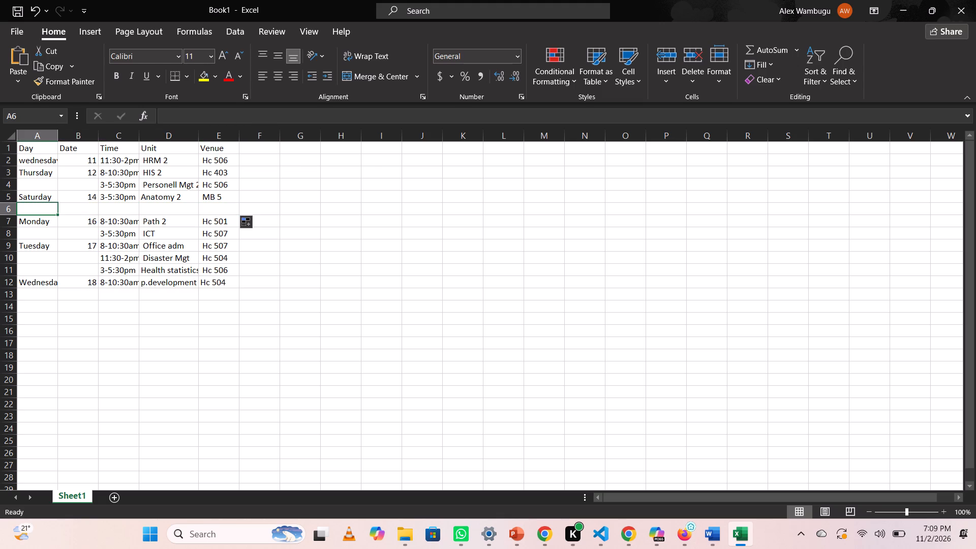
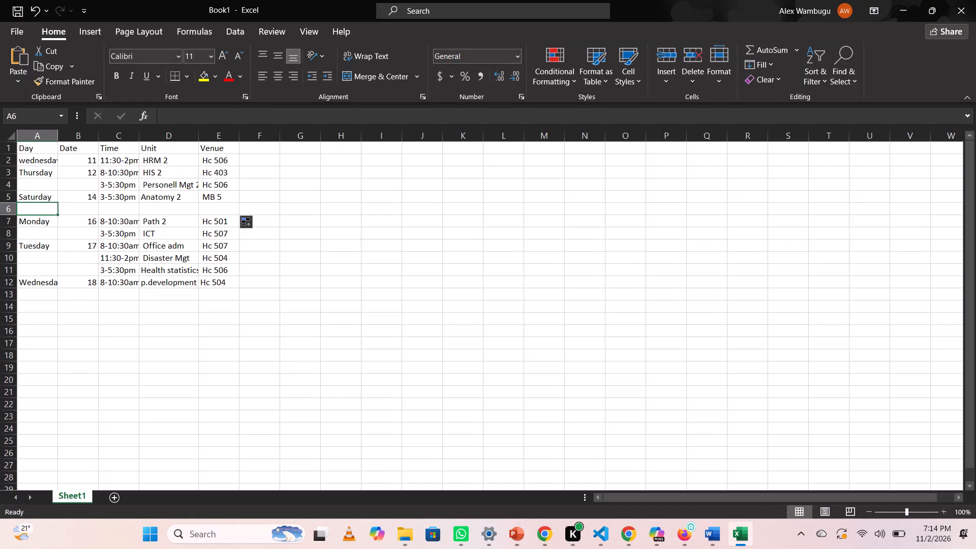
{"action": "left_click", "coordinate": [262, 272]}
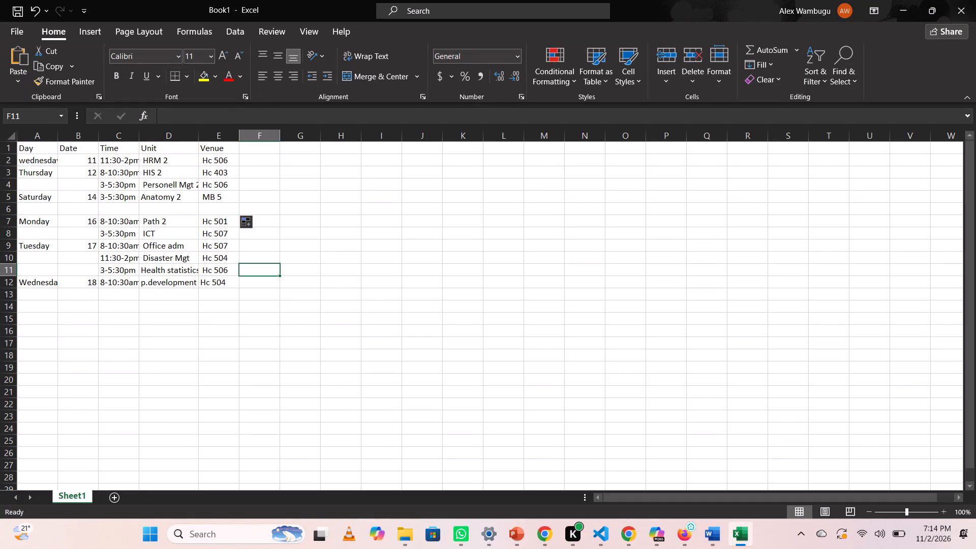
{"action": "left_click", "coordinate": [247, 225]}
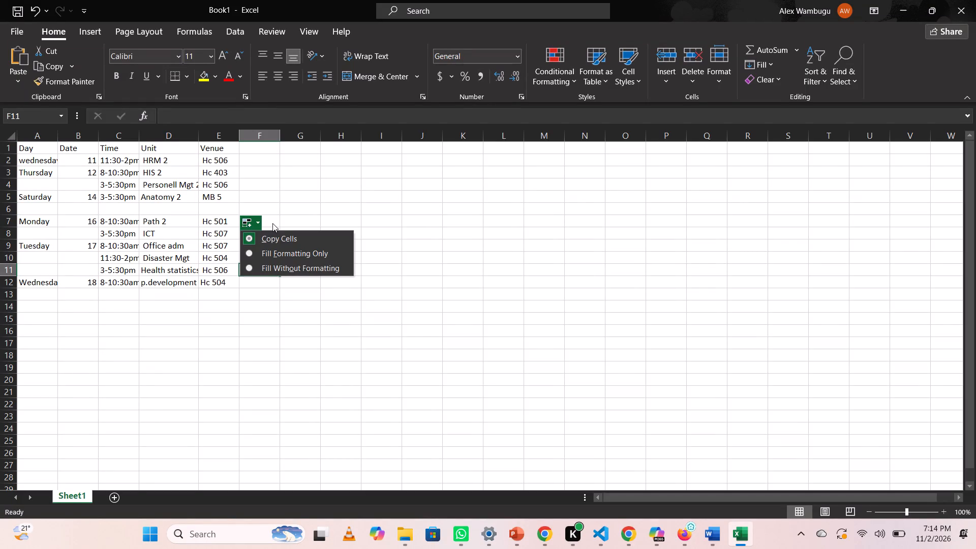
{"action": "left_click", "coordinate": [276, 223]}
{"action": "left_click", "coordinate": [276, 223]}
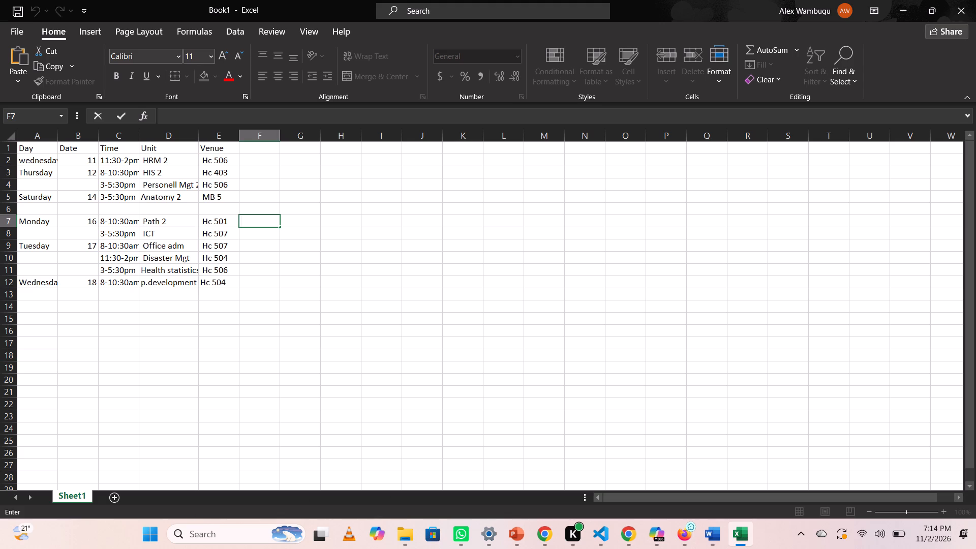
Switch from the Excel workbook back to the FINAL NOVEMBER SERIES (DIP & CERT) timetable in Word.
{"action": "left_click", "coordinate": [751, 517]}
{"action": "left_click", "coordinate": [742, 527]}
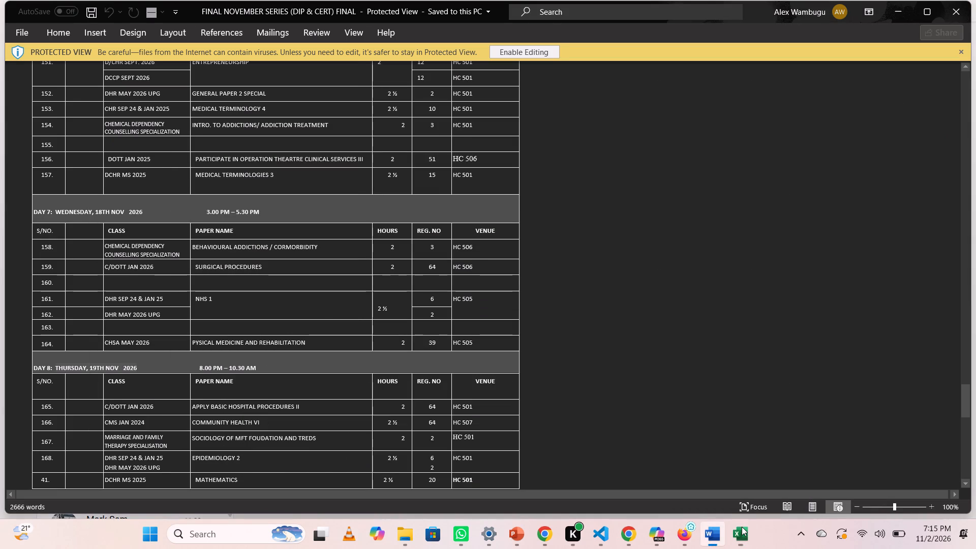
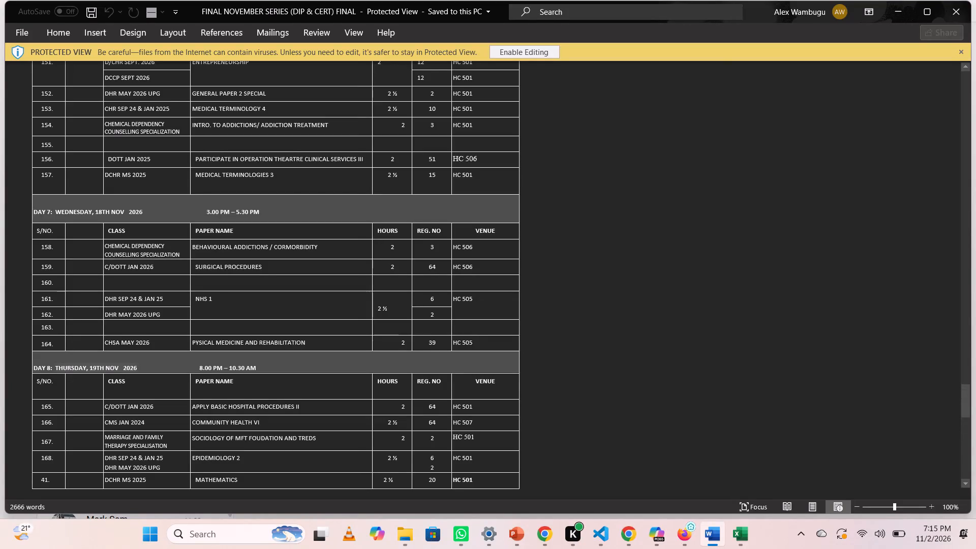
Look through the timetable from Day 7 (Wednesday, 18th Nov) to the end of Day 9 (Friday, 20th Nov) for D/CHR JM 2026 papers.
{"action": "scroll", "coordinate": [286, 308], "scroll_direction": "down", "scroll_amount": 1}
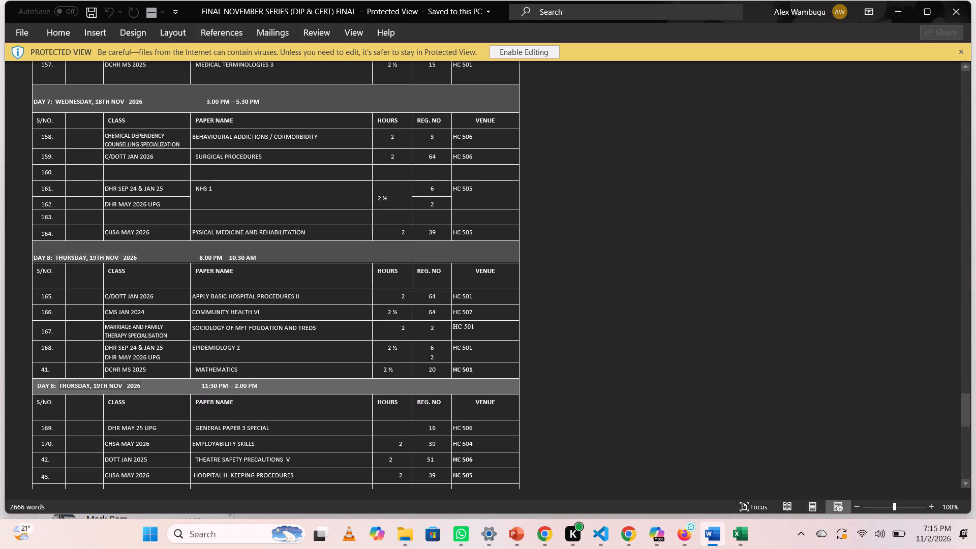
{"action": "scroll", "coordinate": [266, 382], "scroll_direction": "down", "scroll_amount": 1}
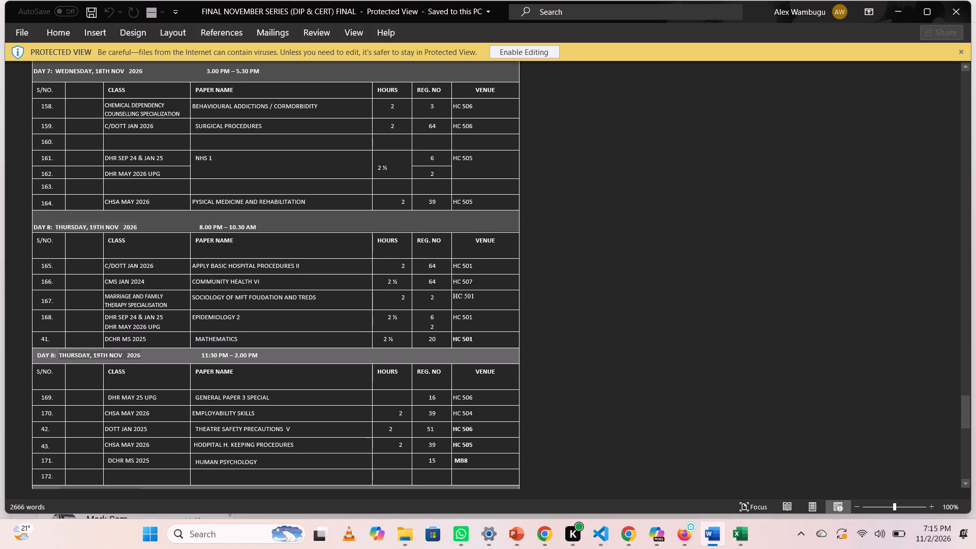
{"action": "right_click", "coordinate": [476, 290]}
{"action": "left_click", "coordinate": [476, 290]}
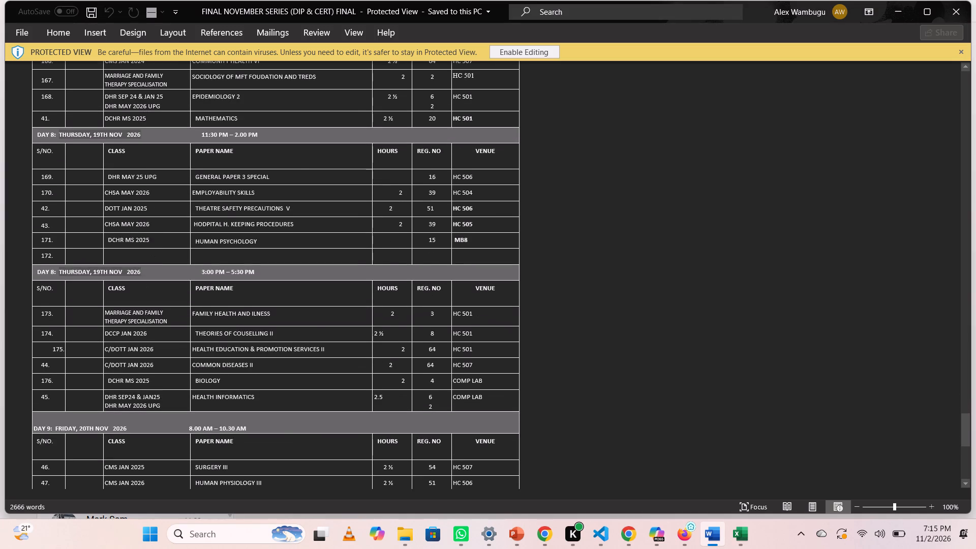
{"action": "right_click", "coordinate": [345, 548]}
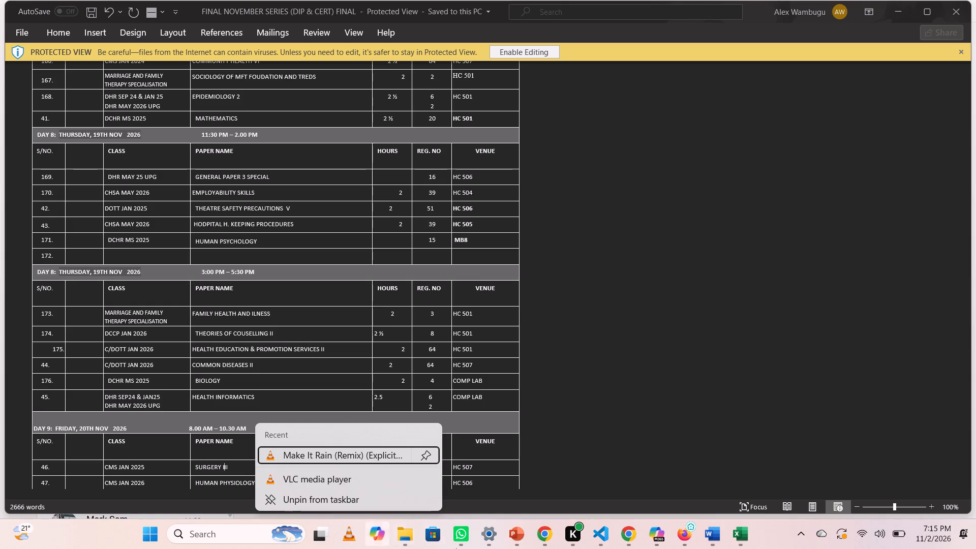
{"action": "left_click", "coordinate": [547, 430]}
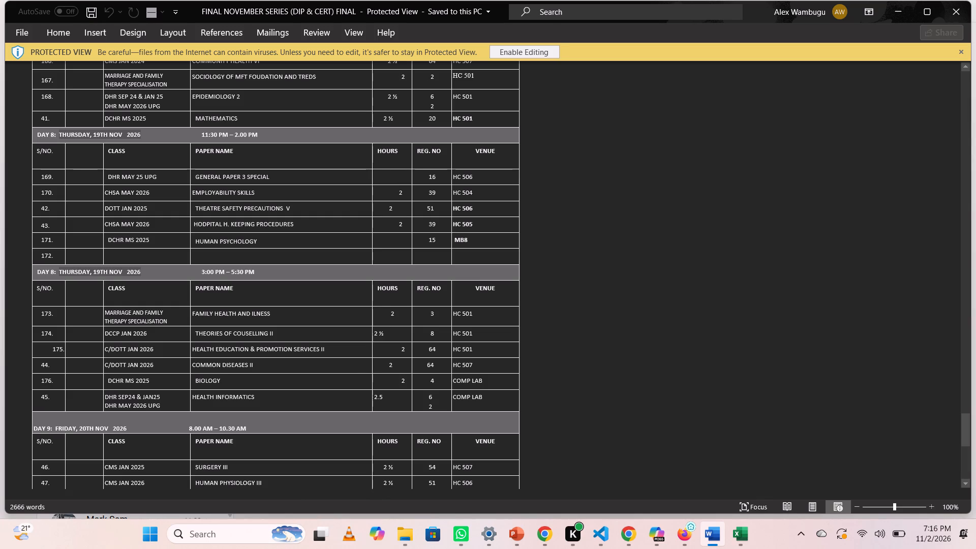
{"action": "scroll", "coordinate": [194, 374], "scroll_direction": "down", "scroll_amount": 4}
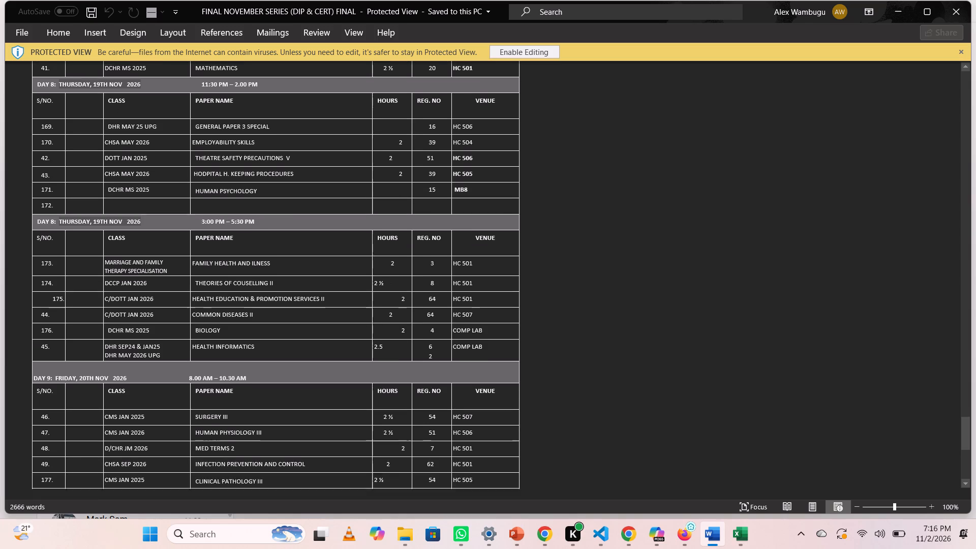
{"action": "scroll", "coordinate": [198, 391], "scroll_direction": "down", "scroll_amount": 9}
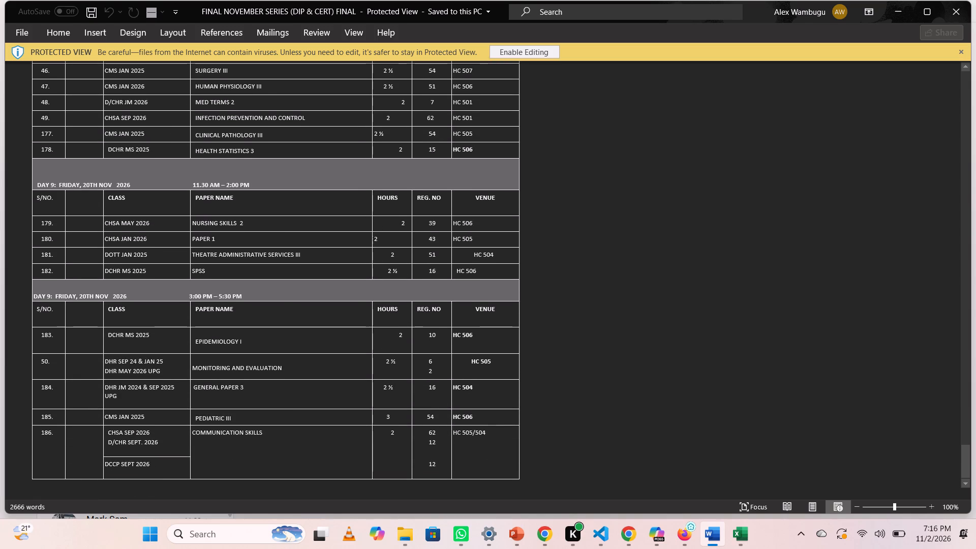
Recheck the Day 9, Day 8 and Day 7 sessions for the D/CHR JM 2026 class's papers, times and venues.
{"action": "scroll", "coordinate": [234, 343], "scroll_direction": "up", "scroll_amount": 9}
{"action": "scroll", "coordinate": [298, 239], "scroll_direction": "up", "scroll_amount": 2}
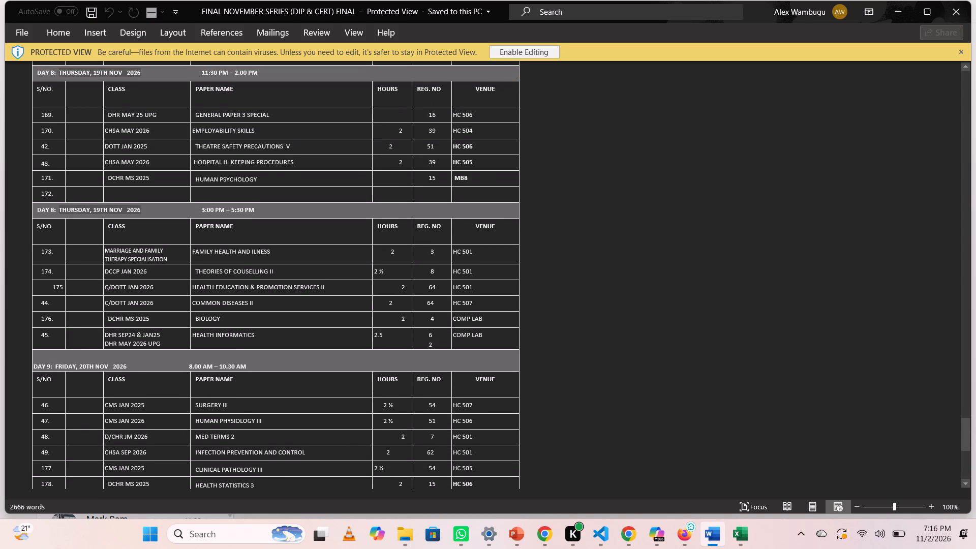
{"action": "scroll", "coordinate": [306, 215], "scroll_direction": "up", "scroll_amount": 5}
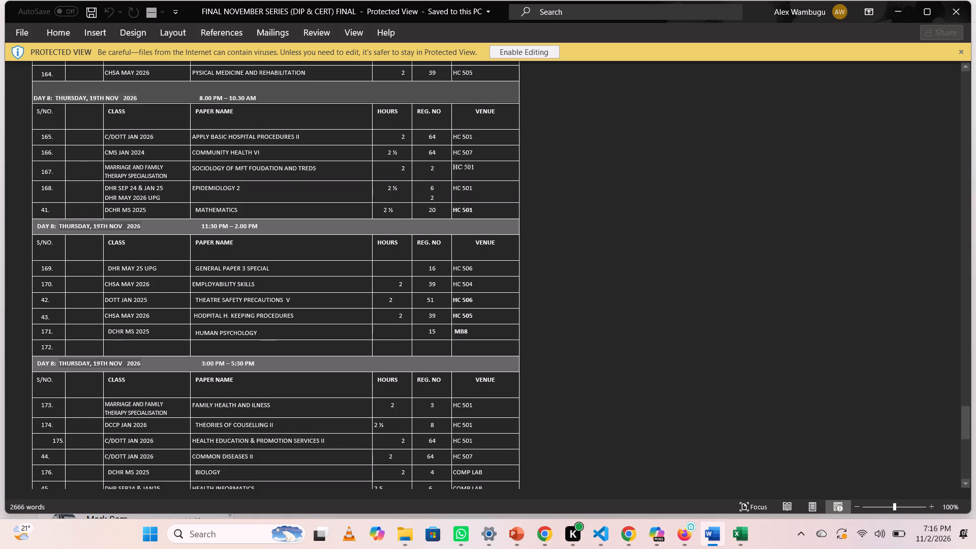
{"action": "scroll", "coordinate": [300, 207], "scroll_direction": "up", "scroll_amount": 2}
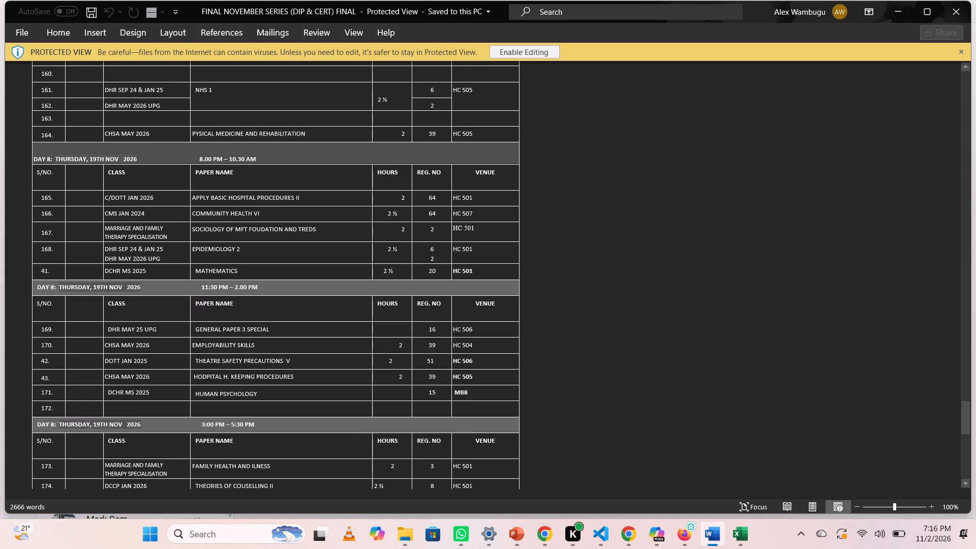
{"action": "scroll", "coordinate": [235, 200], "scroll_direction": "up", "scroll_amount": 4}
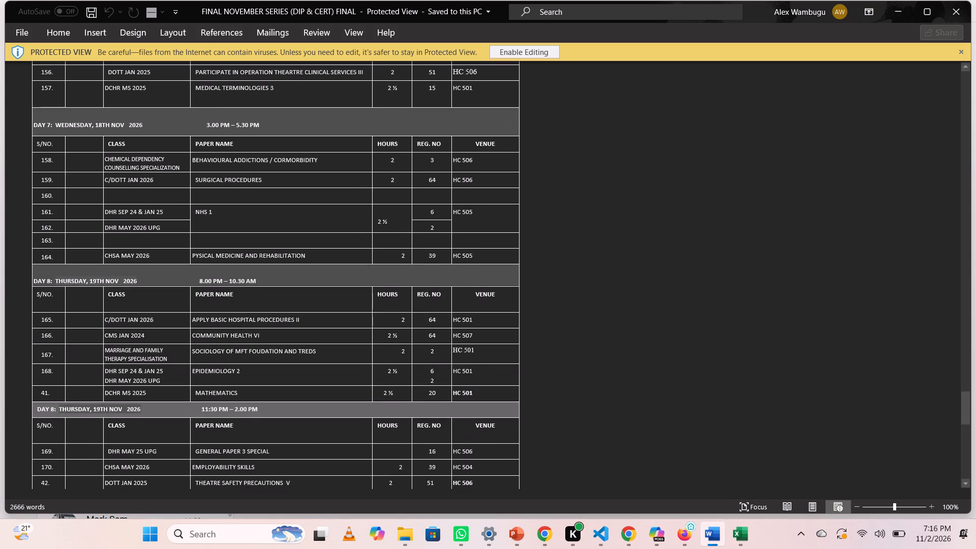
{"action": "scroll", "coordinate": [235, 200], "scroll_direction": "up", "scroll_amount": 4}
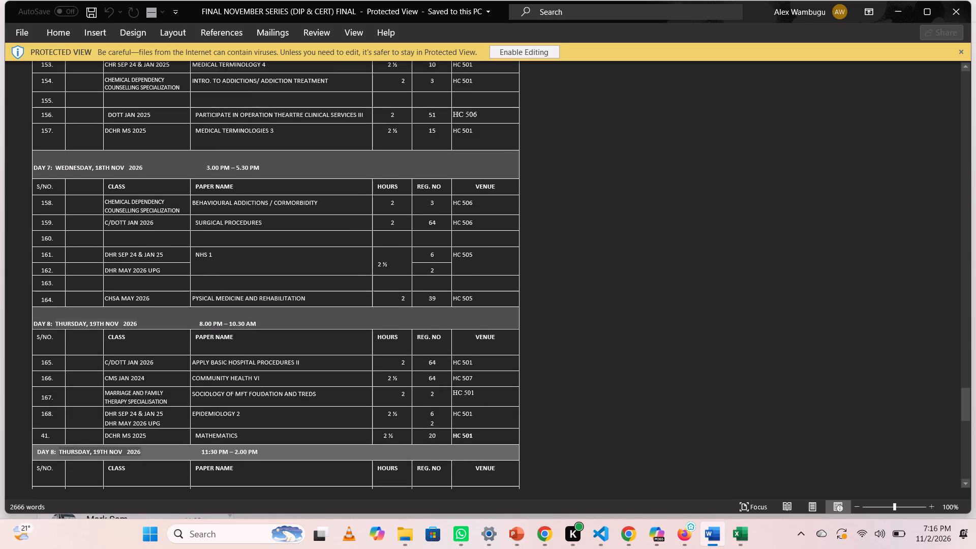
{"action": "scroll", "coordinate": [235, 200], "scroll_direction": "up", "scroll_amount": 3}
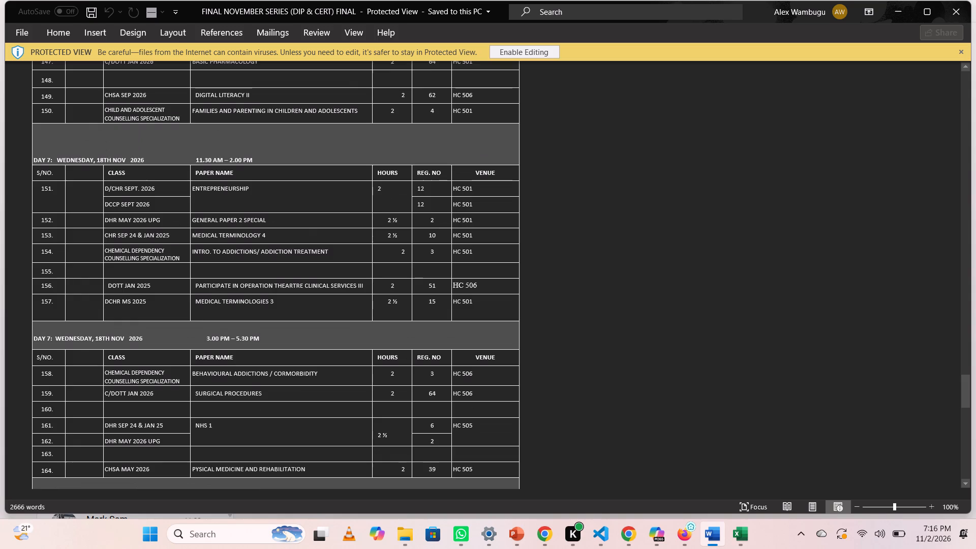
{"action": "scroll", "coordinate": [235, 200], "scroll_direction": "up", "scroll_amount": 4}
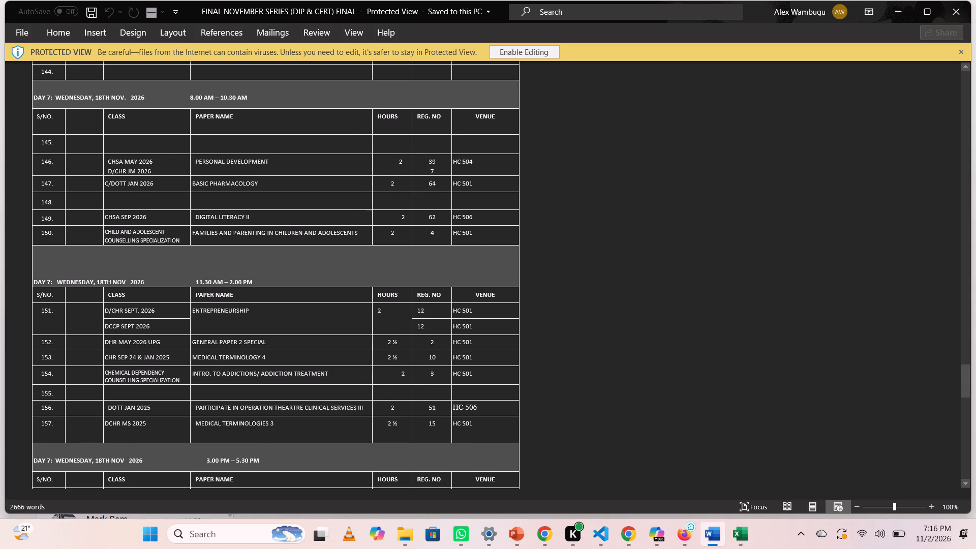
{"action": "scroll", "coordinate": [261, 187], "scroll_direction": "down", "scroll_amount": 3}
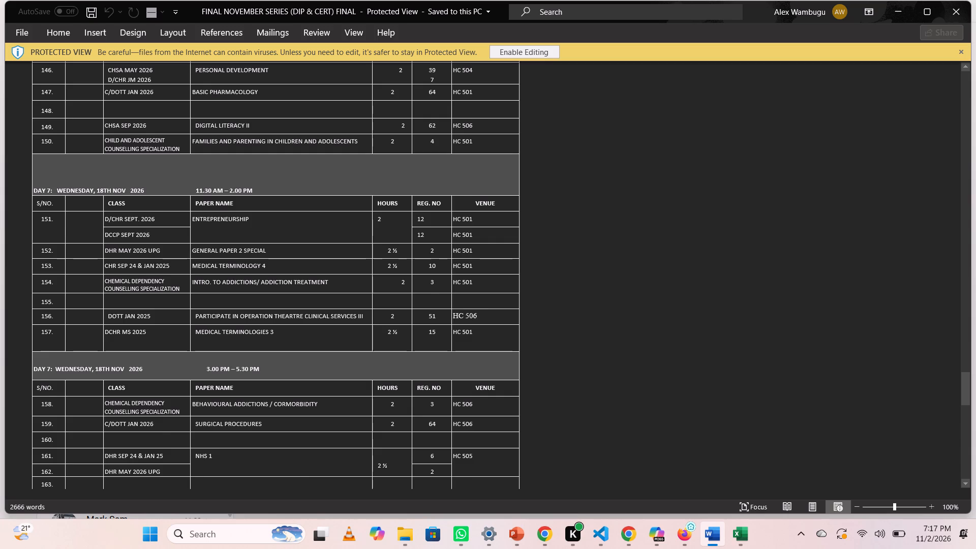
{"action": "scroll", "coordinate": [264, 326], "scroll_direction": "down", "scroll_amount": 4}
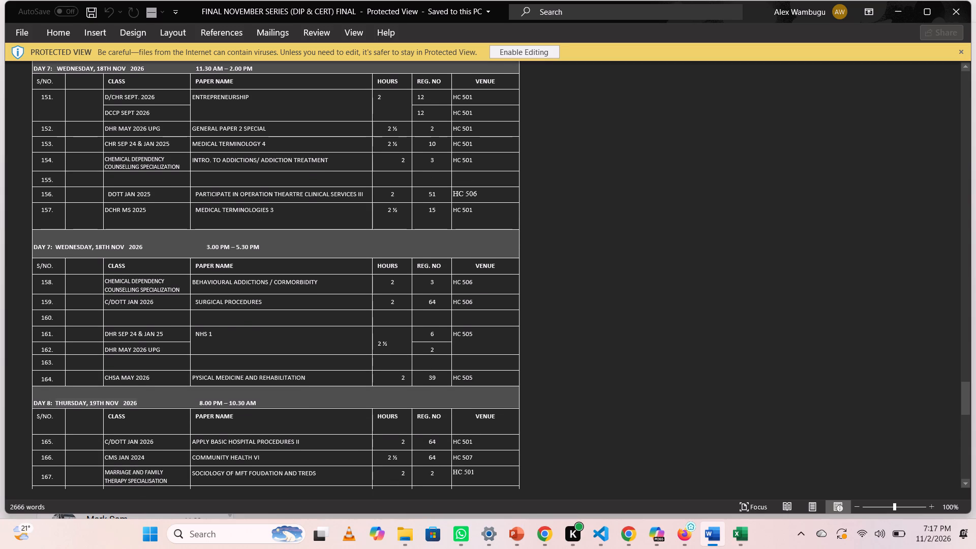
{"action": "scroll", "coordinate": [221, 312], "scroll_direction": "down", "scroll_amount": 4}
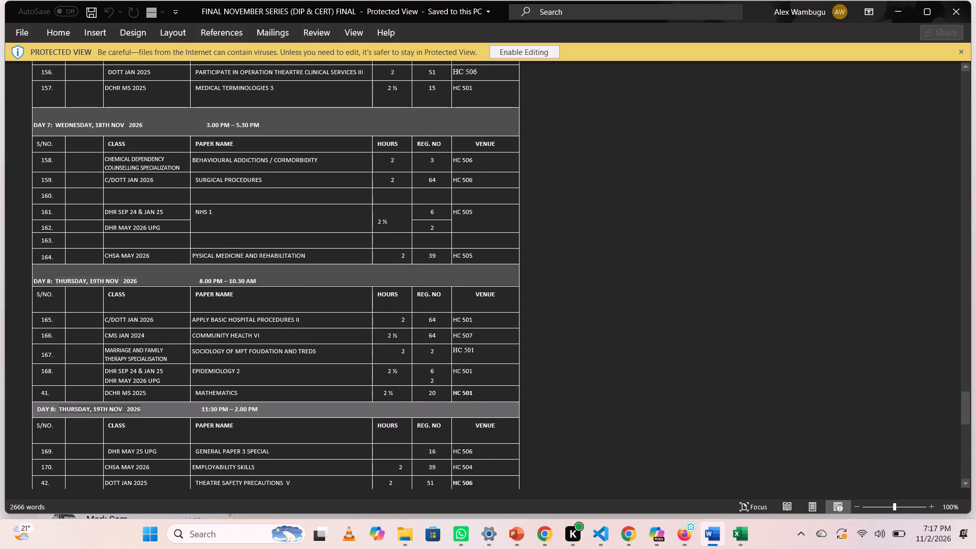
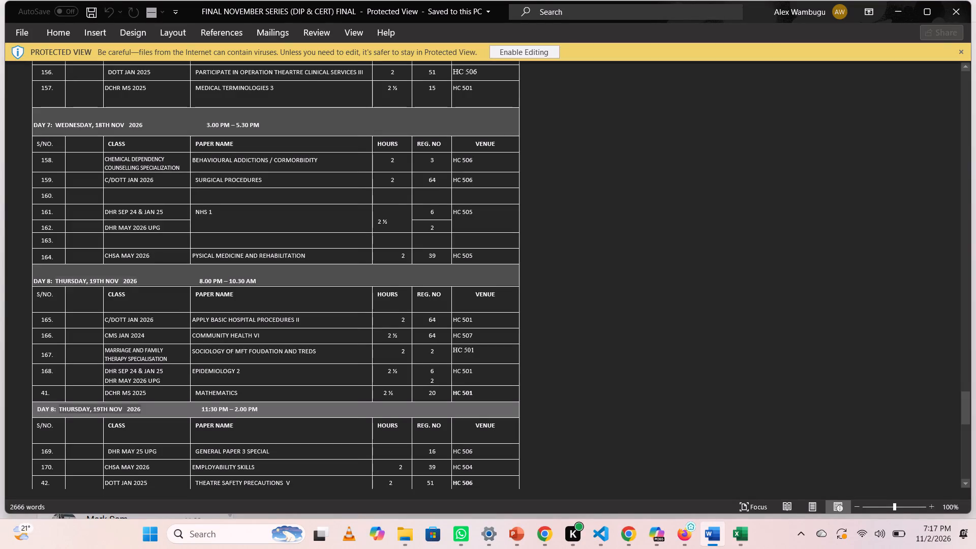
Check the Day 8 sessions, switch to the Excel workbook, and enter Thursday with date 19 in row 13.
{"action": "scroll", "coordinate": [257, 251], "scroll_direction": "down", "scroll_amount": 3}
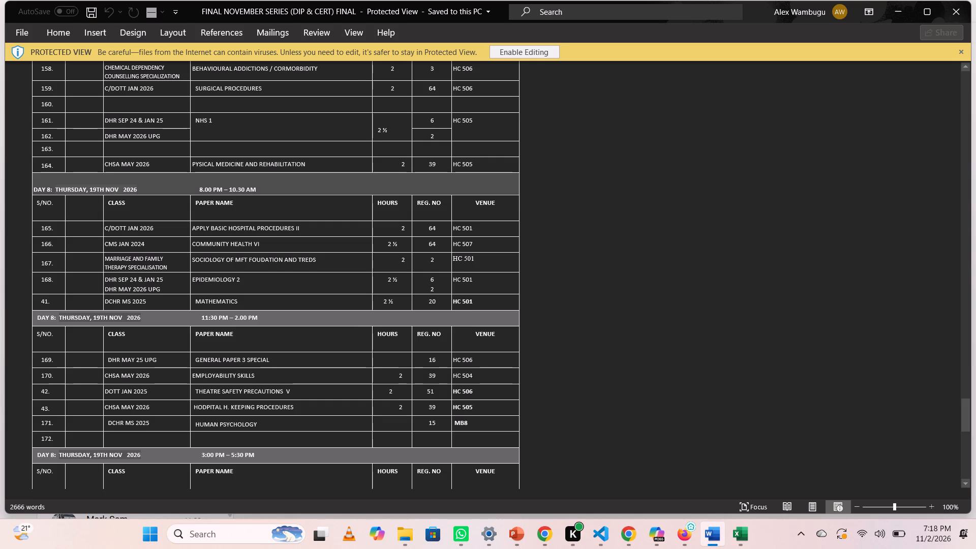
{"action": "scroll", "coordinate": [259, 335], "scroll_direction": "down", "scroll_amount": 4}
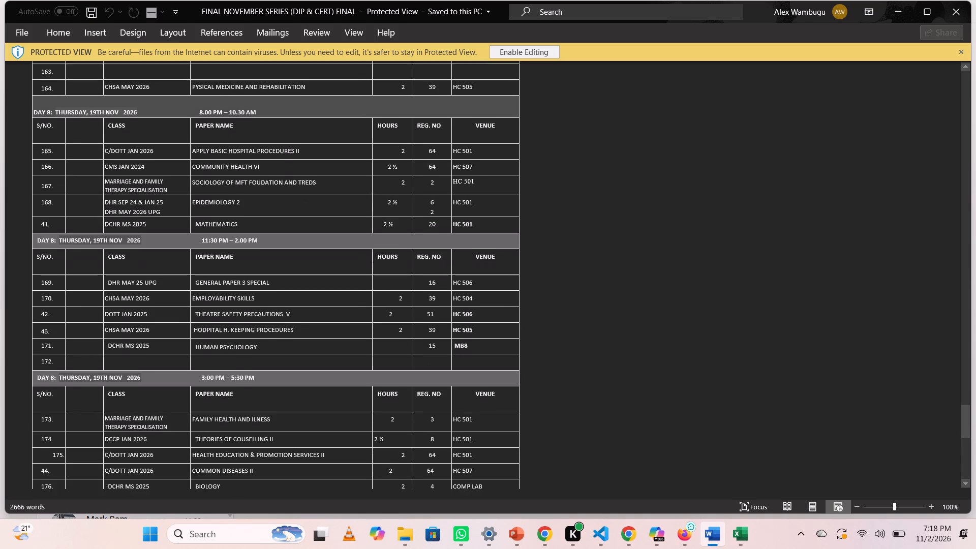
{"action": "scroll", "coordinate": [269, 326], "scroll_direction": "down", "scroll_amount": 1}
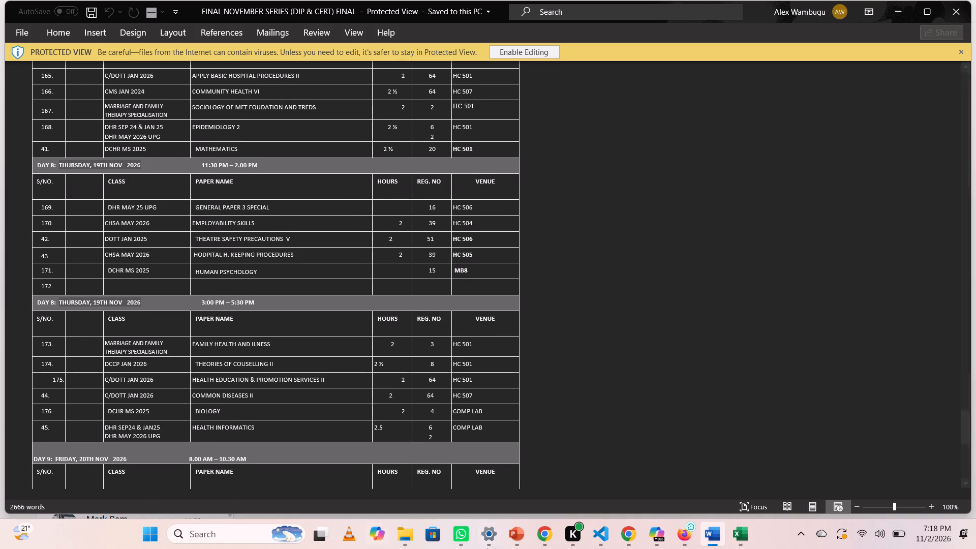
{"action": "left_click", "coordinate": [744, 538]}
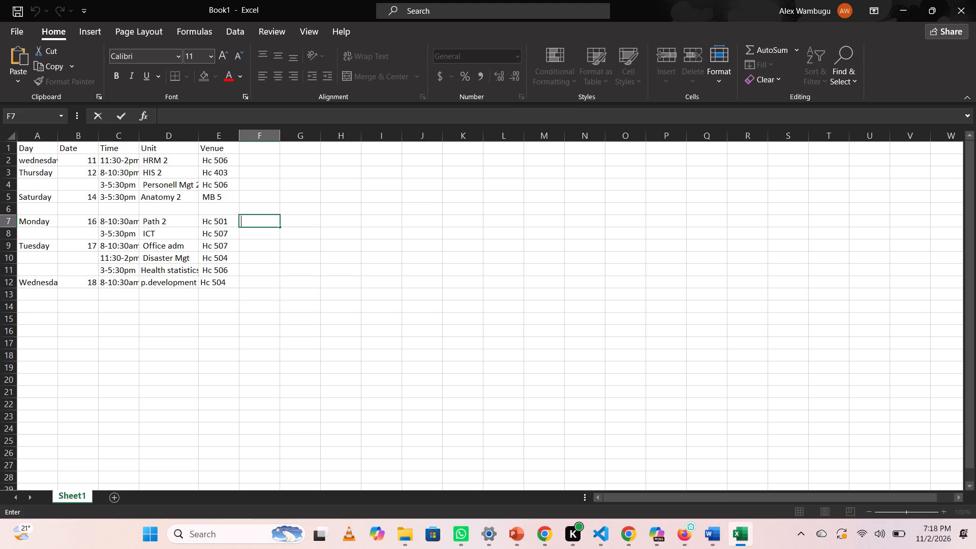
{"action": "left_click", "coordinate": [28, 294]}
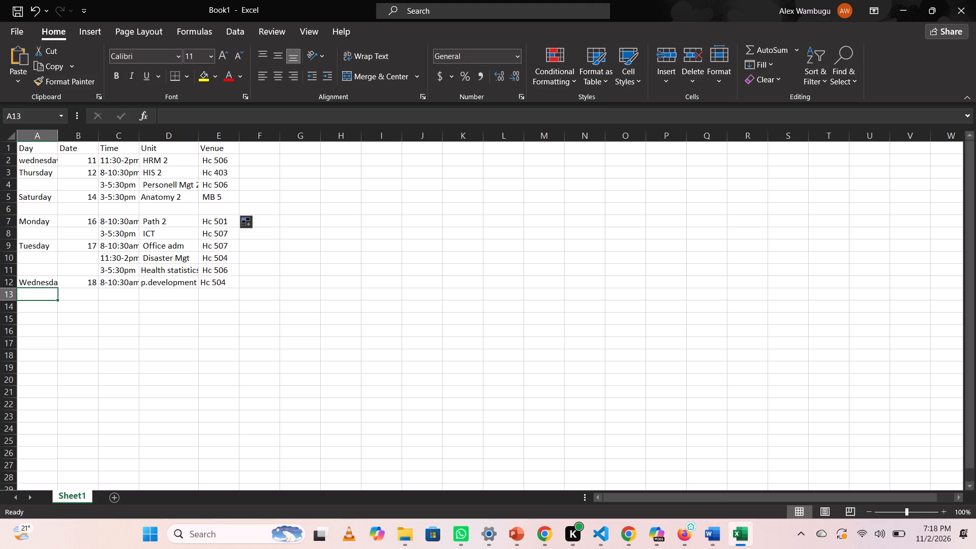
{"action": "key", "text": "t"}
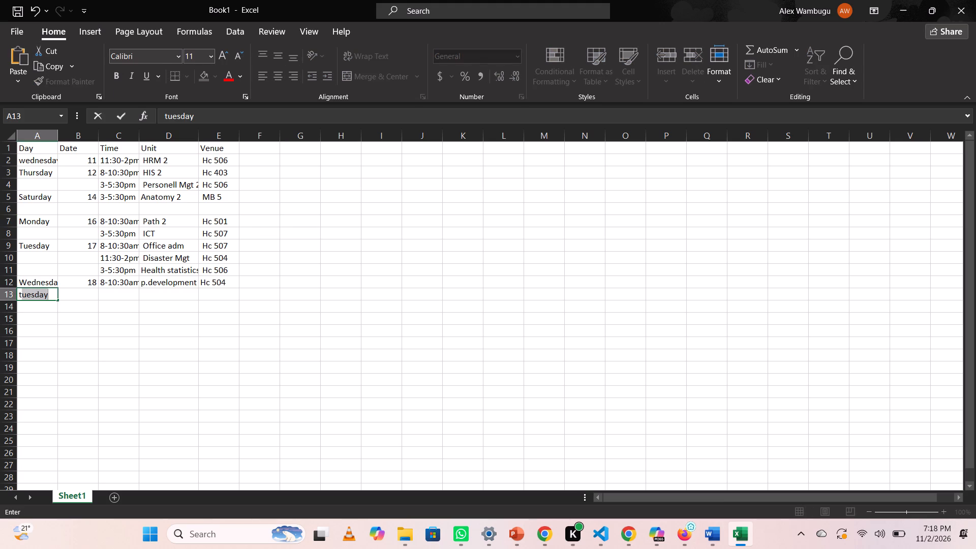
{"action": "key", "text": "BackSpace"}
{"action": "key", "text": "BackSpace"}
{"action": "key", "text": "shift+t"}
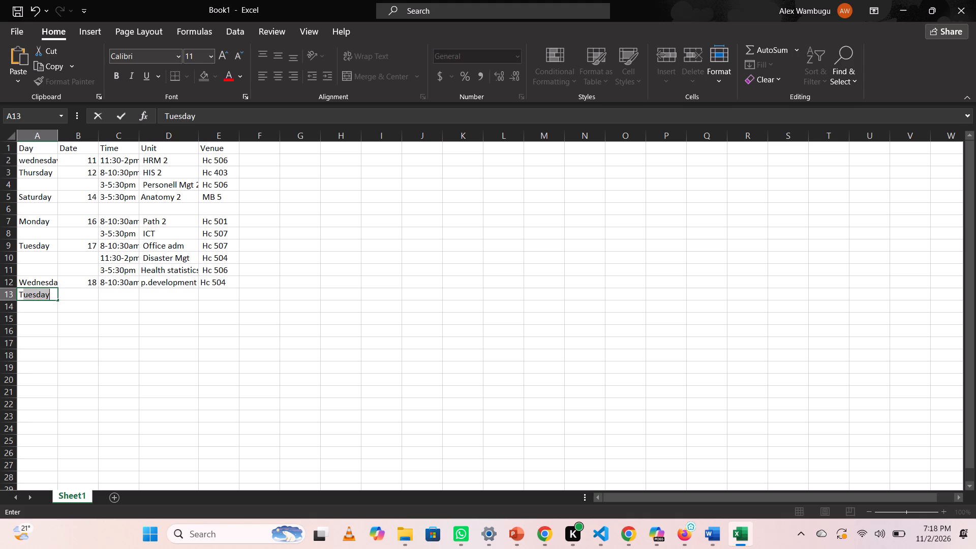
{"action": "type", "text": "hu"}
{"action": "key", "text": "r"}
{"action": "type", "text": "sday"}
{"action": "left_click", "coordinate": [85, 297]}
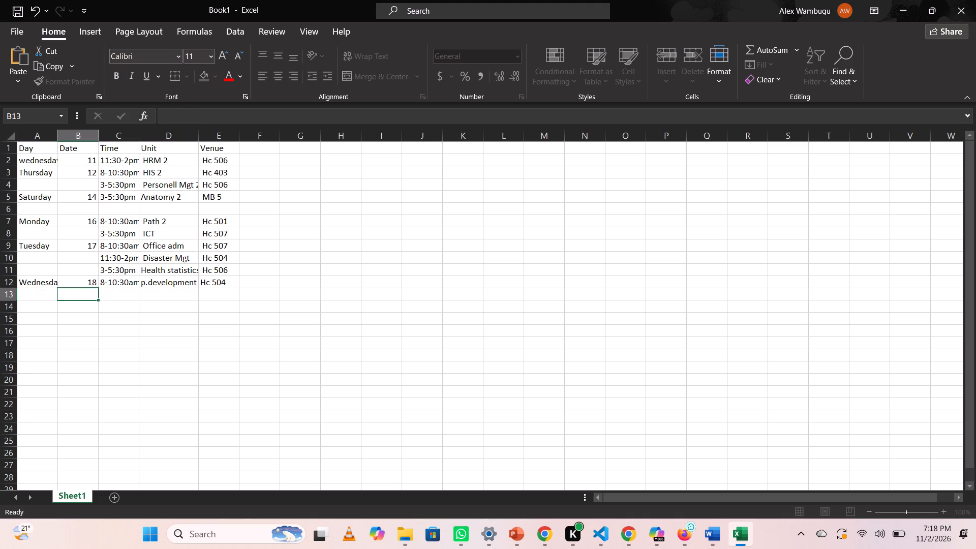
{"action": "type", "text": "19"}
{"action": "key", "text": "Right"}
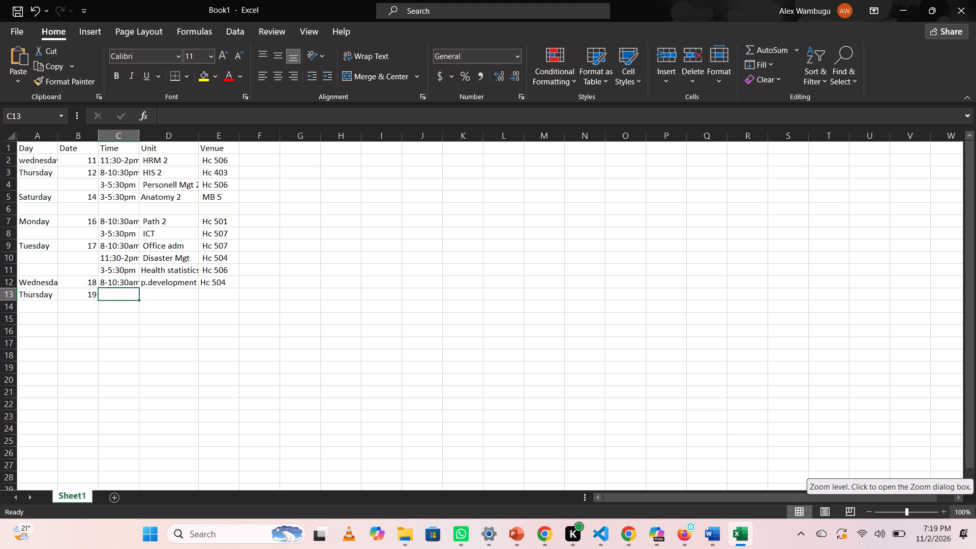
Enter the time 11:30-2pm for Thursday 19 in the Time column.
{"action": "type", "text": "11"}
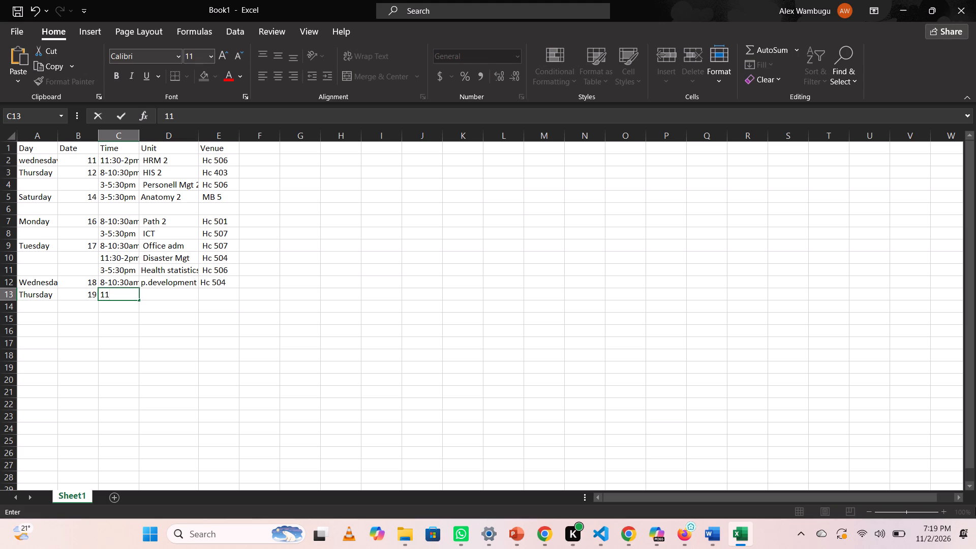
{"action": "key", "text": "shift+colon"}
{"action": "key", "text": "BackSpace"}
{"action": "key", "text": "BackSpace"}
{"action": "key", "text": "1"}
{"action": "key", "text": "shift+colon"}
{"action": "type", "text": "30"}
{"action": "key", "text": "minus"}
{"action": "key", "text": "2"}
{"action": "key", "text": "p"}
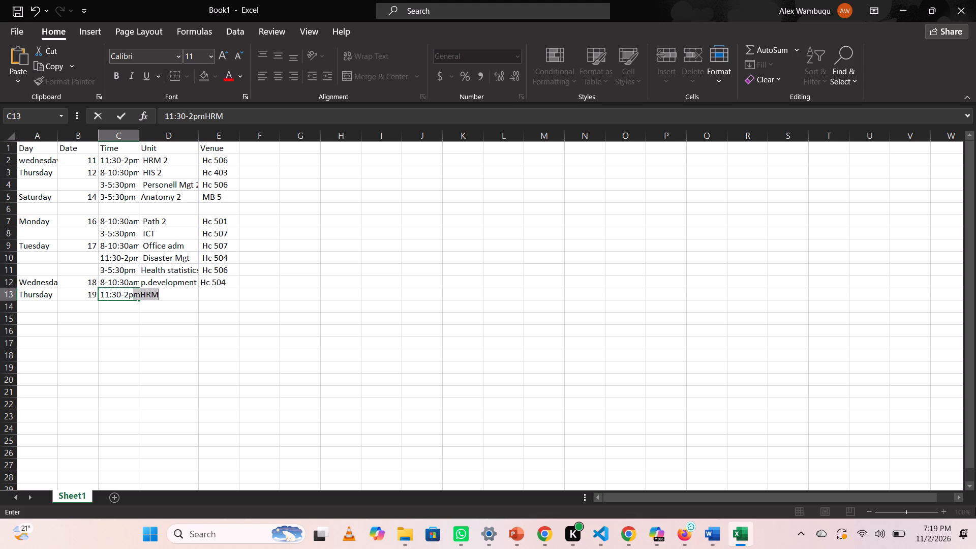
{"action": "key", "text": "m"}
{"action": "key", "text": "Right"}
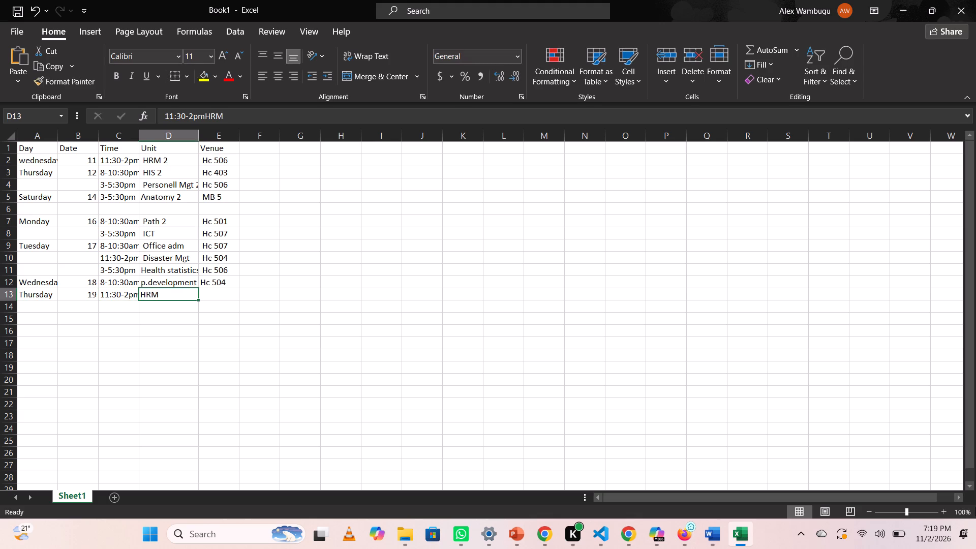
Enter HDC 2 as the unit for the Thursday 19 exam.
{"action": "key", "text": "BackSpace"}
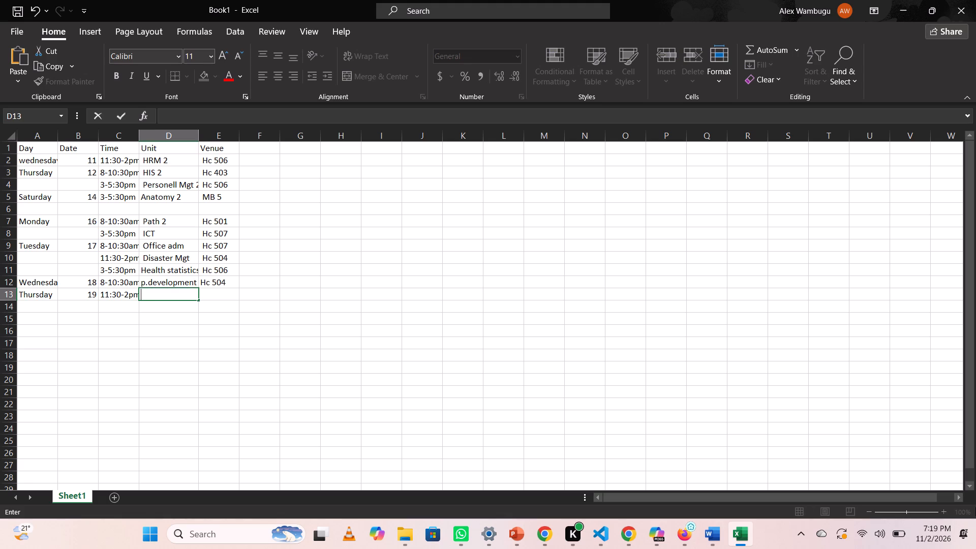
{"action": "type", "text": "HD"}
{"action": "key", "text": "c"}
{"action": "key", "text": "space"}
{"action": "type", "text": "2"}
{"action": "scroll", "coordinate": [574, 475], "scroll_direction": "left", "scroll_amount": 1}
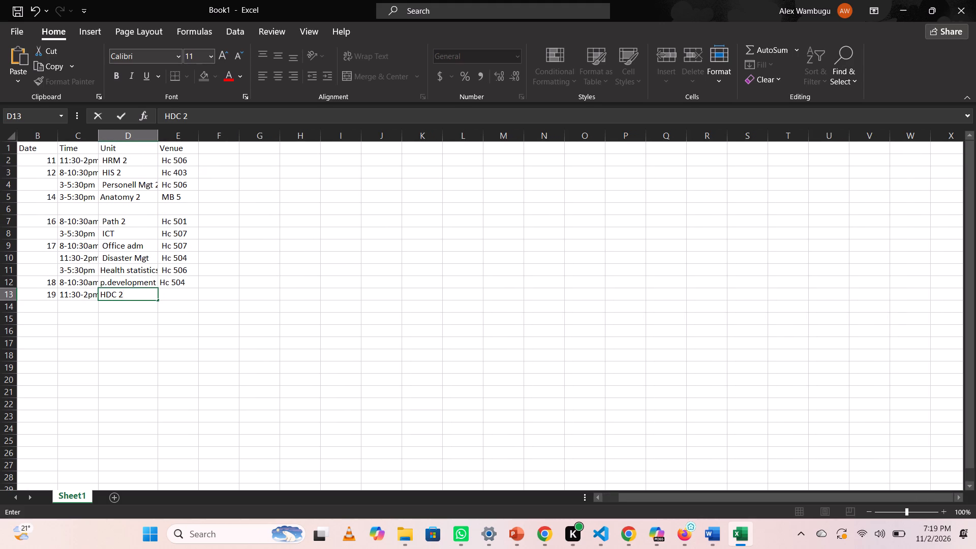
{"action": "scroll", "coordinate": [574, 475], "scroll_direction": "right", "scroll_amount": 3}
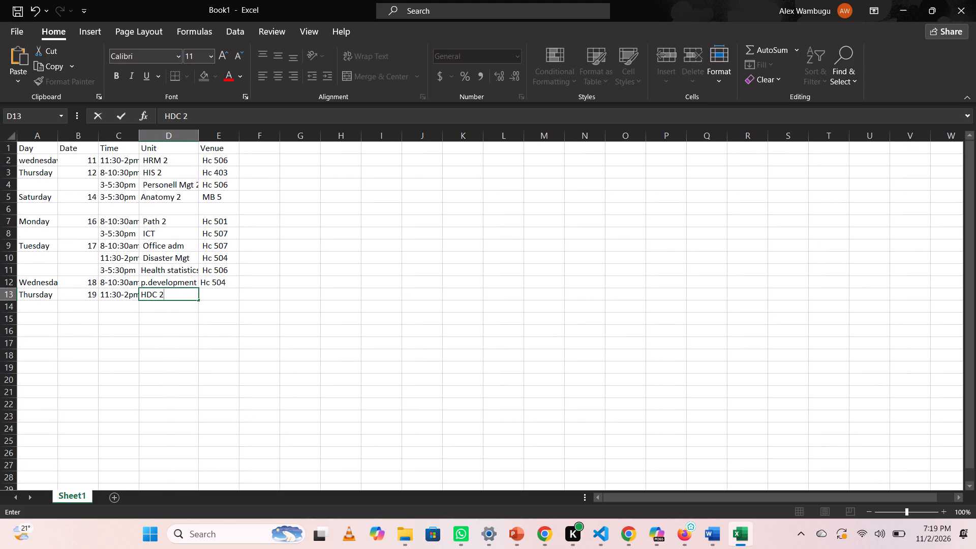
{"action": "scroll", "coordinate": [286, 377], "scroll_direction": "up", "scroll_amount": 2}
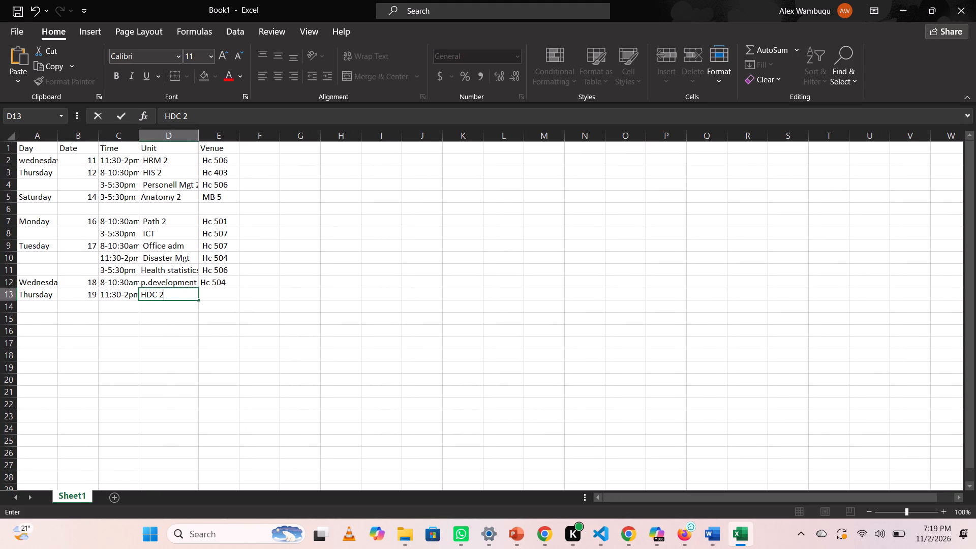
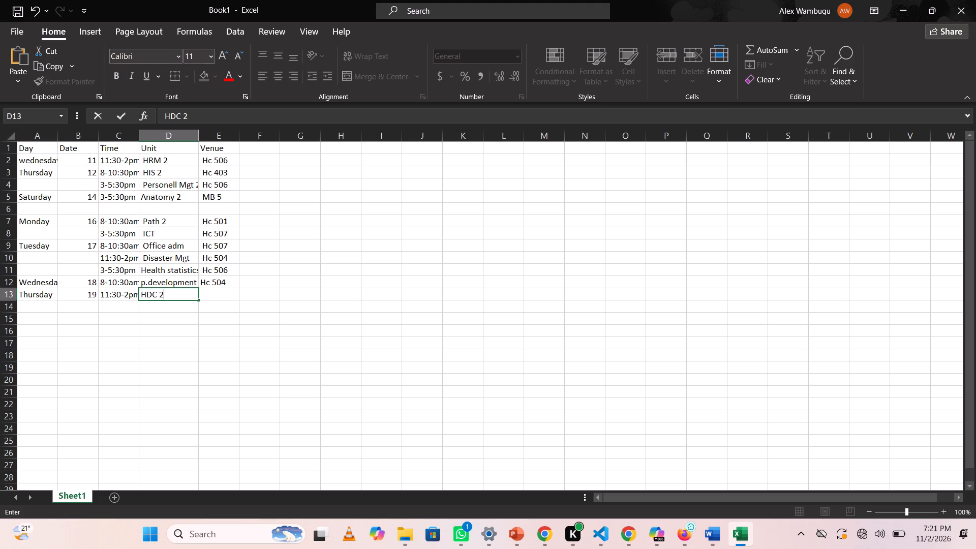
Enter Friday as the day and 20 as the date in row 14, below the Thursday 19 entry.
{"action": "left_click", "coordinate": [44, 304]}
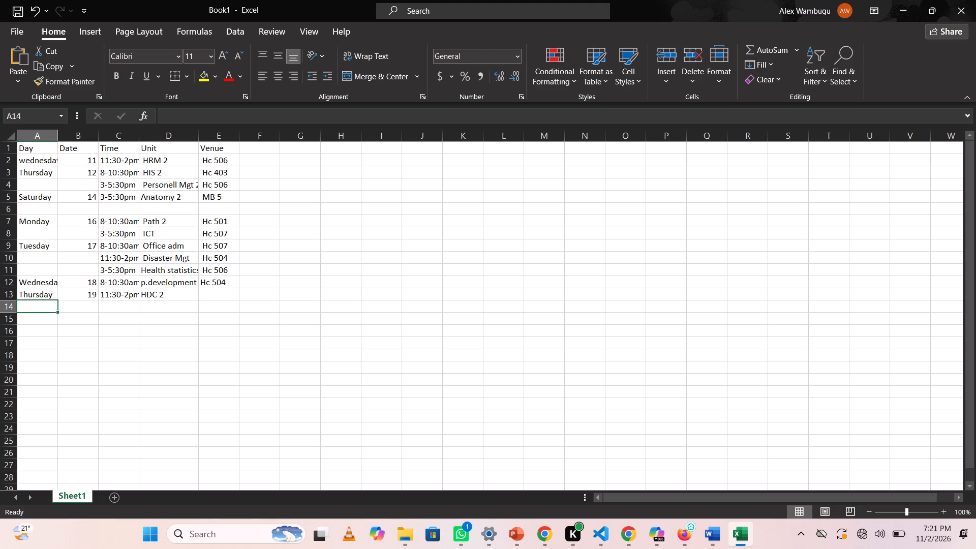
{"action": "key", "text": "f"}
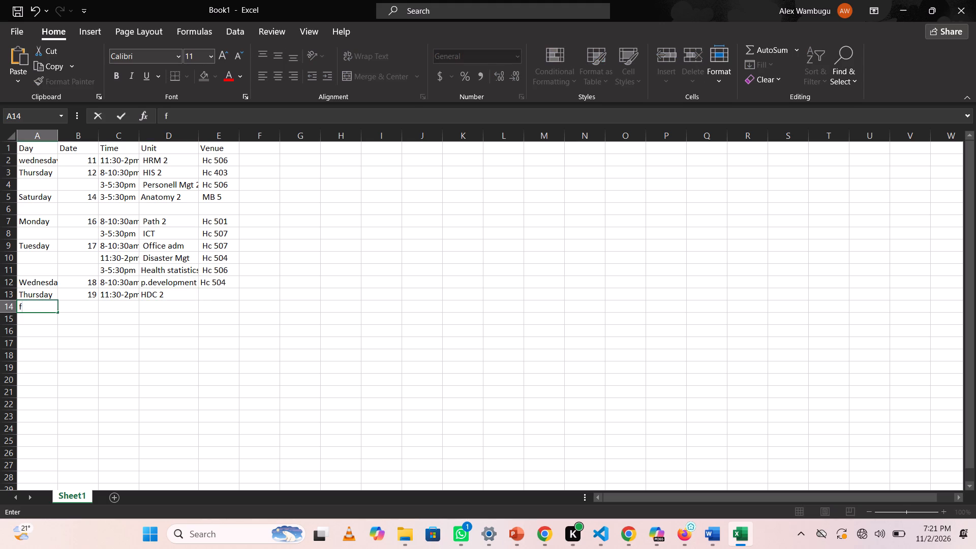
{"action": "key", "text": "BackSpace"}
{"action": "type", "text": "Fr"}
{"action": "type", "text": "iday"}
{"action": "key", "text": "Right"}
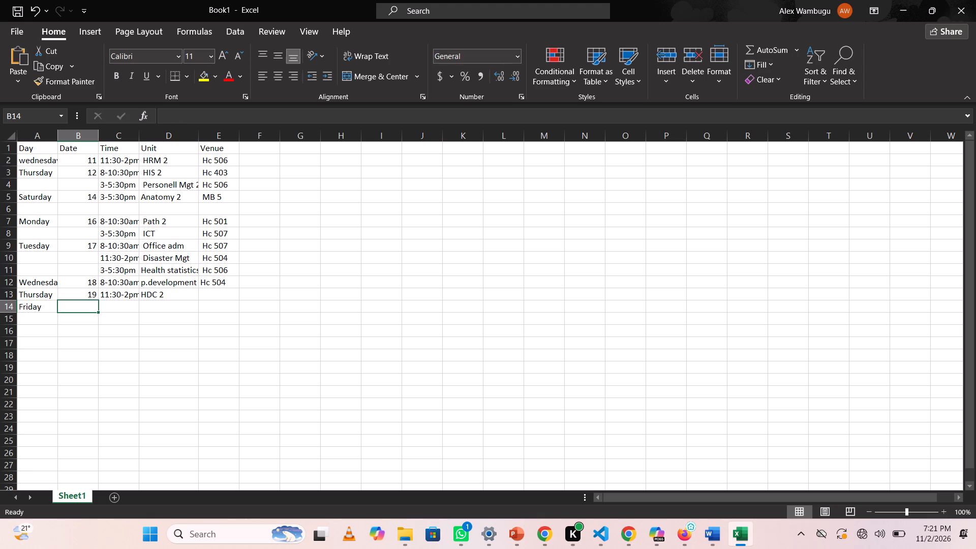
{"action": "type", "text": "20"}
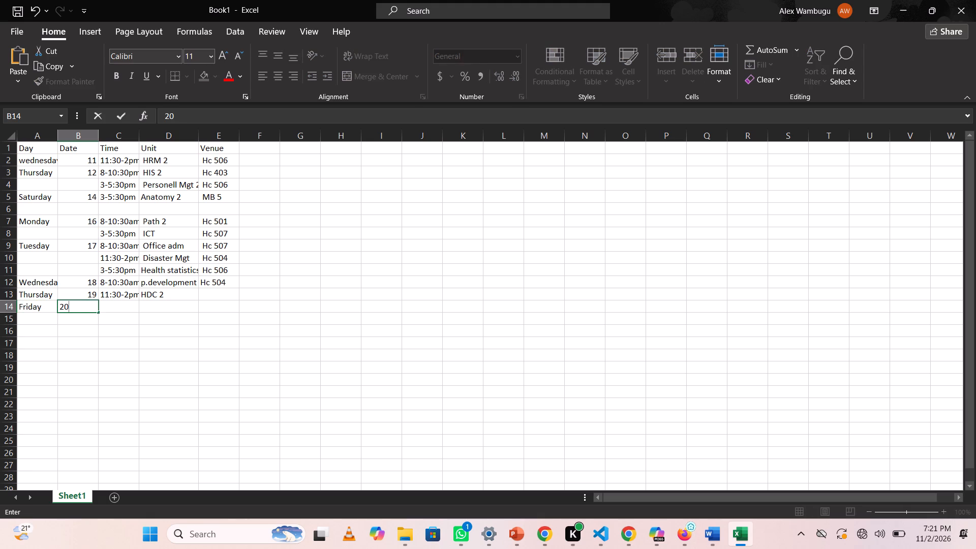
{"action": "key", "text": "Right"}
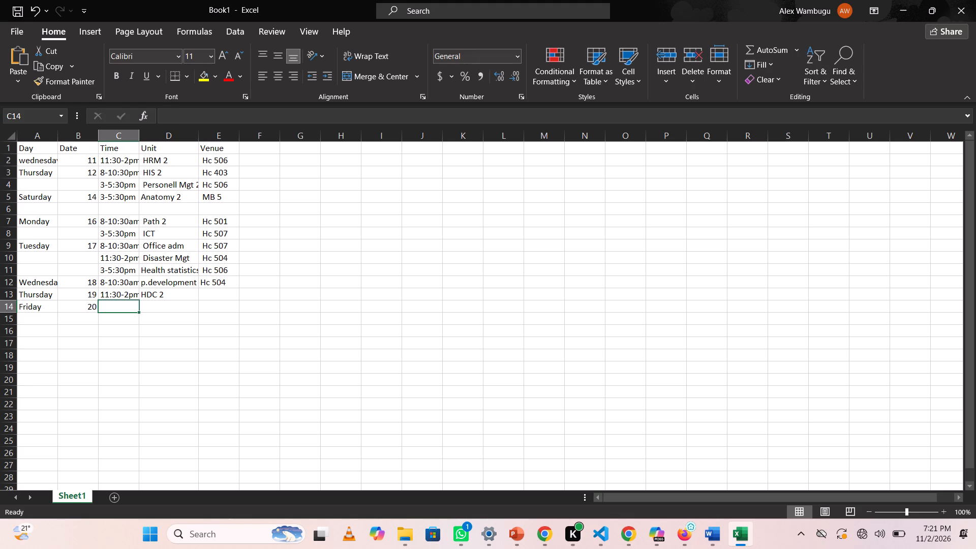
Enter the time 8-10:30am for Friday 20 in the Time column.
{"action": "type", "text": "8-"}
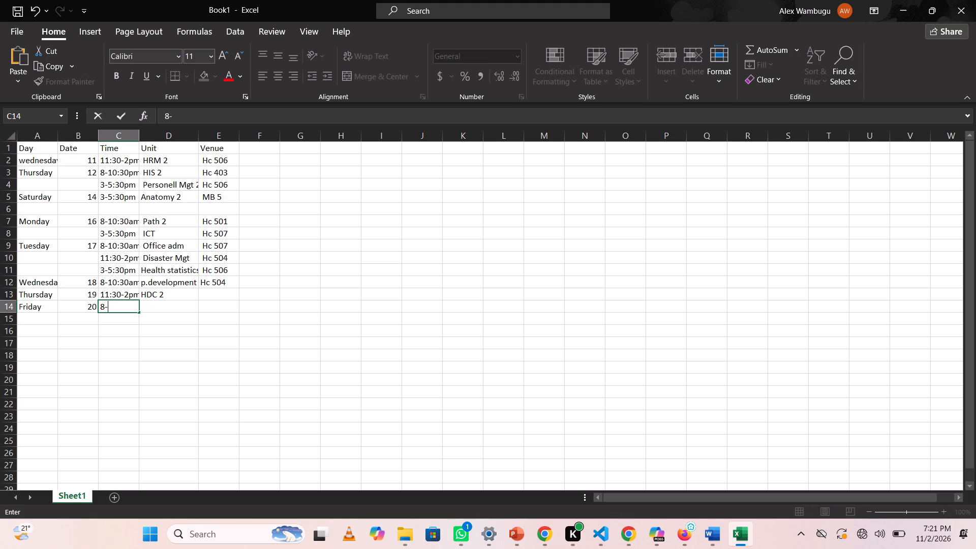
{"action": "type", "text": "10"}
{"action": "key", "text": "shift+colon"}
{"action": "type", "text": "30"}
{"action": "type", "text": "a,"}
{"action": "key", "text": "BackSpace"}
{"action": "key", "text": "m"}
{"action": "key", "text": "Right"}
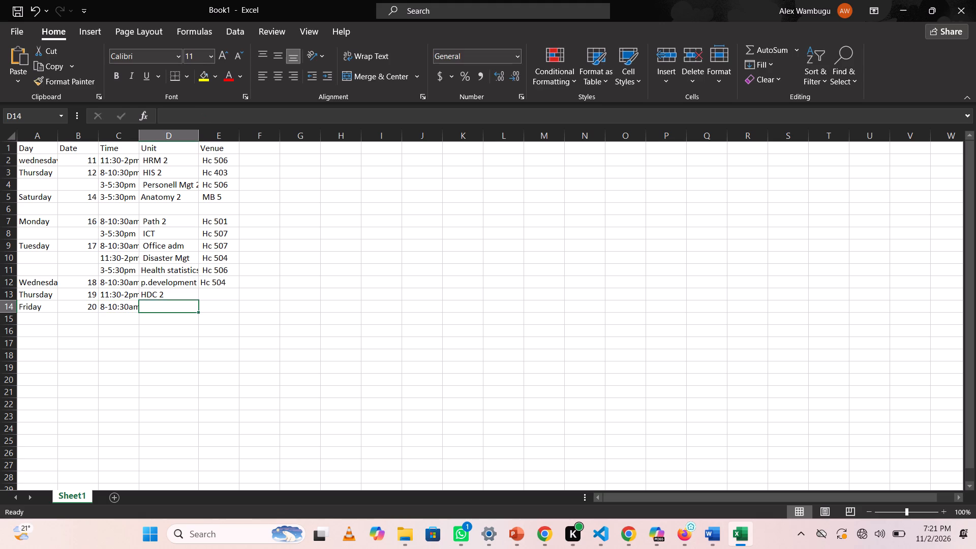
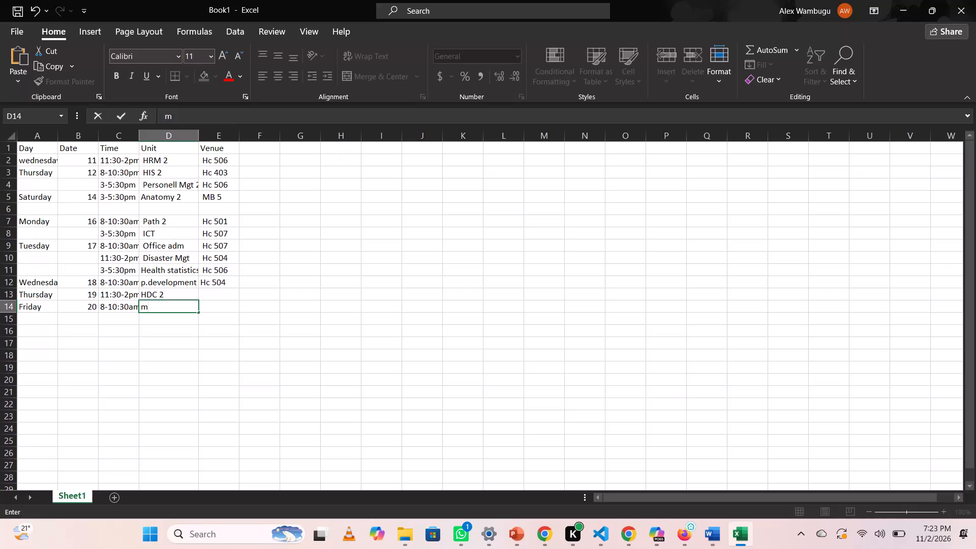
Enter Med terms as the unit for the Friday 20 row.
{"action": "key", "text": "BackSpace"}
{"action": "type", "text": "Mr"}
{"action": "key", "text": "BackSpace"}
{"action": "type", "text": "ed terms"}
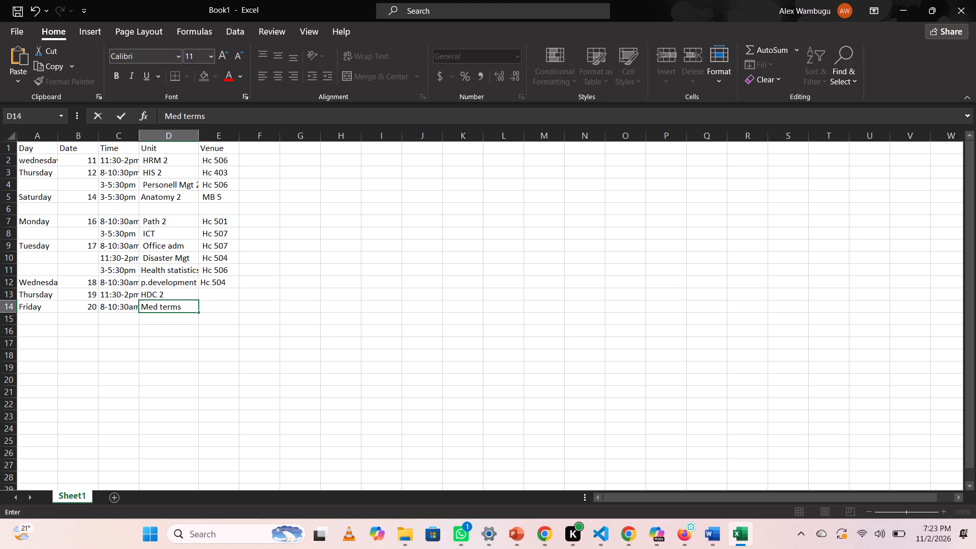
Enter Mb 8 as the venue for the Thursday 19 HDC 2 exam.
{"action": "left_click", "coordinate": [220, 294]}
{"action": "key", "text": "m"}
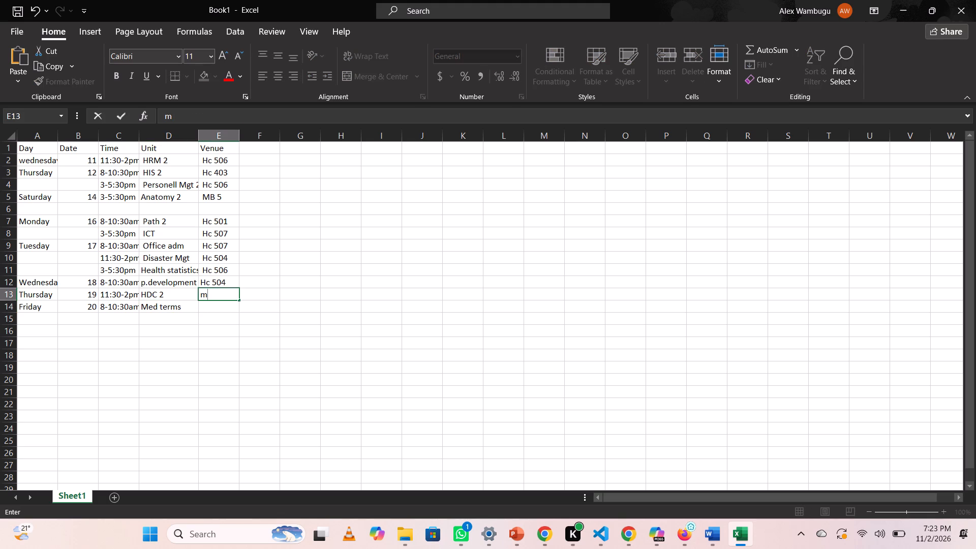
{"action": "key", "text": "Delete"}
{"action": "key", "text": "BackSpace"}
{"action": "key", "text": "shift+m"}
{"action": "key", "text": "b"}
{"action": "key", "text": "space"}
{"action": "key", "text": "8"}
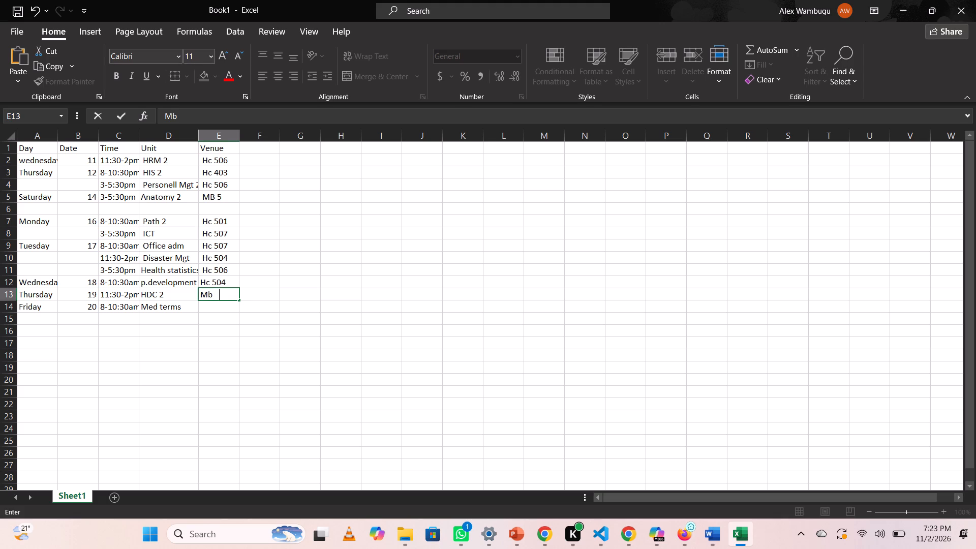
Enter Hc 501 as the venue for the Friday 20 Med terms exam.
{"action": "left_click", "coordinate": [208, 303]}
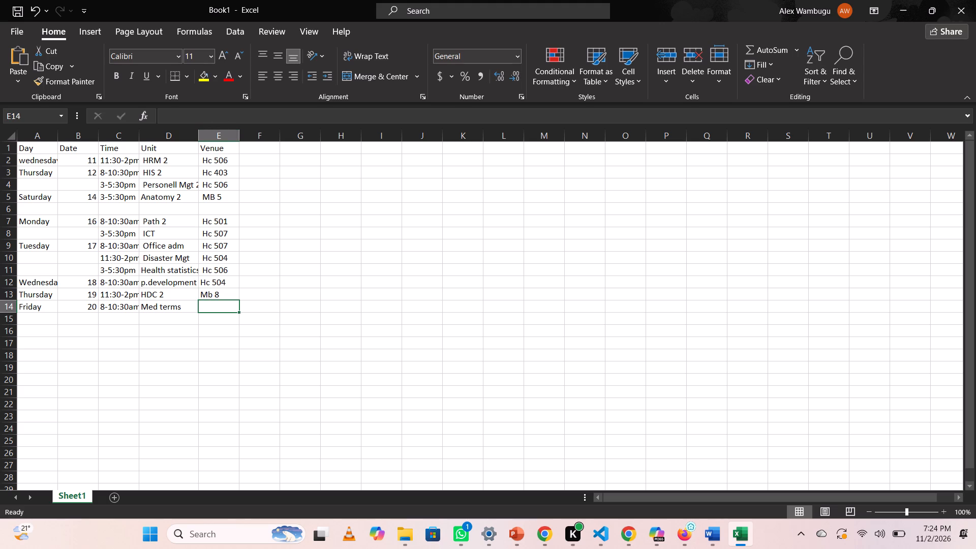
{"action": "left_click", "coordinate": [201, 308]}
{"action": "key", "text": "h"}
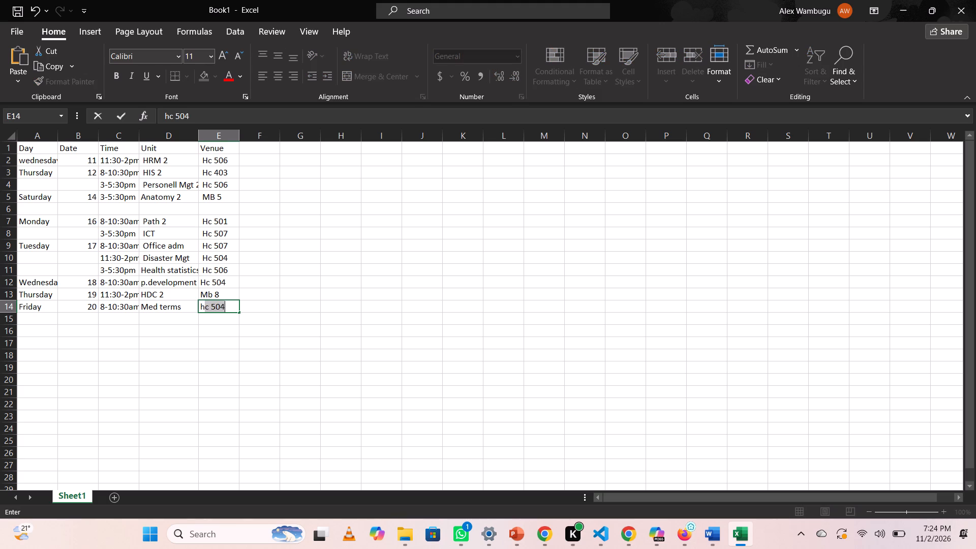
{"action": "key", "text": "BackSpace"}
{"action": "key", "text": "BackSpace"}
{"action": "key", "text": "shift+h"}
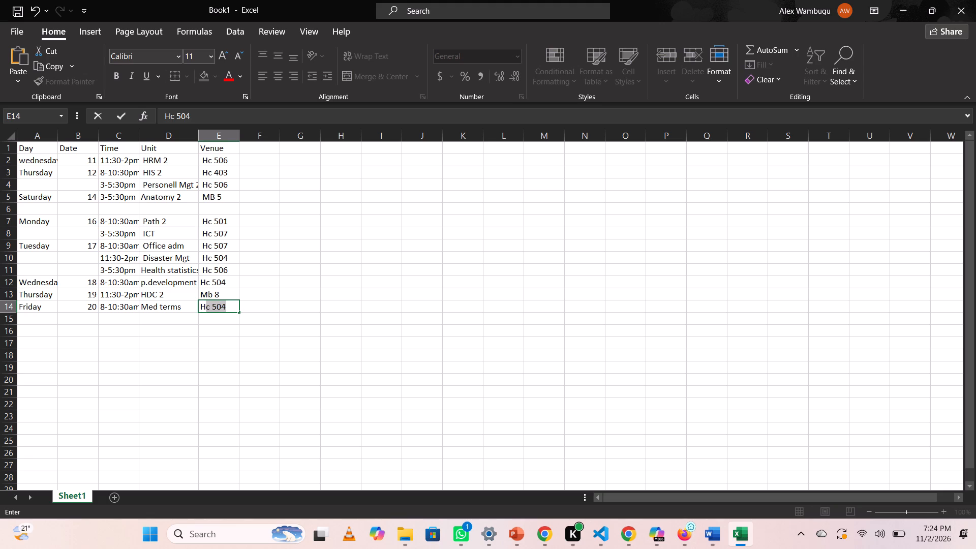
{"action": "type", "text": "c"}
{"action": "key", "text": "space"}
{"action": "type", "text": "50"}
{"action": "key", "text": "1"}
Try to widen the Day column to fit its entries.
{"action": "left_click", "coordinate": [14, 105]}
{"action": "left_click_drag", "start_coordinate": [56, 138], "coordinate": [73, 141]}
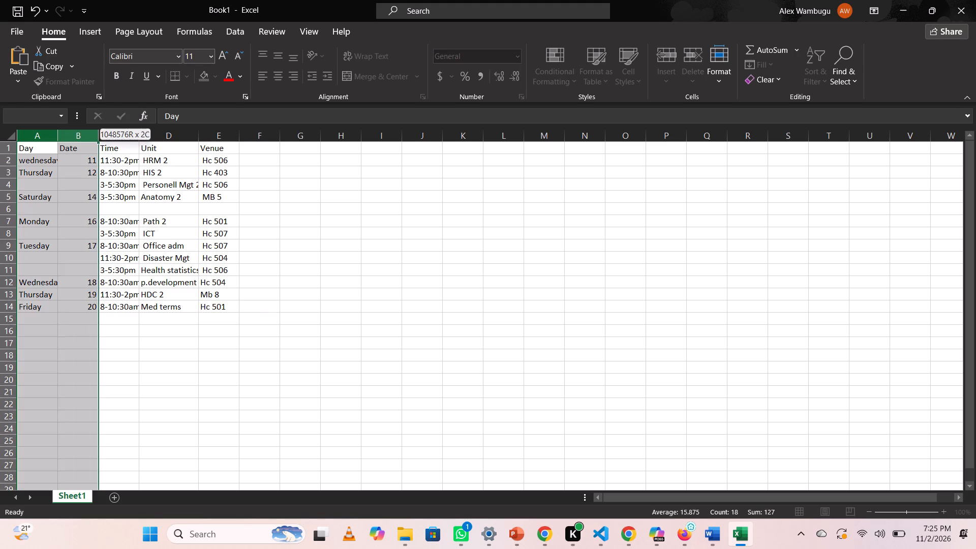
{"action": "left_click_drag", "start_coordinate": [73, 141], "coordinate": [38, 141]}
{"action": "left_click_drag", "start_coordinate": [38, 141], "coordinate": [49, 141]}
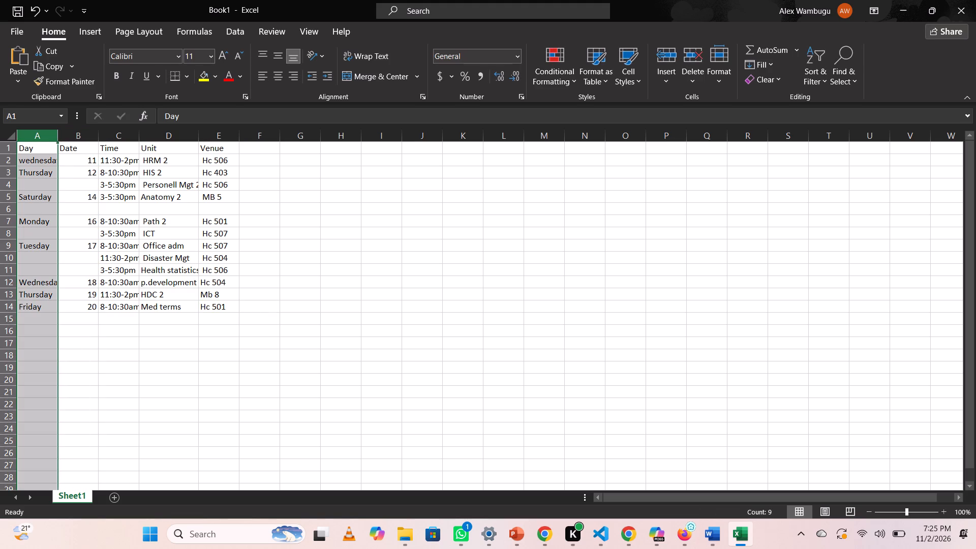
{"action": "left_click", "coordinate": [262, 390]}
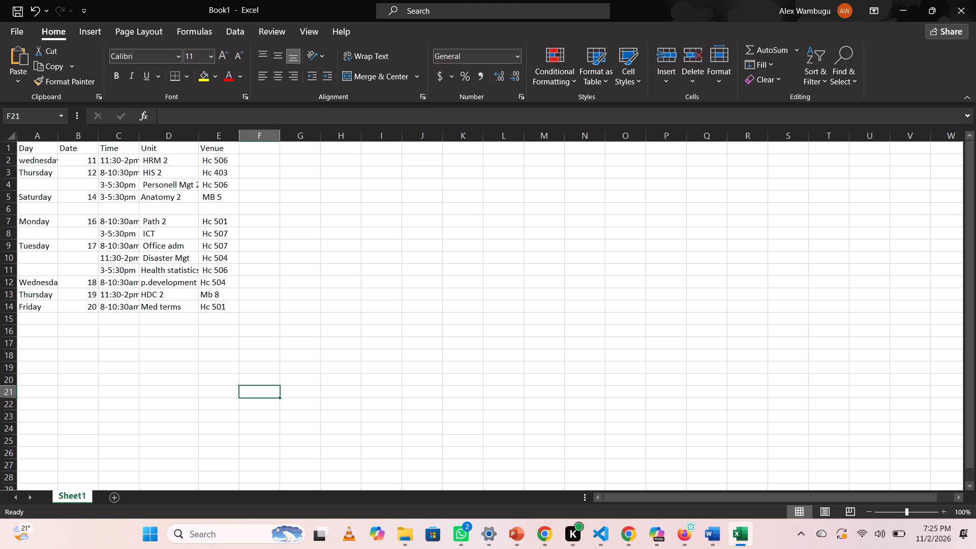
Widen the Time column in two stages to fit its full text entries.
{"action": "left_click_drag", "start_coordinate": [143, 139], "coordinate": [153, 139]}
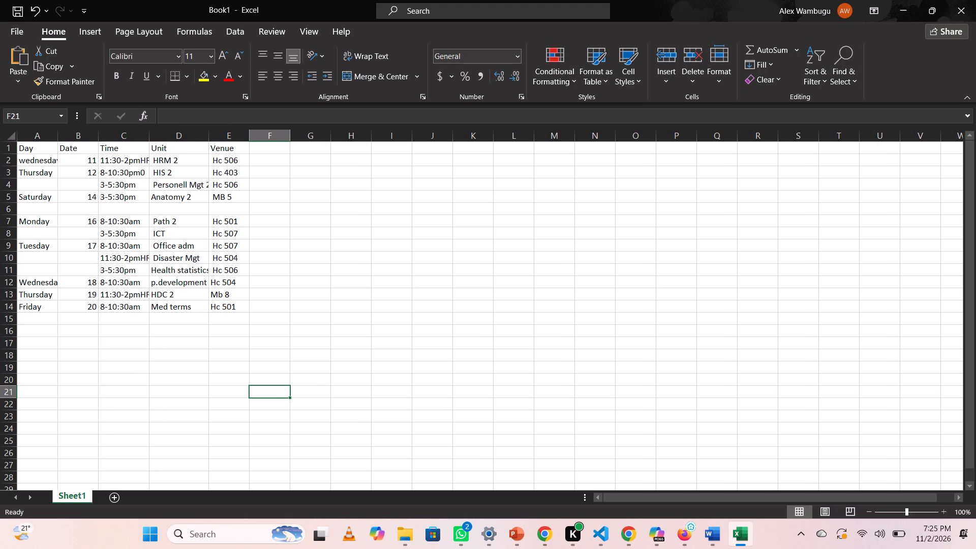
{"action": "left_click_drag", "start_coordinate": [149, 140], "coordinate": [160, 135]}
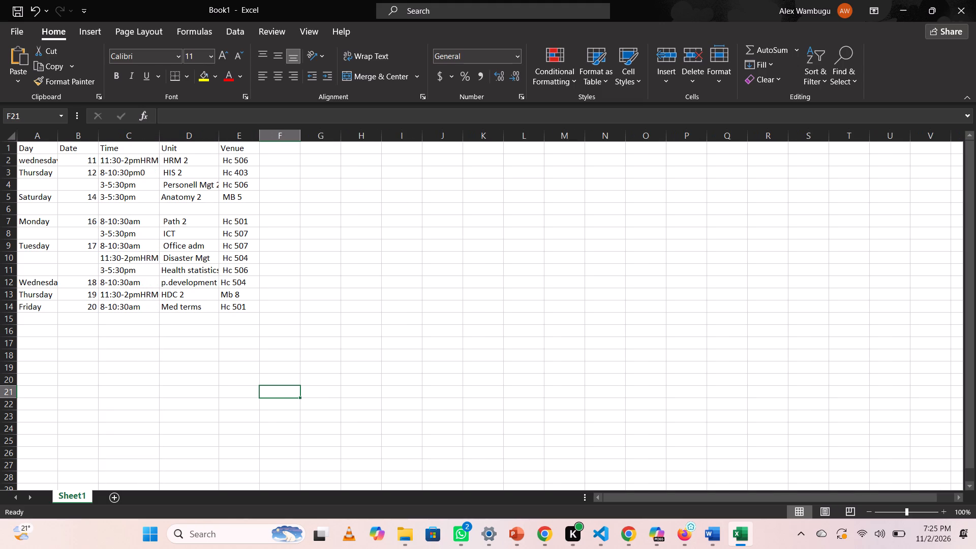
Open the Time cell of the Tuesday 17 Disaster Mgt row for editing.
{"action": "double_click", "coordinate": [157, 258]}
{"action": "double_click", "coordinate": [155, 258]}
{"action": "left_click", "coordinate": [151, 254]}
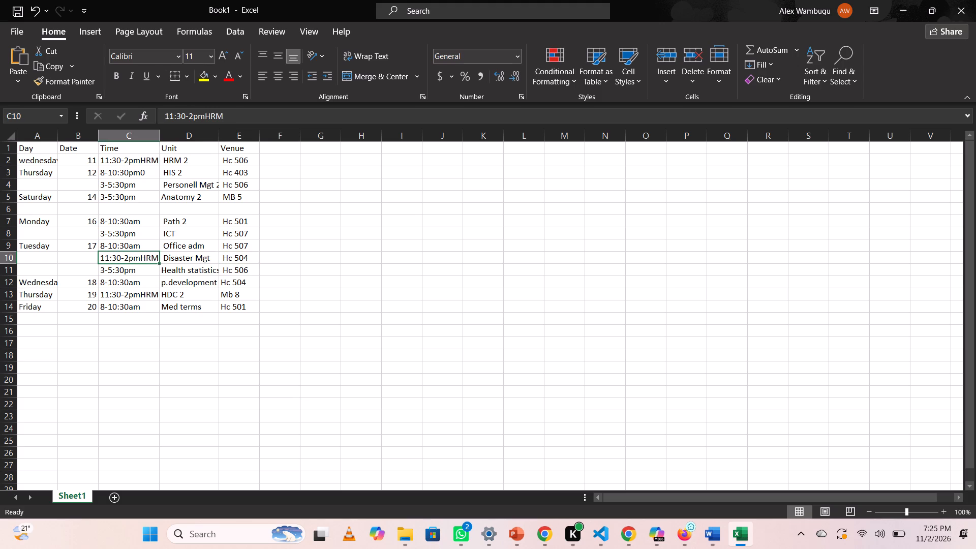
{"action": "left_click", "coordinate": [157, 254]}
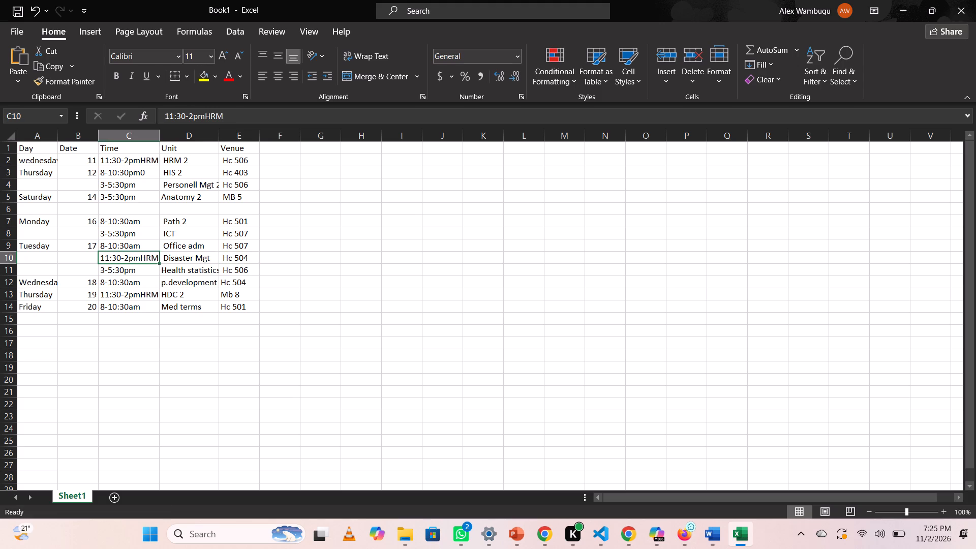
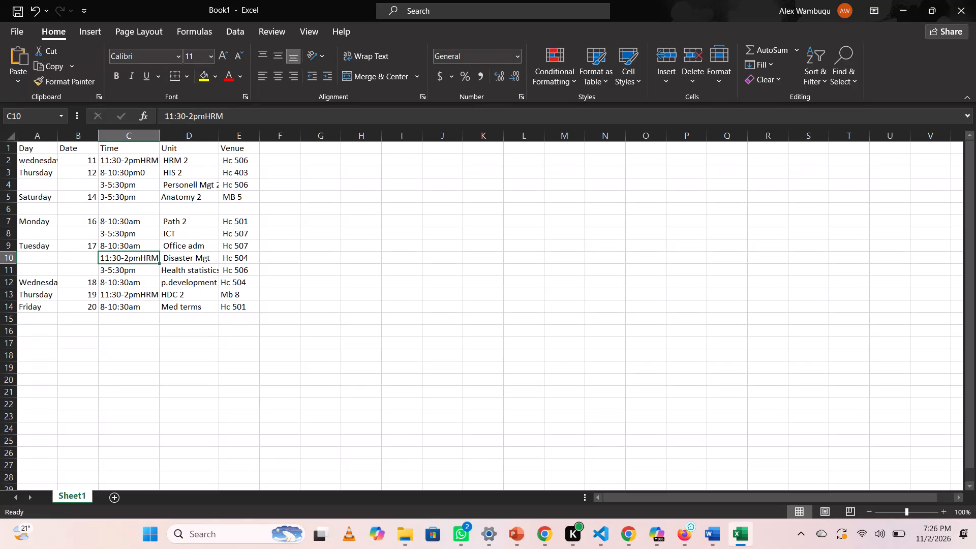
Correct the Time entry of the Tuesday 17 Disaster Mgt row to 11:30-2pm.
{"action": "triple_click", "coordinate": [146, 257]}
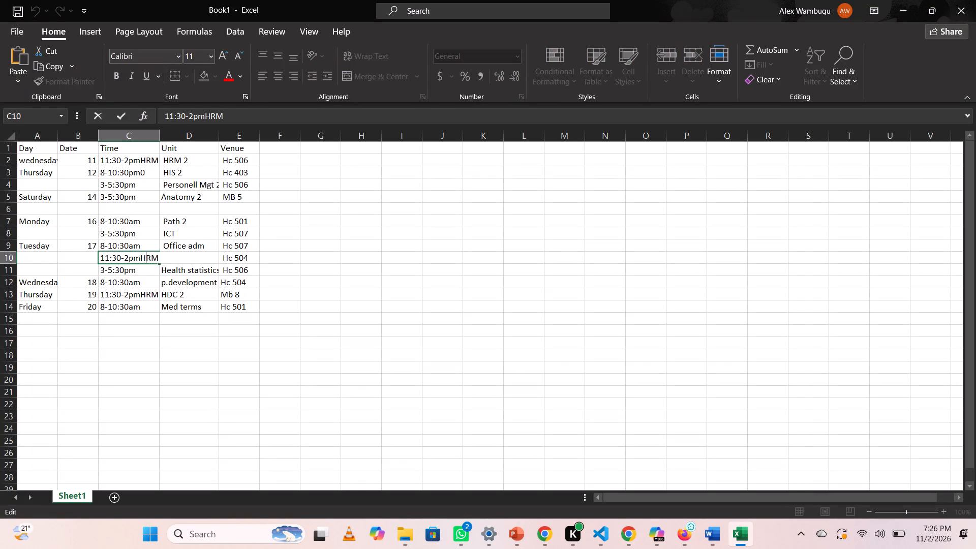
{"action": "left_click", "coordinate": [156, 259]}
{"action": "key", "text": "BackSpace"}
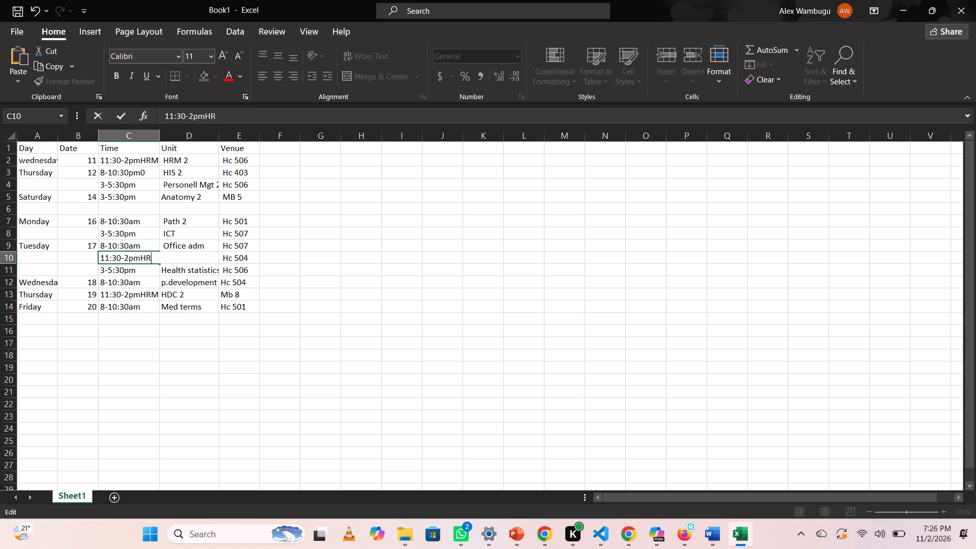
{"action": "key", "text": "BackSpace"}
{"action": "key", "text": "BackSpace"}
{"action": "left_click", "coordinate": [294, 264]}
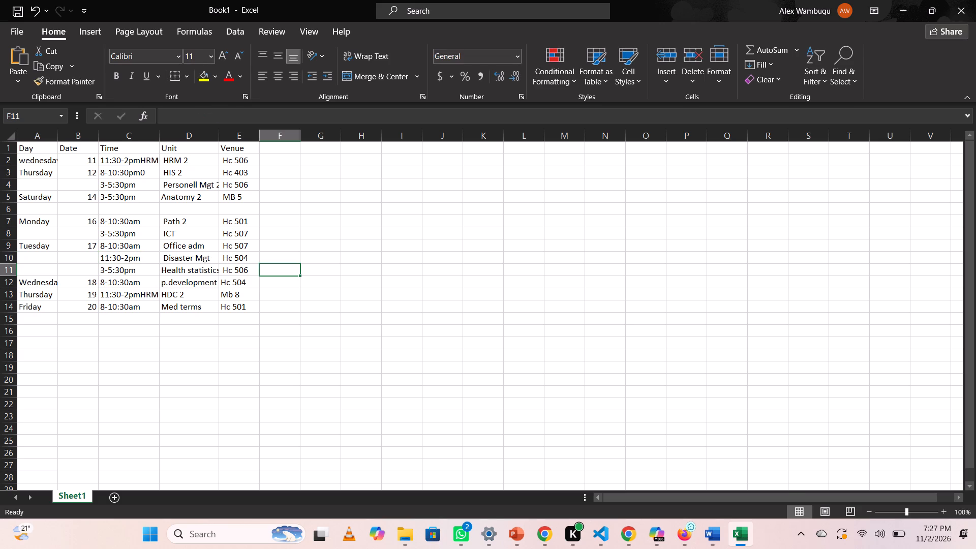
Widen the Unit column to fit its entries and the Day column slightly.
{"action": "left_click_drag", "start_coordinate": [221, 138], "coordinate": [229, 139]}
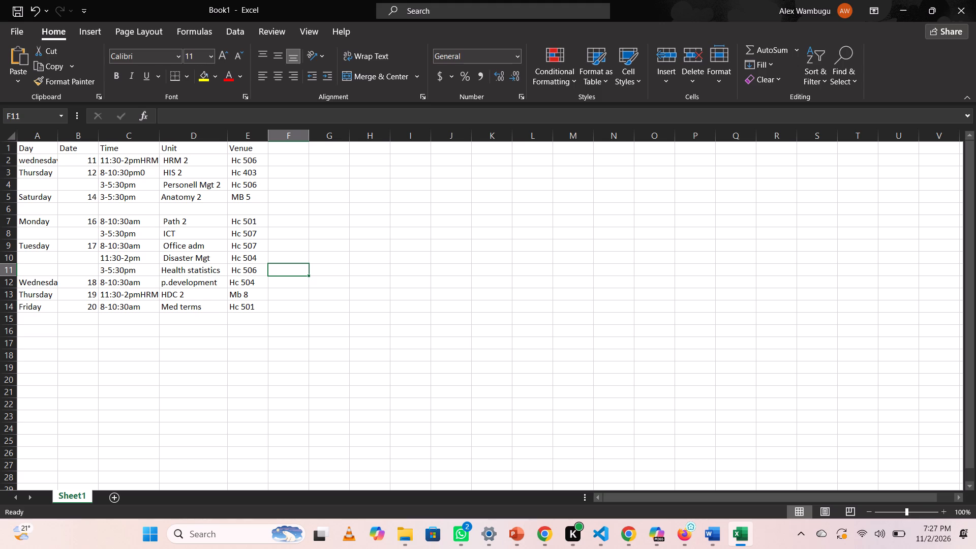
{"action": "left_click", "coordinate": [60, 138]}
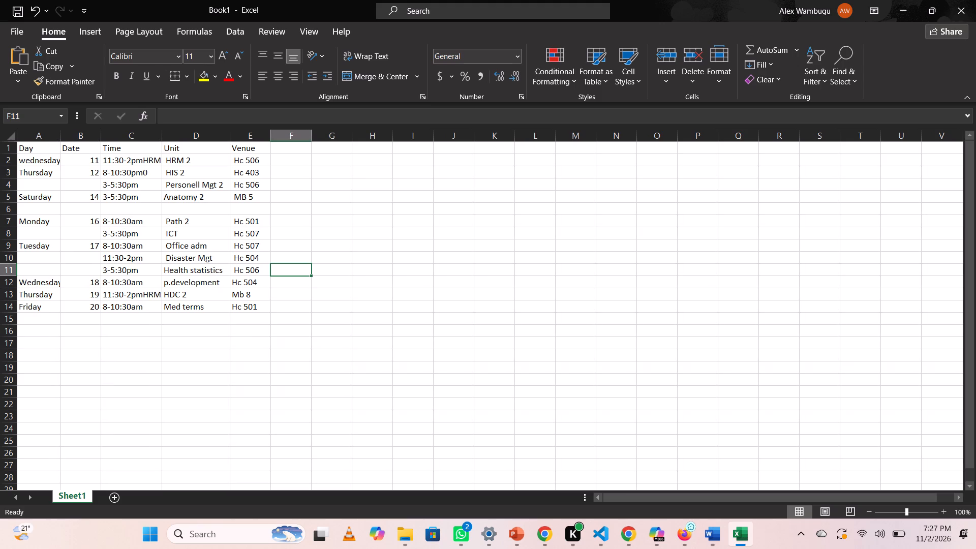
Correct the Time entry of the Wednesday 11 HRM 2 row to 11:30-2pm.
{"action": "triple_click", "coordinate": [155, 163]}
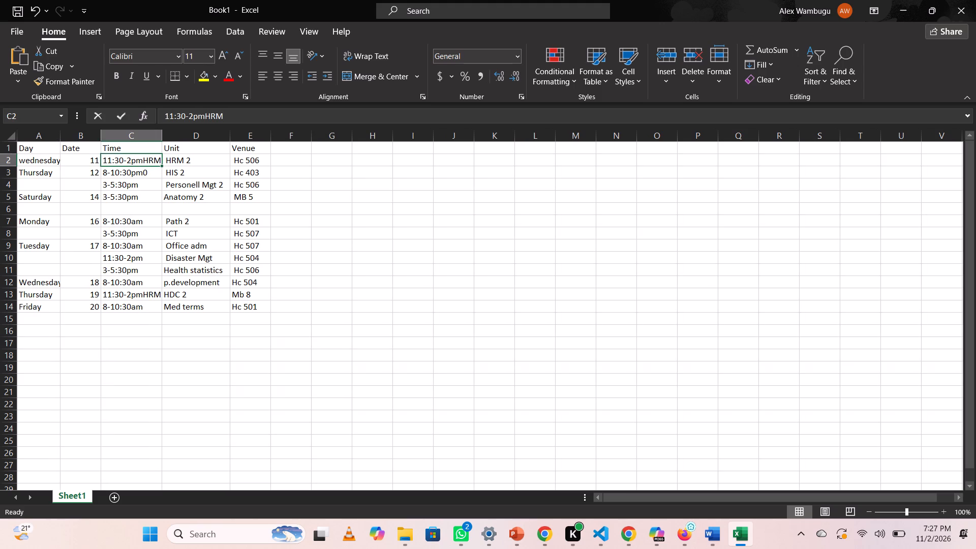
{"action": "left_click", "coordinate": [156, 163]}
{"action": "left_click", "coordinate": [161, 161]}
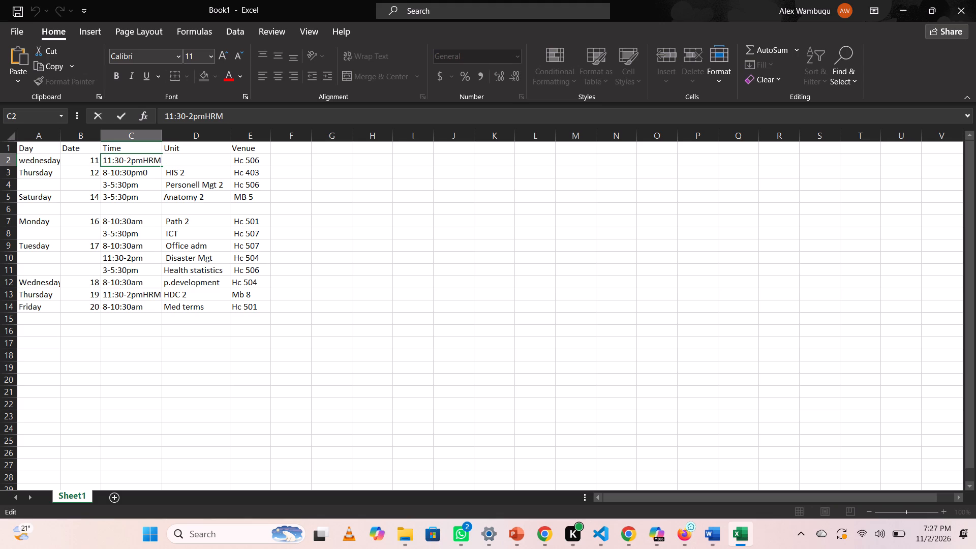
{"action": "key", "text": "BackSpace"}
{"action": "key", "text": "BackSpace"}
{"action": "key", "text": "BackSpace"}
{"action": "left_click", "coordinate": [174, 162]}
{"action": "left_click", "coordinate": [179, 160]}
{"action": "left_click", "coordinate": [265, 162]}
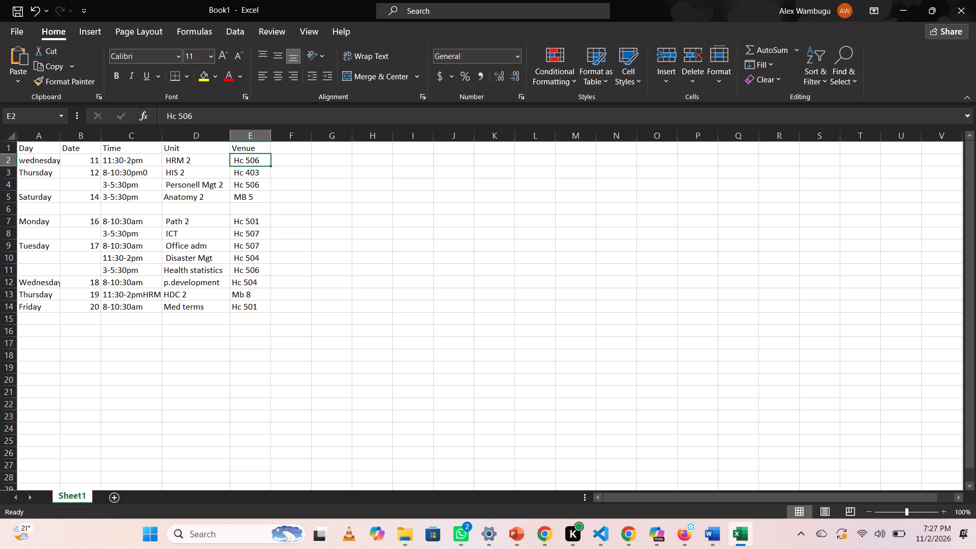
Apply All Borders to the whole timetable, from the Day heading through the Friday 20 venue (A1:E14).
{"action": "left_click_drag", "start_coordinate": [53, 149], "coordinate": [264, 241]}
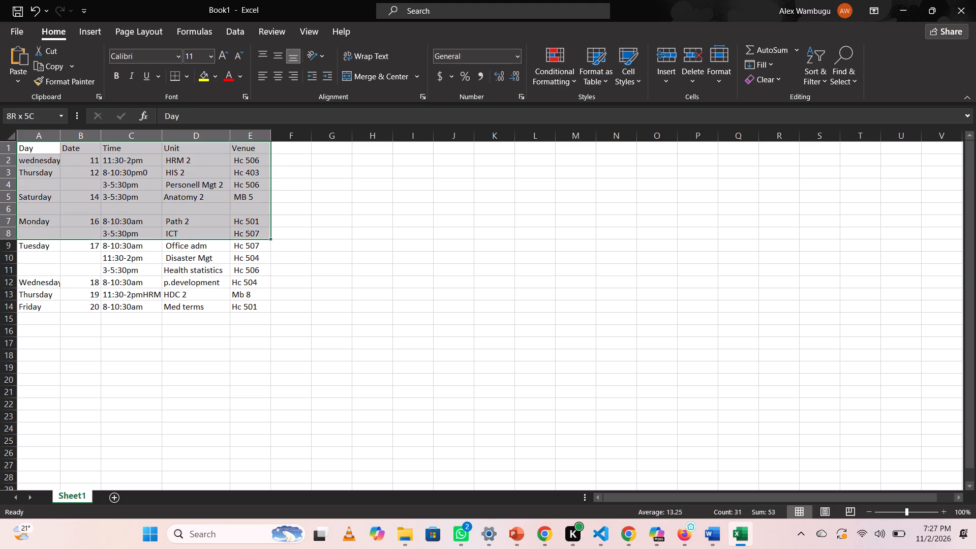
{"action": "left_click_drag", "start_coordinate": [264, 241], "coordinate": [257, 295]}
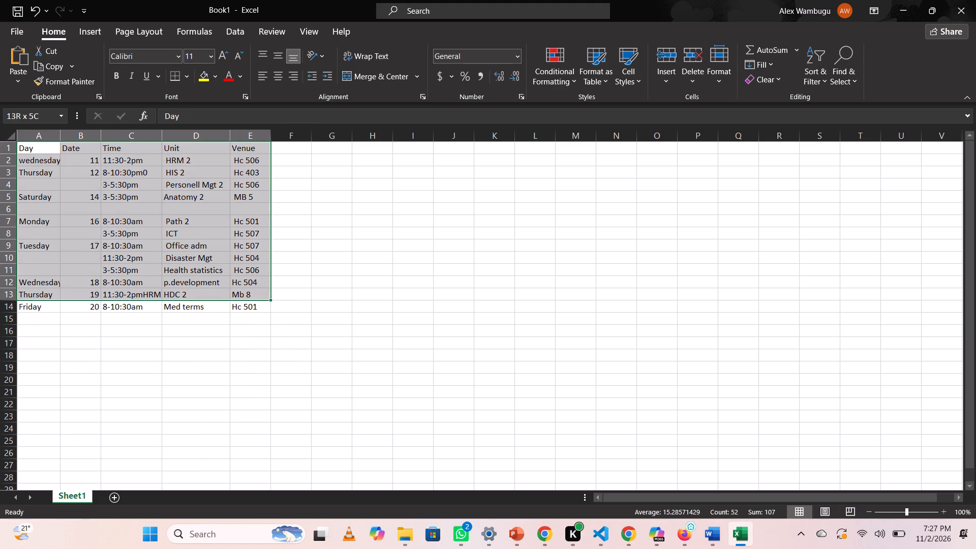
{"action": "left_click_drag", "start_coordinate": [257, 295], "coordinate": [258, 307]}
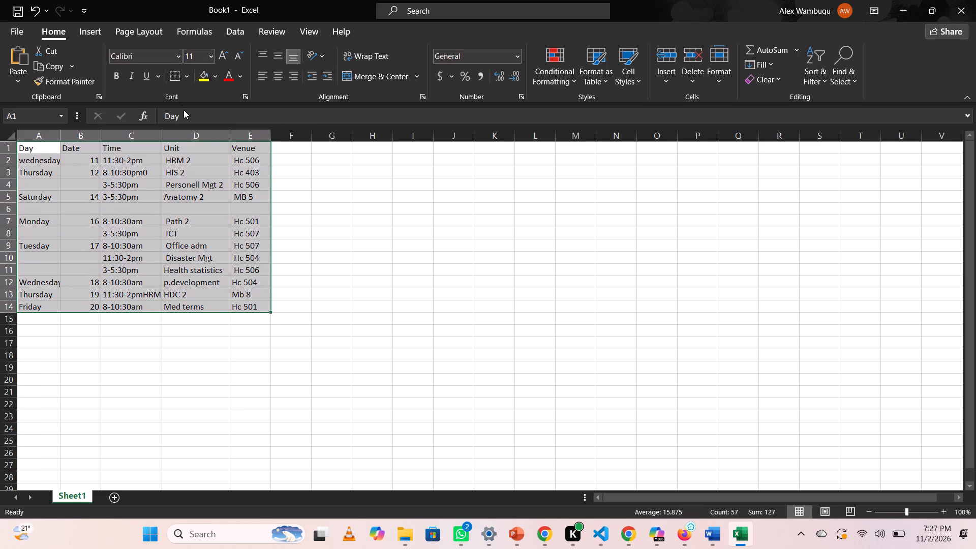
{"action": "left_click", "coordinate": [186, 74]}
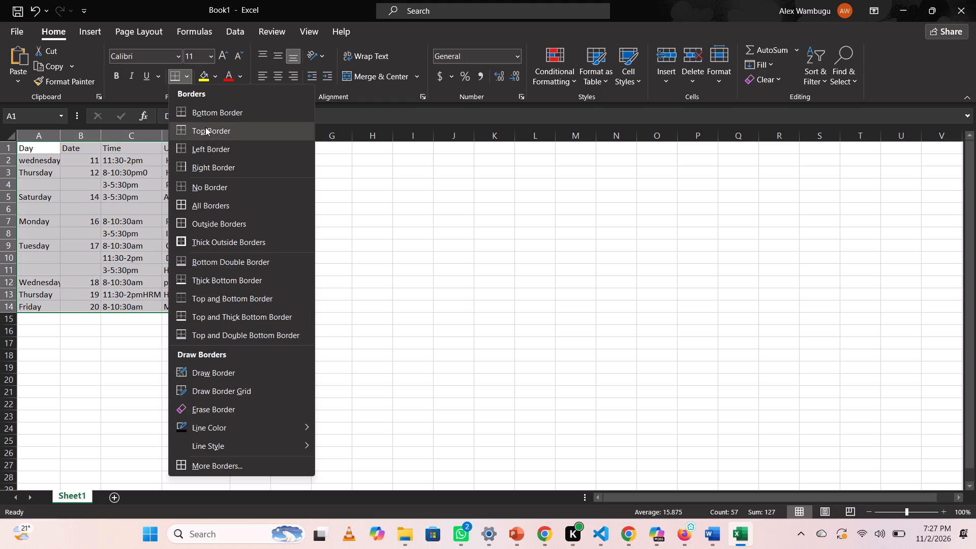
{"action": "left_click", "coordinate": [229, 210]}
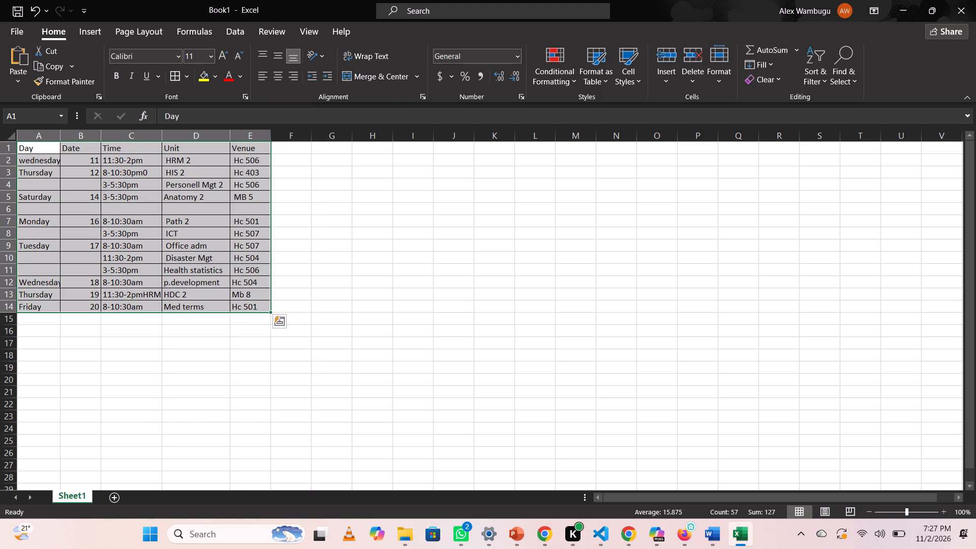
{"action": "left_click", "coordinate": [346, 272]}
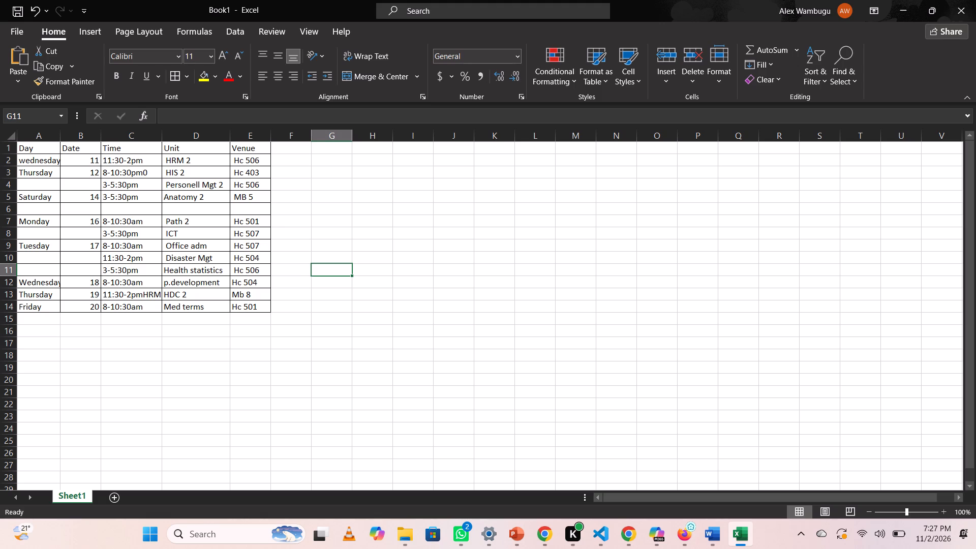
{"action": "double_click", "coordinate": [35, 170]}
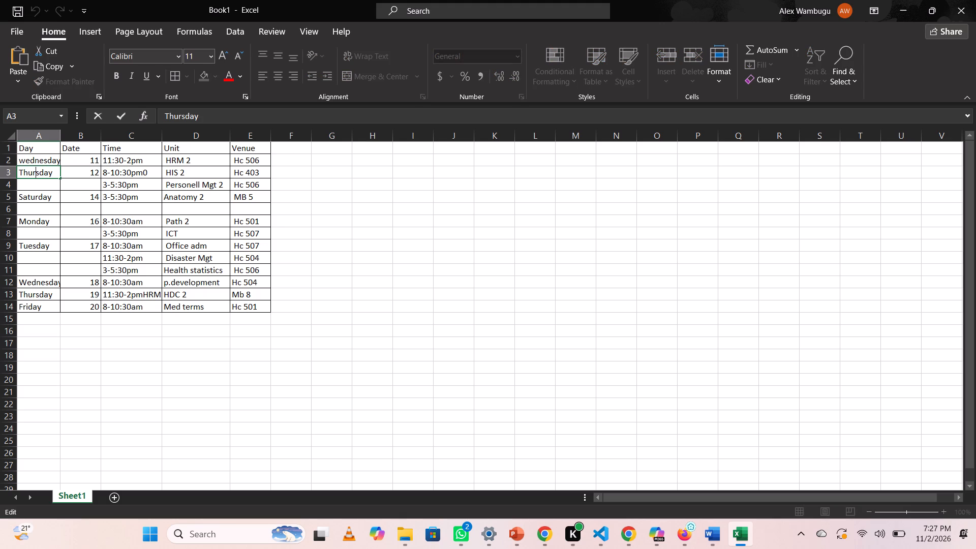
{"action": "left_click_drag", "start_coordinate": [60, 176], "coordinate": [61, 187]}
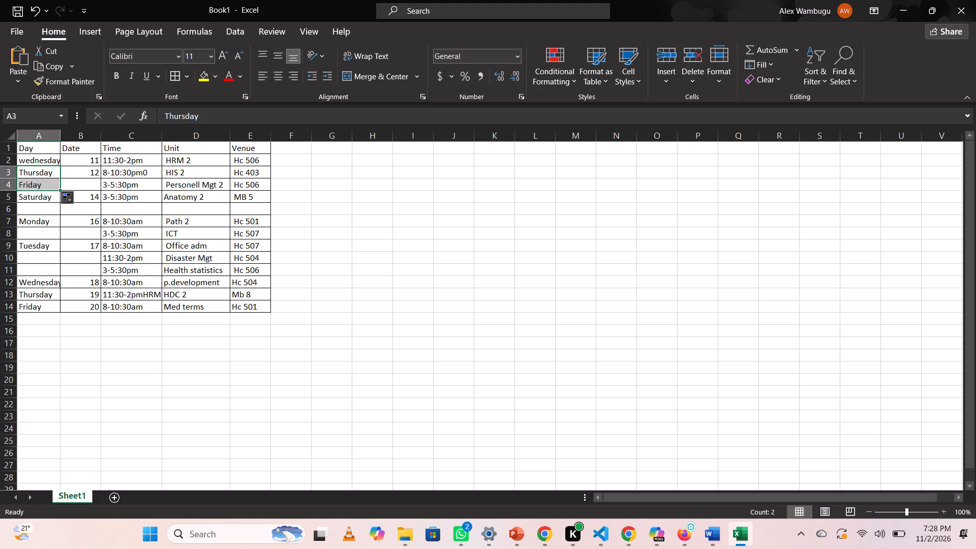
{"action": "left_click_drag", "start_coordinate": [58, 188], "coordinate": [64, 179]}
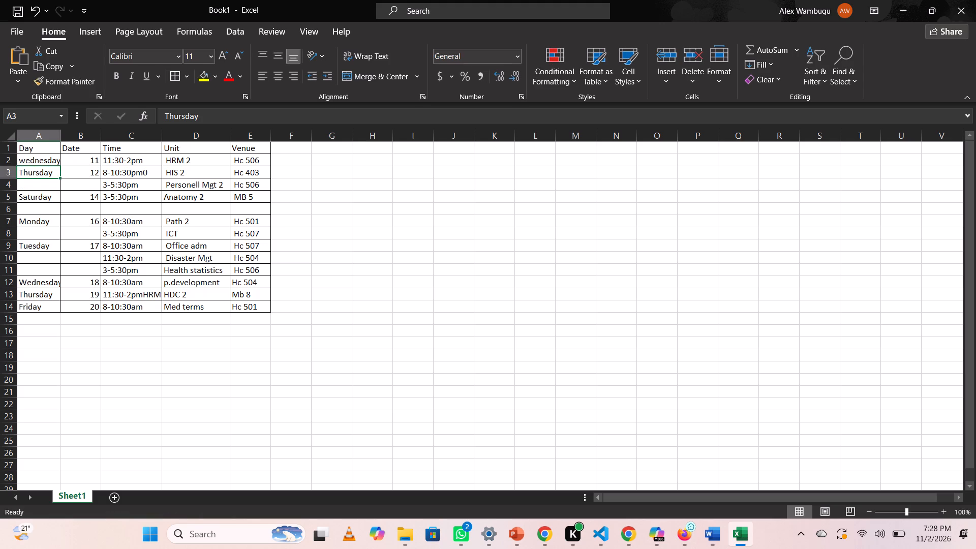
Merge the Thursday 12 Day cell with the blank cell below it (A3:A4) using the Merge cells alignment option.
{"action": "left_click_drag", "start_coordinate": [38, 173], "coordinate": [46, 186]}
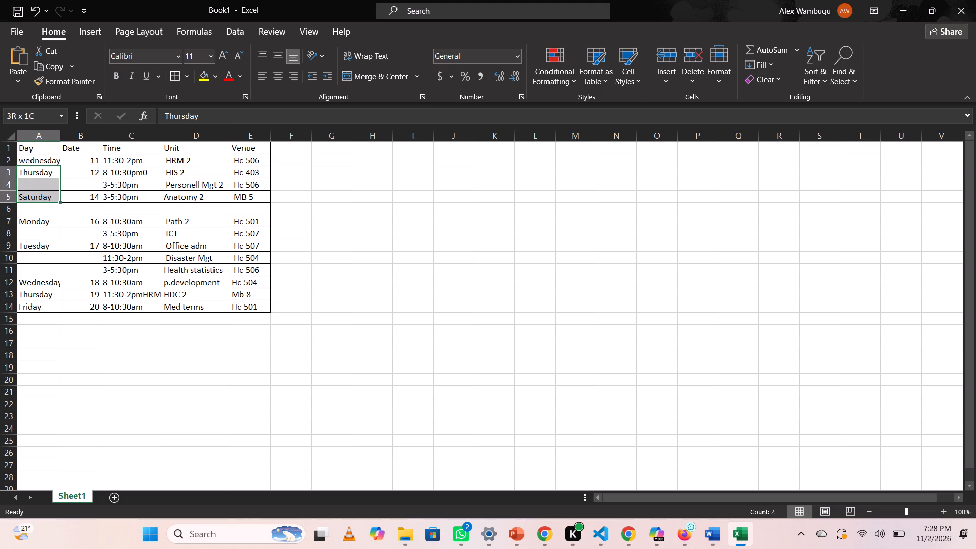
{"action": "left_click_drag", "start_coordinate": [46, 186], "coordinate": [47, 186]}
{"action": "right_click", "coordinate": [47, 186]}
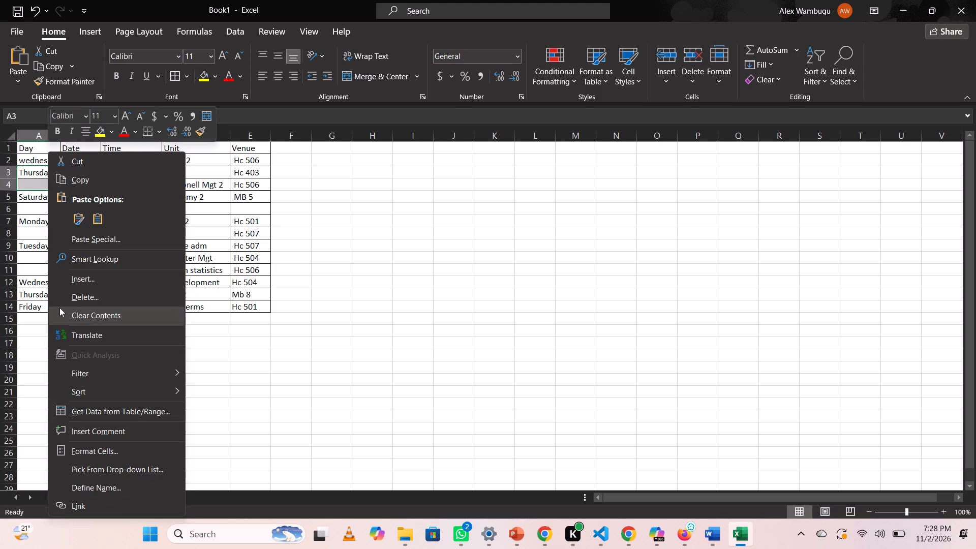
{"action": "left_click", "coordinate": [117, 459]}
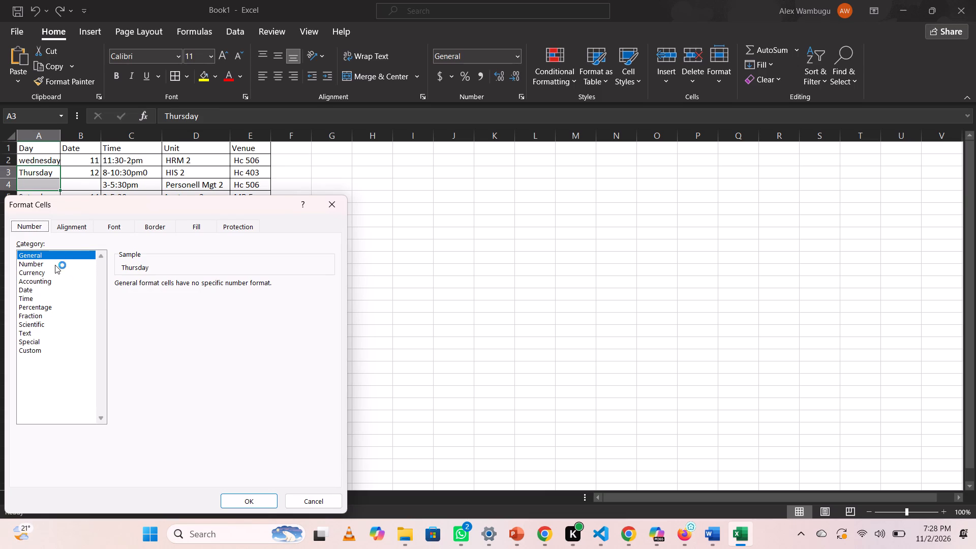
{"action": "left_click", "coordinate": [68, 224]}
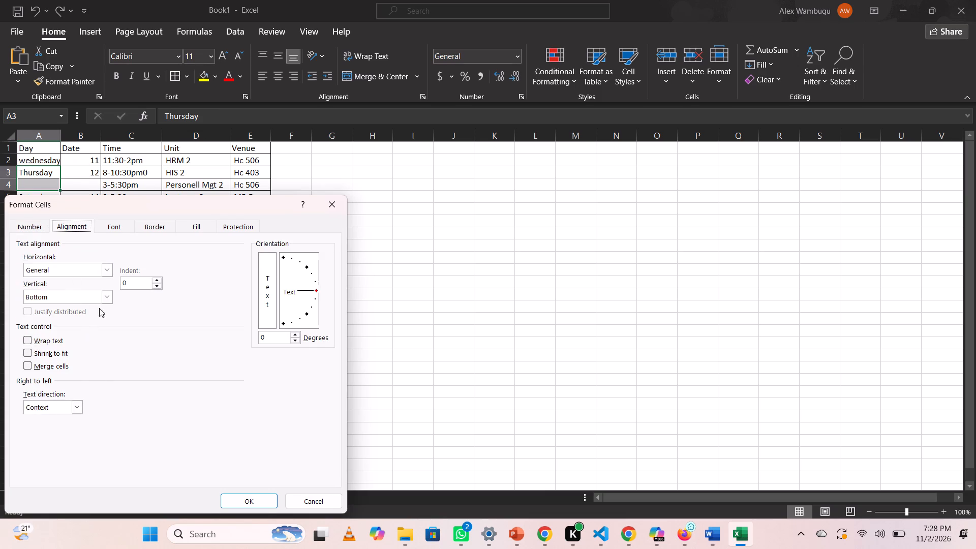
{"action": "left_click", "coordinate": [79, 223]}
{"action": "left_click", "coordinate": [20, 223]}
{"action": "left_click", "coordinate": [79, 224]}
{"action": "left_click", "coordinate": [23, 363]}
{"action": "left_click", "coordinate": [251, 498]}
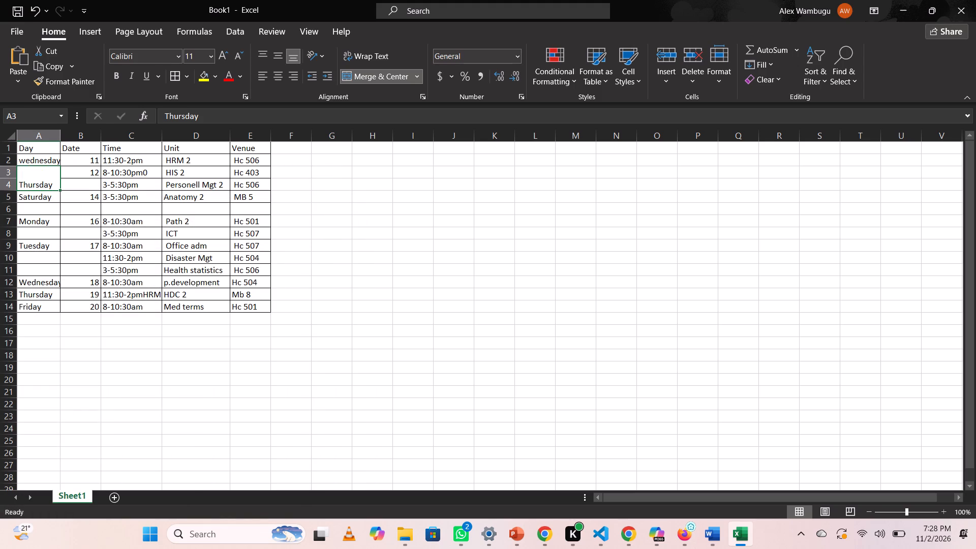
{"action": "left_click", "coordinate": [363, 302]}
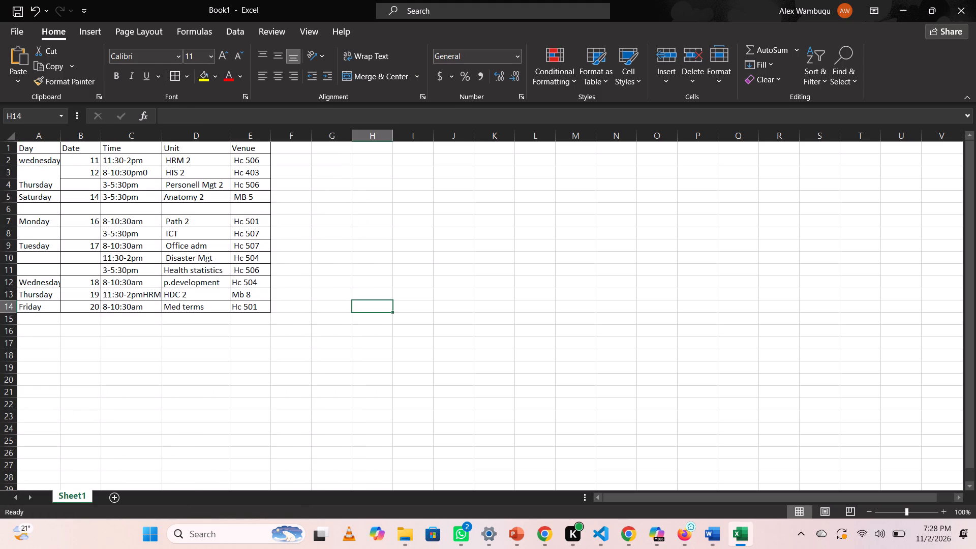
Merge the Monday 16 Day cell with the blank cell below it (A7:A8) using the Merge cells option.
{"action": "left_click_drag", "start_coordinate": [50, 223], "coordinate": [54, 236]}
{"action": "right_click", "coordinate": [54, 236]}
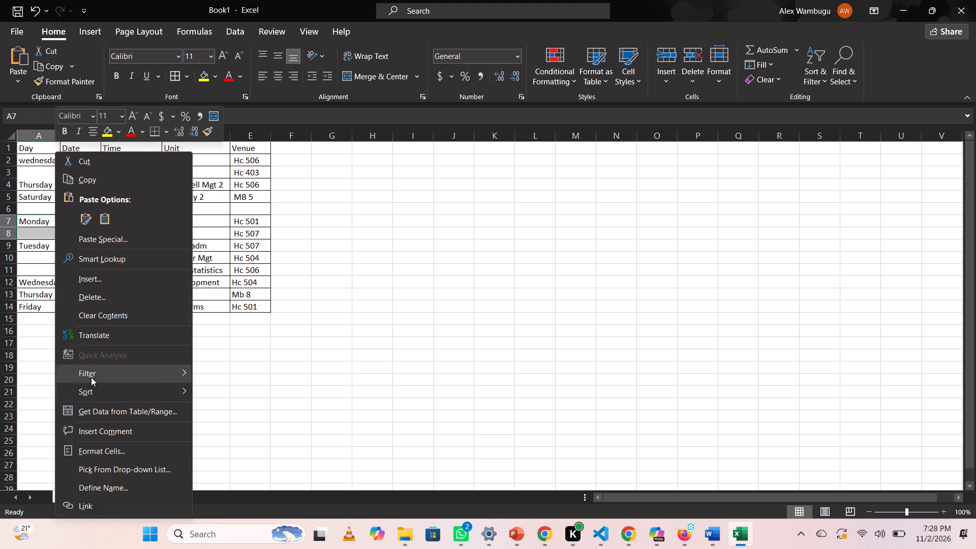
{"action": "left_click", "coordinate": [121, 446]}
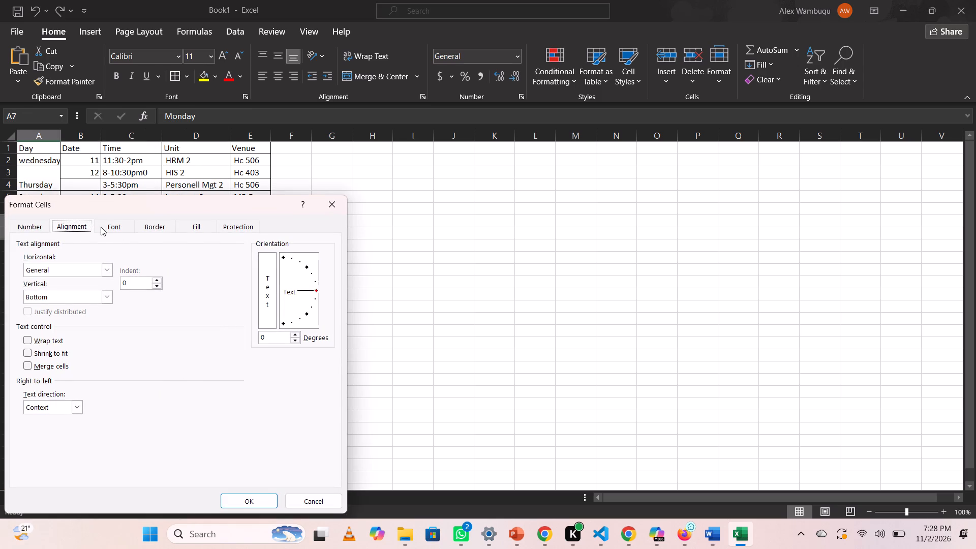
{"action": "left_click", "coordinate": [29, 367]}
{"action": "left_click", "coordinate": [251, 500]}
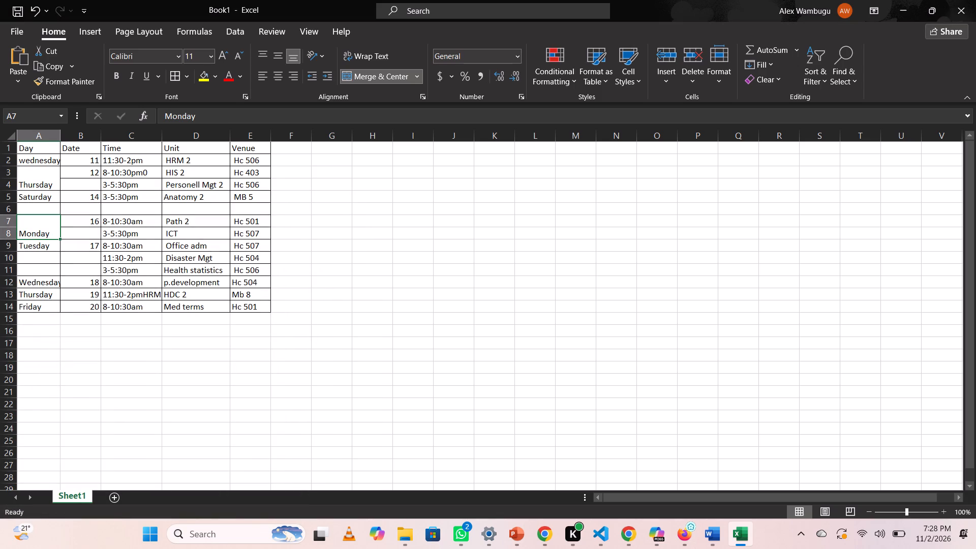
Merge the Tuesday 17 Day cell with the two blank cells below it (A9:A11) using the Merge cells alignment option.
{"action": "left_click_drag", "start_coordinate": [40, 243], "coordinate": [41, 271]}
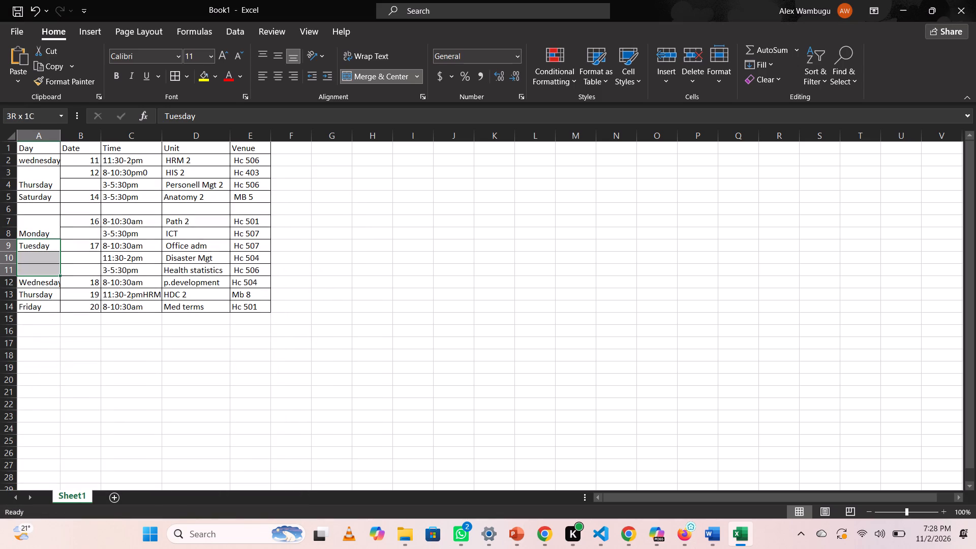
{"action": "right_click", "coordinate": [41, 271]}
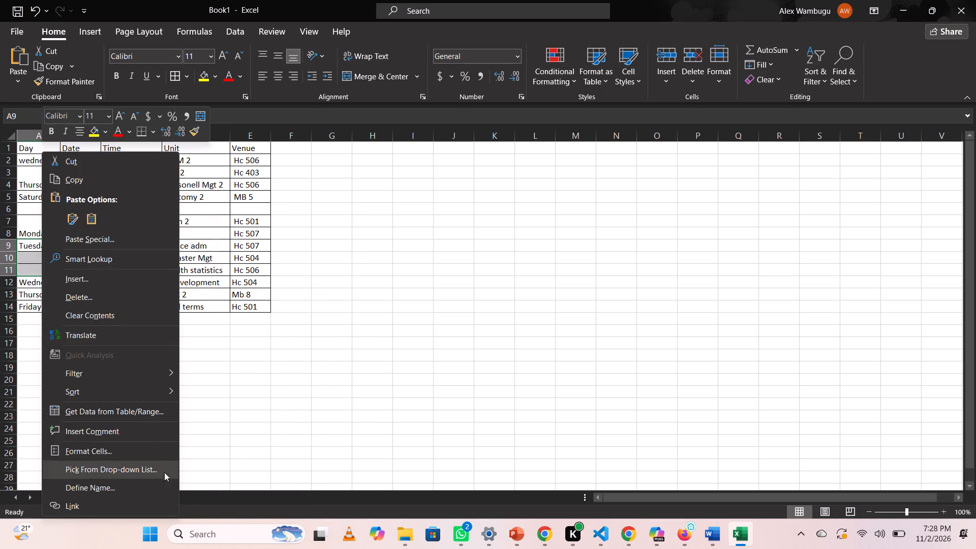
{"action": "left_click", "coordinate": [158, 454]}
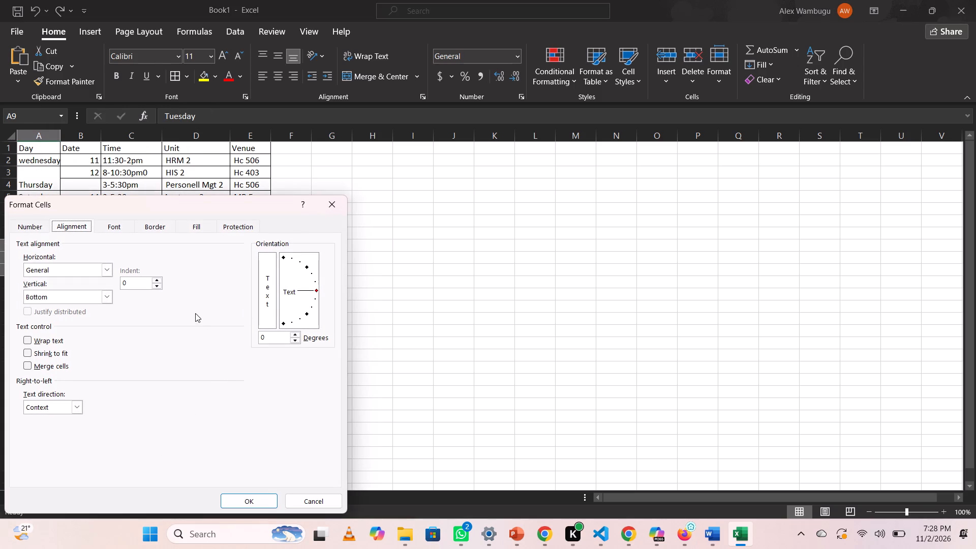
{"action": "left_click", "coordinate": [30, 370]}
{"action": "left_click", "coordinate": [263, 502]}
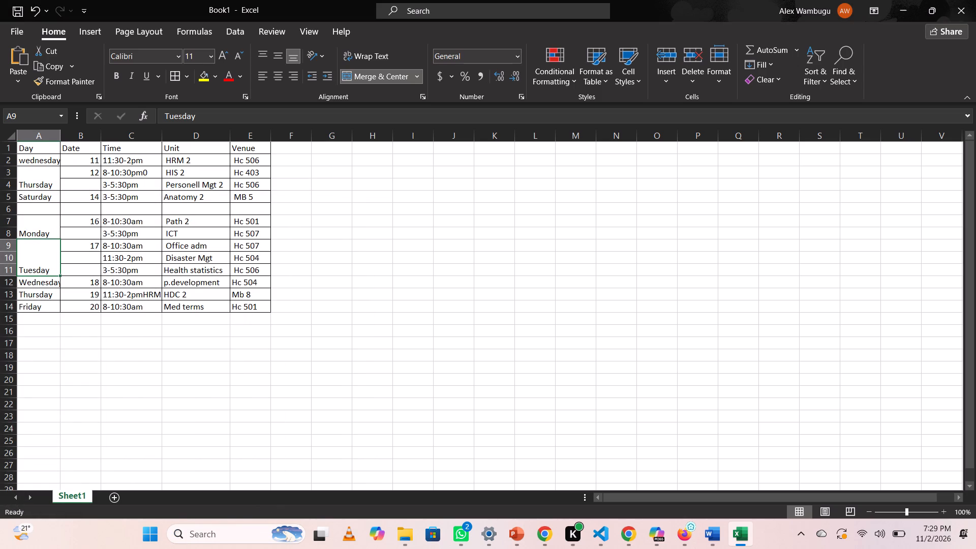
{"action": "left_click", "coordinate": [166, 414]}
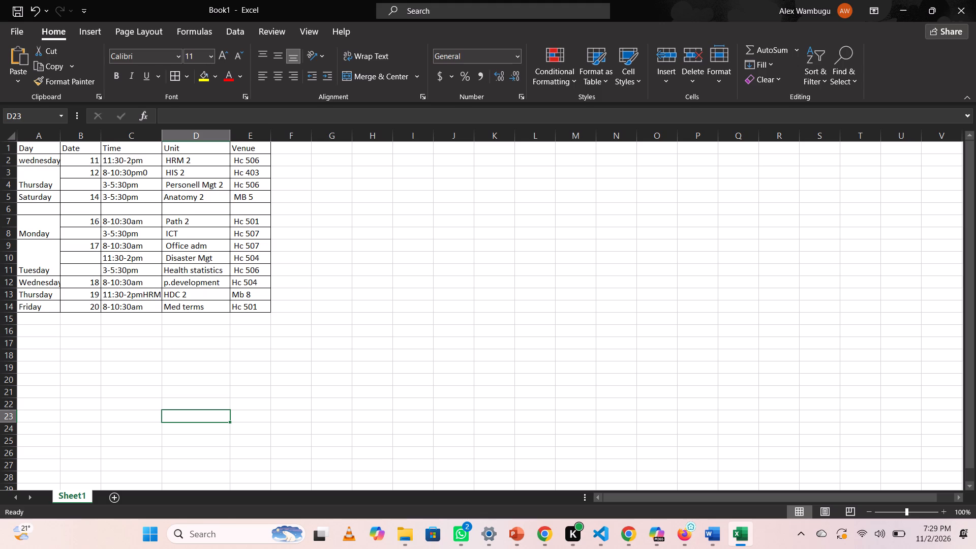
Fill the blank Date cells: 12 for Personell Mgt 2, 16 for ICT, and 17 for Disaster Mgt and Health statistics.
{"action": "left_click", "coordinate": [91, 182]}
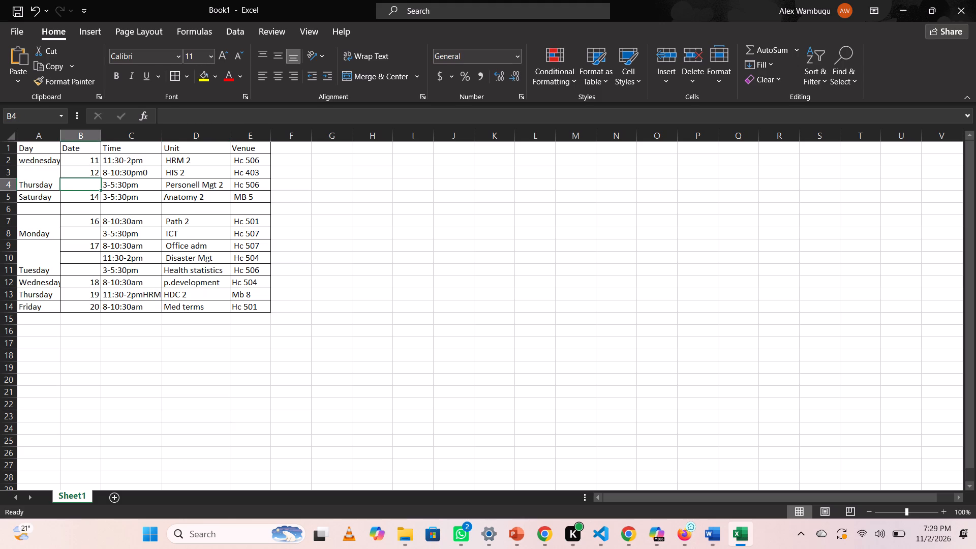
{"action": "type", "text": "12"}
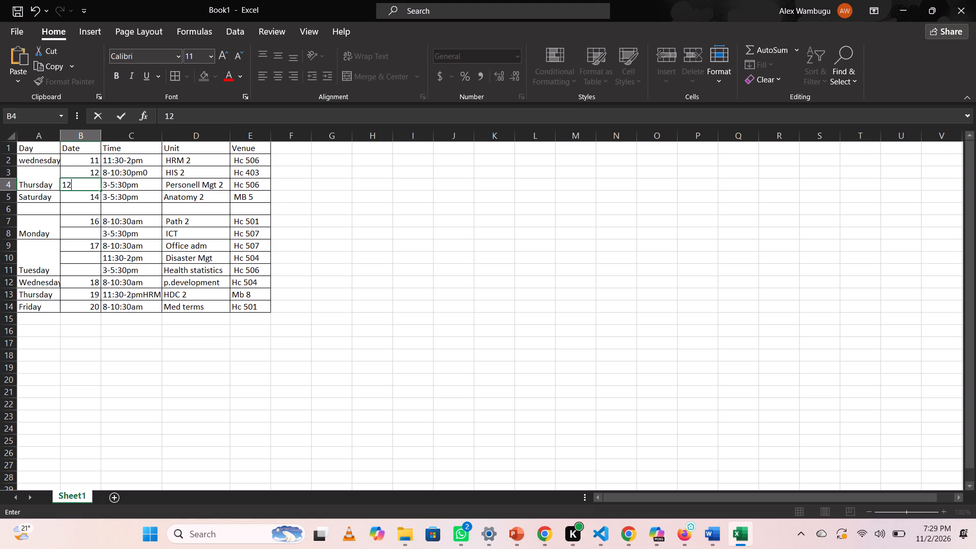
{"action": "left_click", "coordinate": [96, 232]}
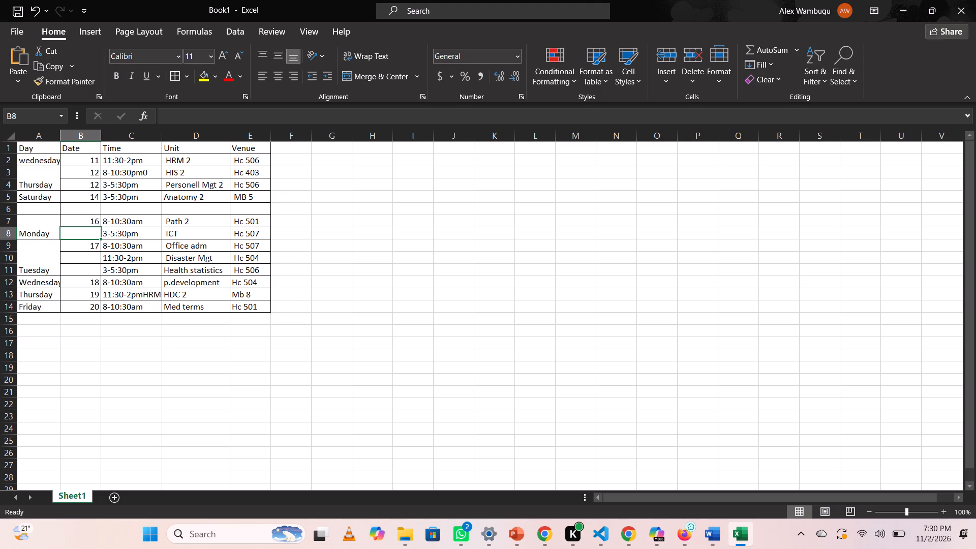
{"action": "key", "text": "1"}
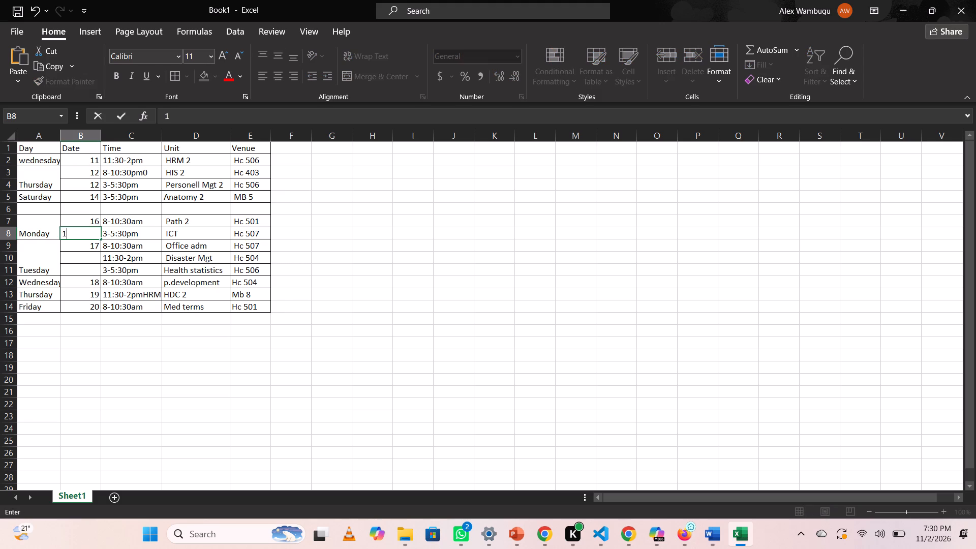
{"action": "key", "text": "6"}
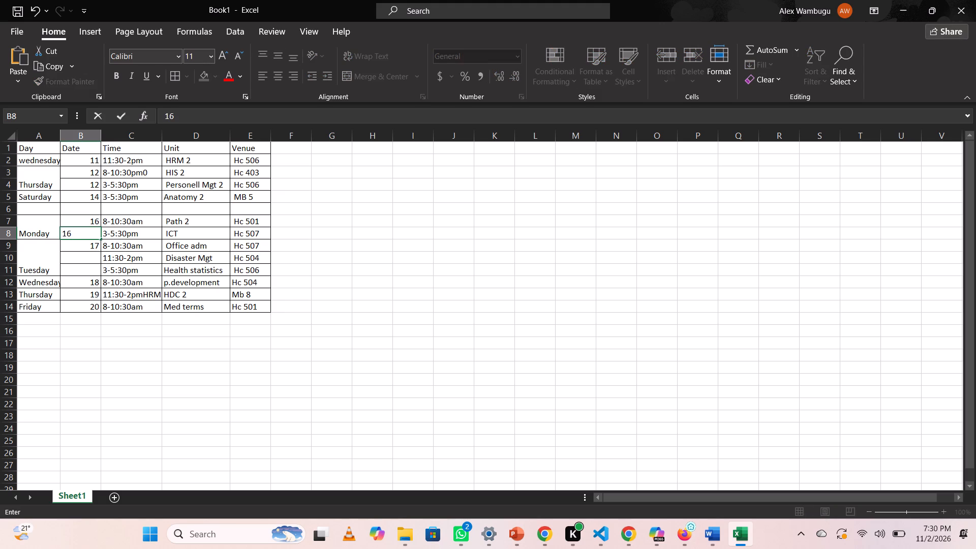
{"action": "left_click", "coordinate": [92, 258]}
{"action": "type", "text": "17"}
{"action": "left_click", "coordinate": [86, 276]}
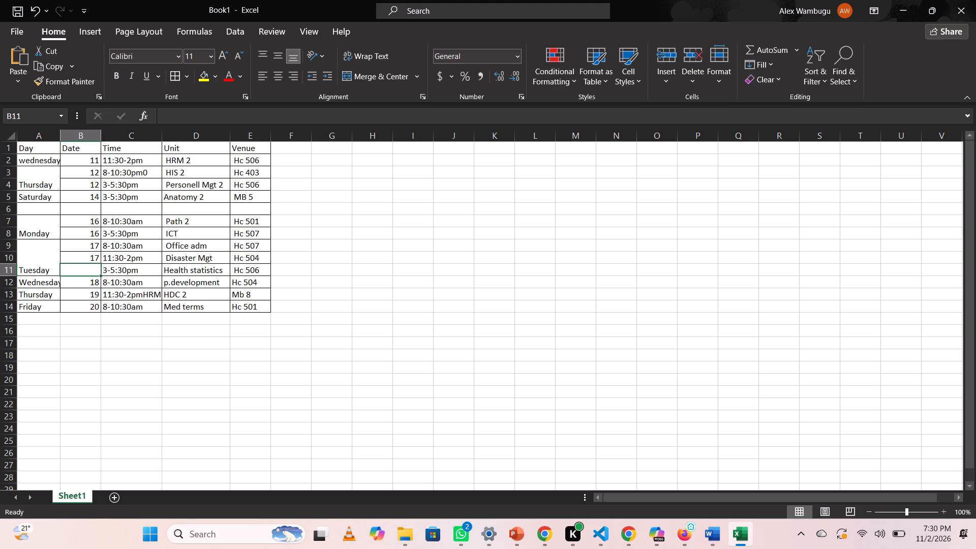
{"action": "key", "text": "1"}
{"action": "key", "text": "7"}
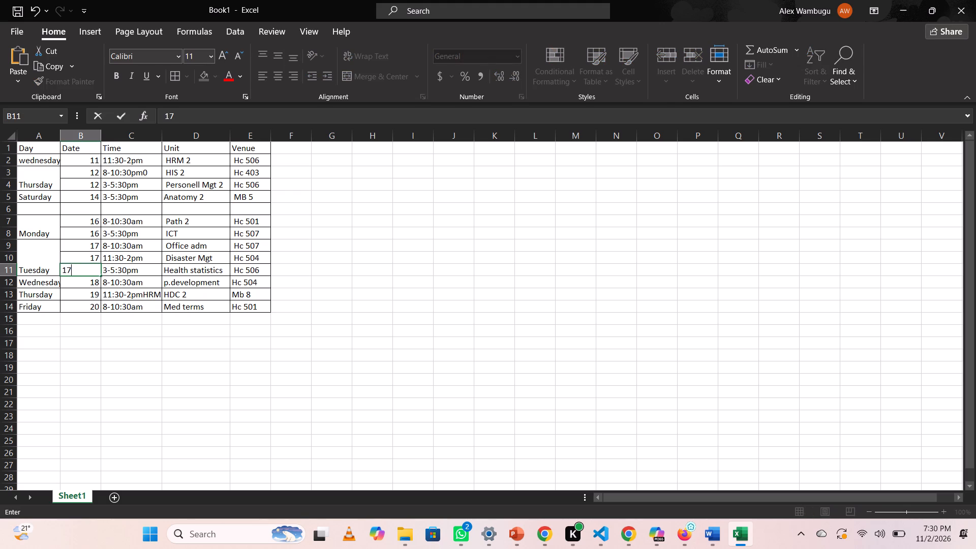
{"action": "left_click", "coordinate": [132, 340]}
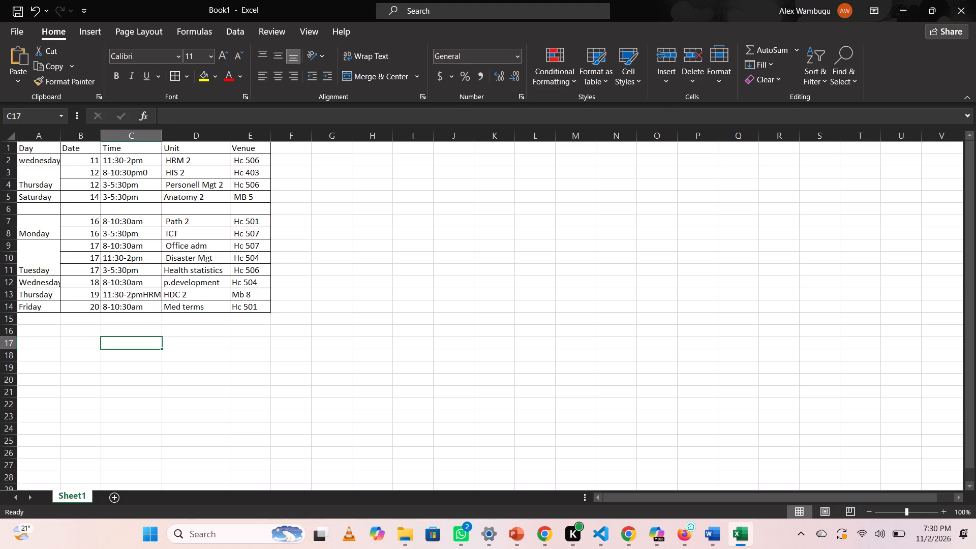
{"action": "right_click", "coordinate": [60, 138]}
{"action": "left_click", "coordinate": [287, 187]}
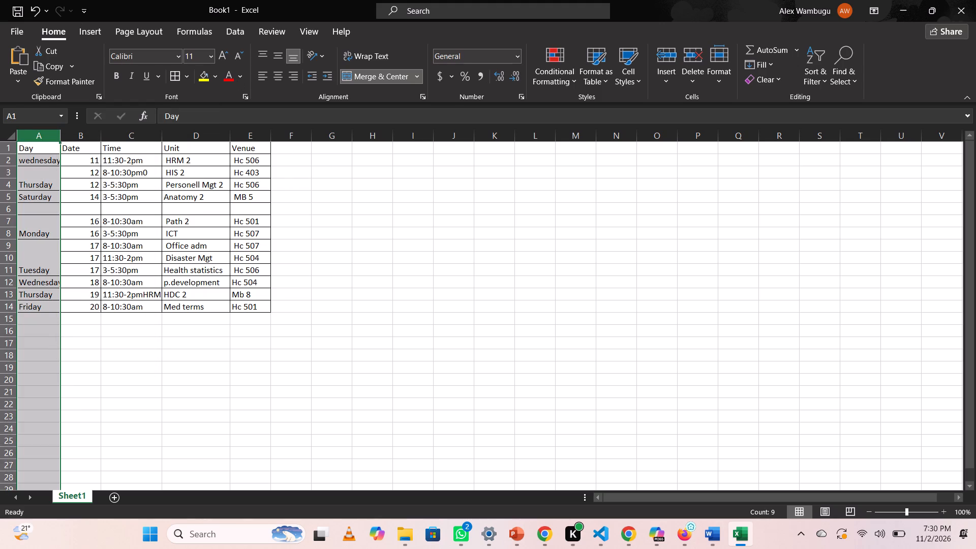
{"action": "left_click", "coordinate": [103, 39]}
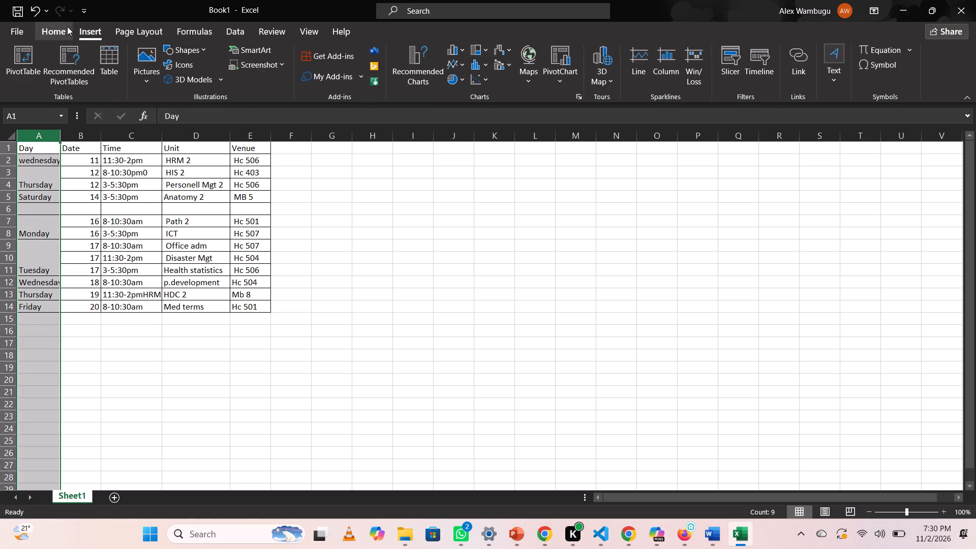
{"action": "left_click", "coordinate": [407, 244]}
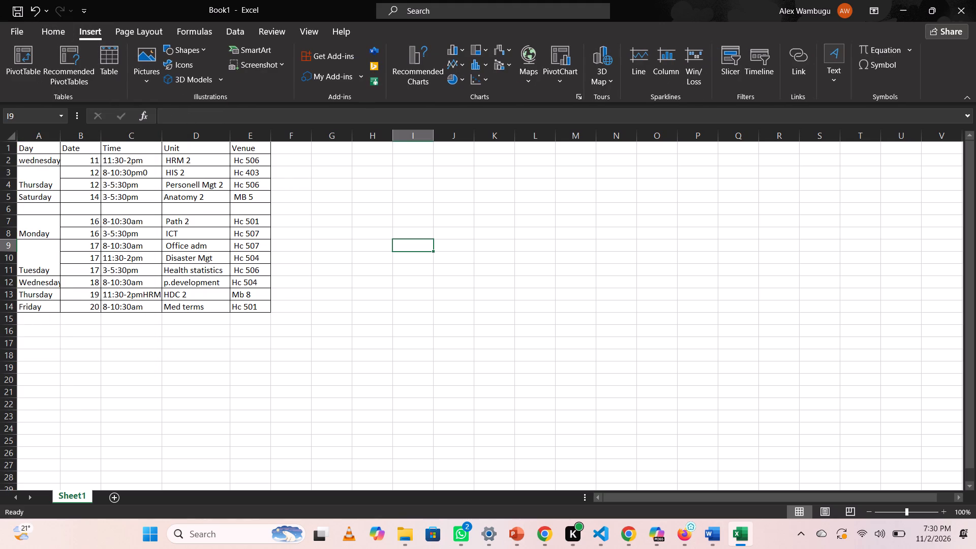
Make the whole timetable bold, from the Day heading through the Friday 20 venue (A1:E14).
{"action": "left_click_drag", "start_coordinate": [37, 146], "coordinate": [240, 306]}
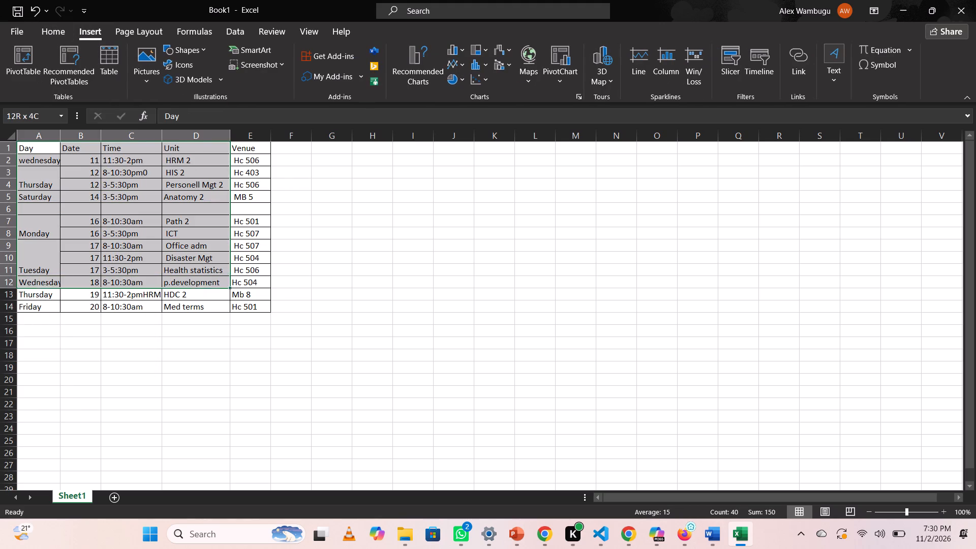
{"action": "left_click_drag", "start_coordinate": [240, 306], "coordinate": [246, 307]}
{"action": "left_click", "coordinate": [51, 32]}
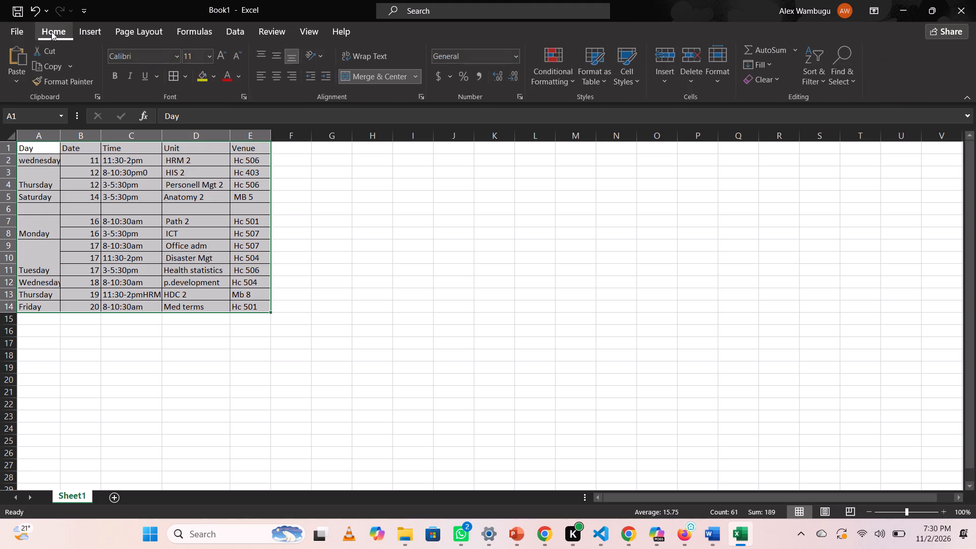
{"action": "left_click", "coordinate": [121, 72]}
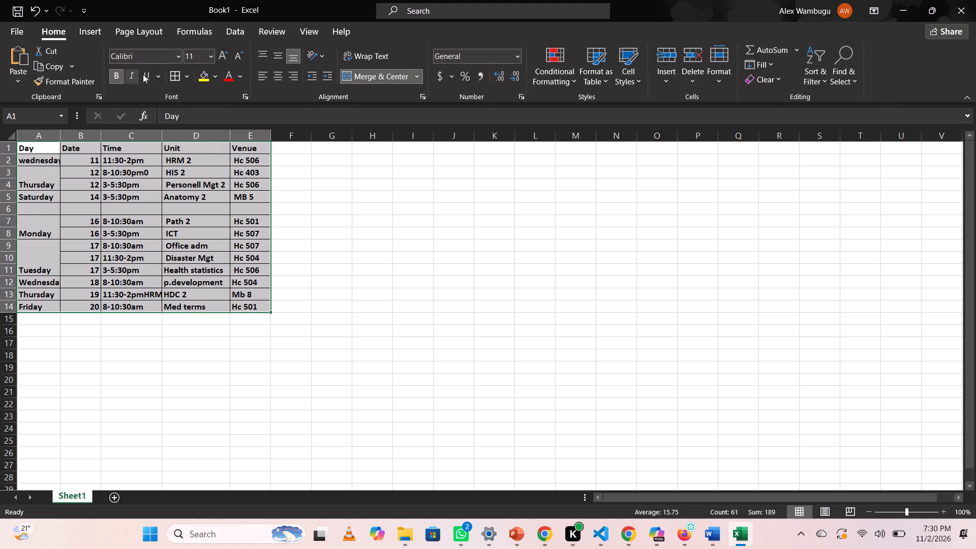
Set the font of the whole timetable (A1:E14) to Times New Roman.
{"action": "left_click", "coordinate": [176, 54]}
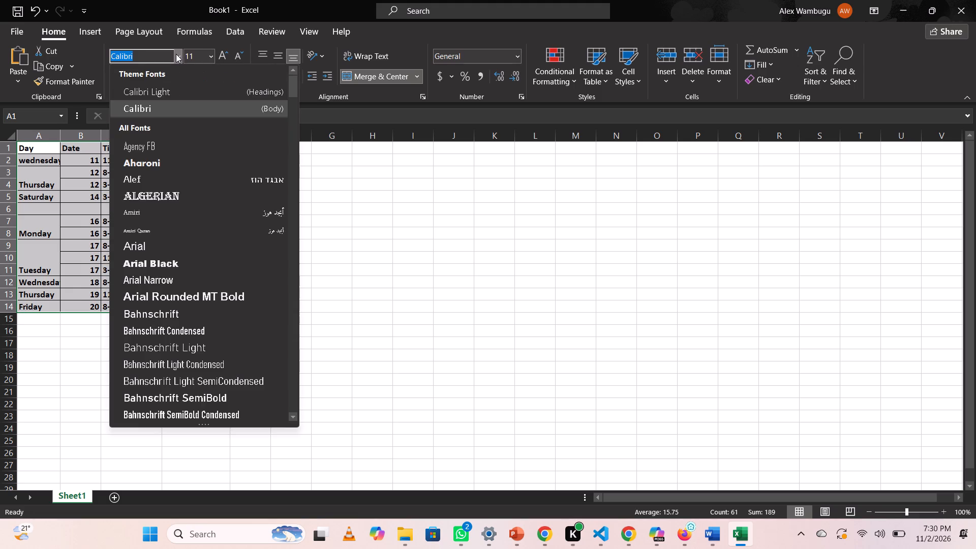
{"action": "key", "text": "t"}
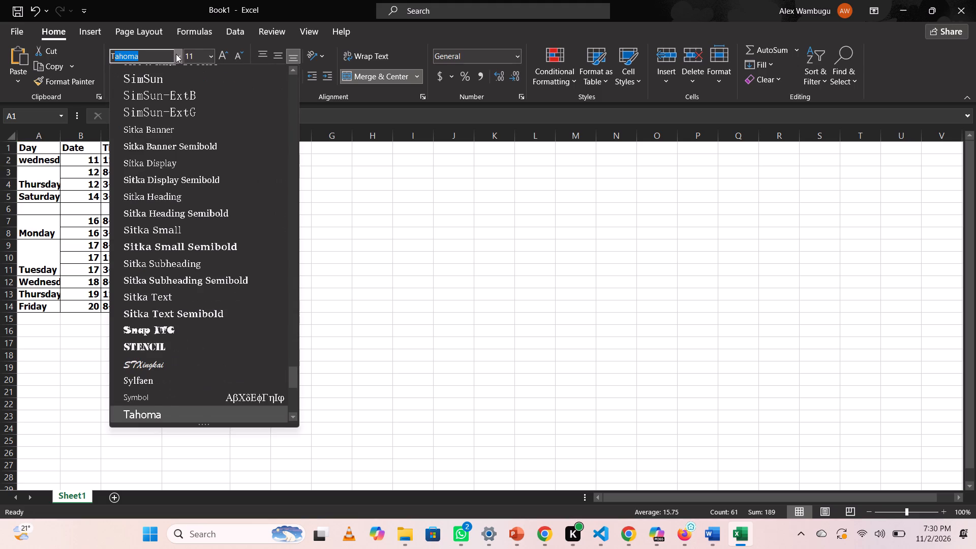
{"action": "type", "text": "im"}
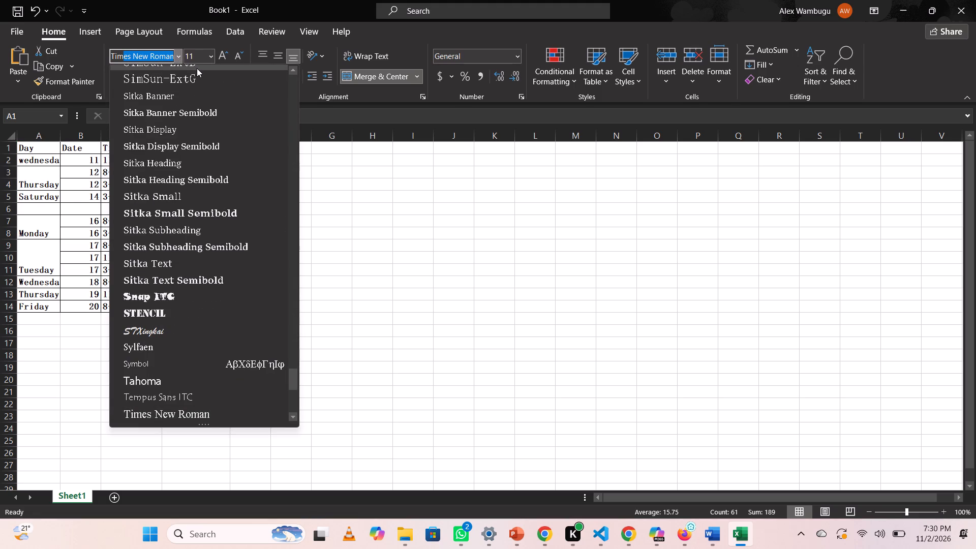
{"action": "key", "text": "Return"}
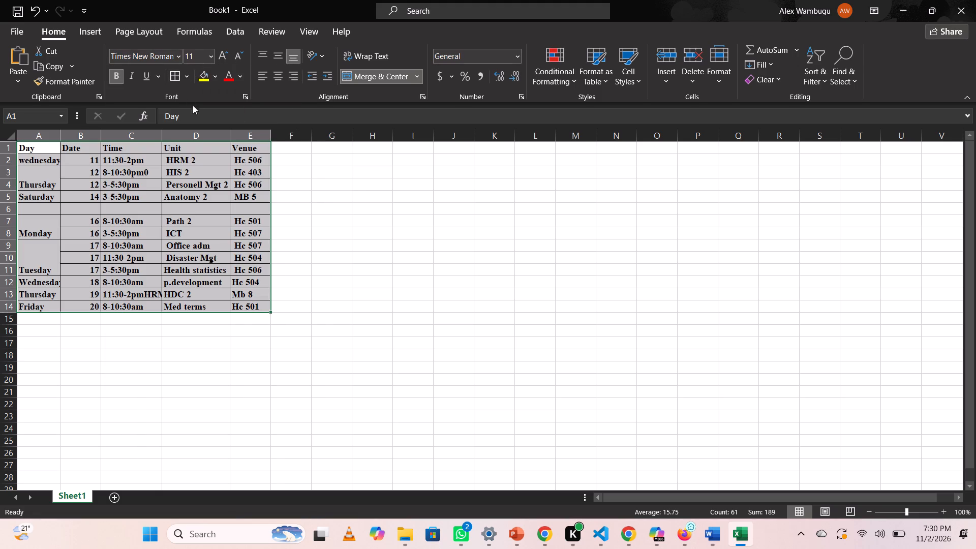
{"action": "left_click", "coordinate": [293, 229]}
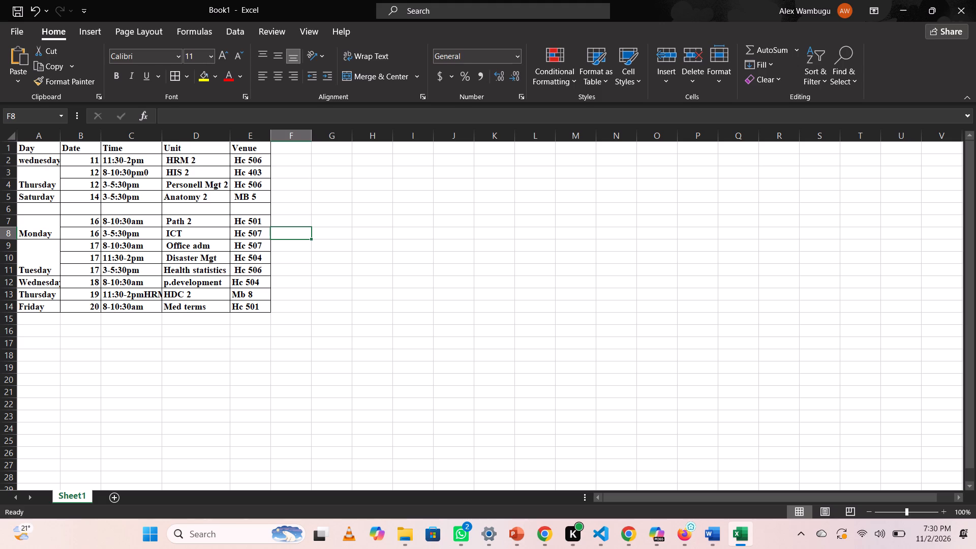
Italicise the heading row from Day to Venue (A1:E1).
{"action": "left_click_drag", "start_coordinate": [25, 148], "coordinate": [225, 157]}
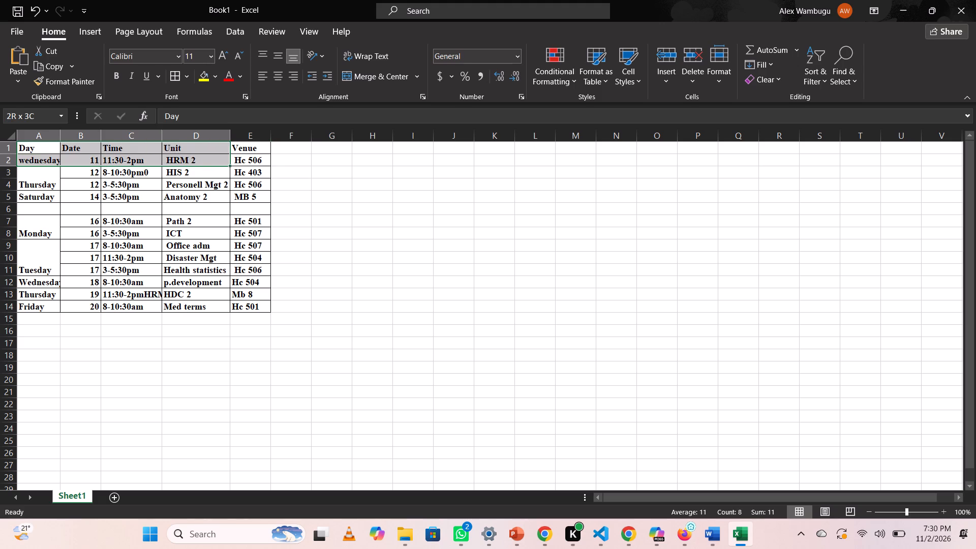
{"action": "left_click_drag", "start_coordinate": [225, 157], "coordinate": [237, 153]}
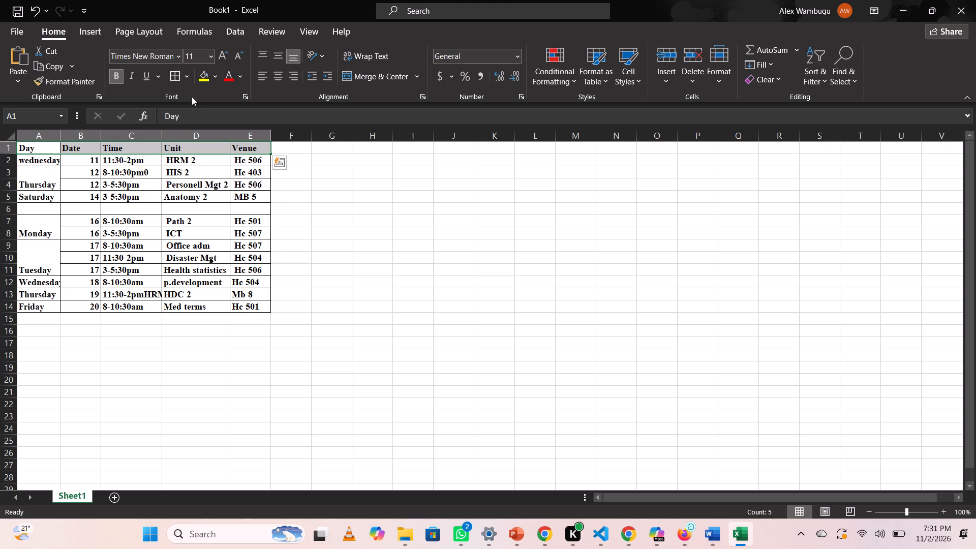
{"action": "left_click", "coordinate": [127, 74]}
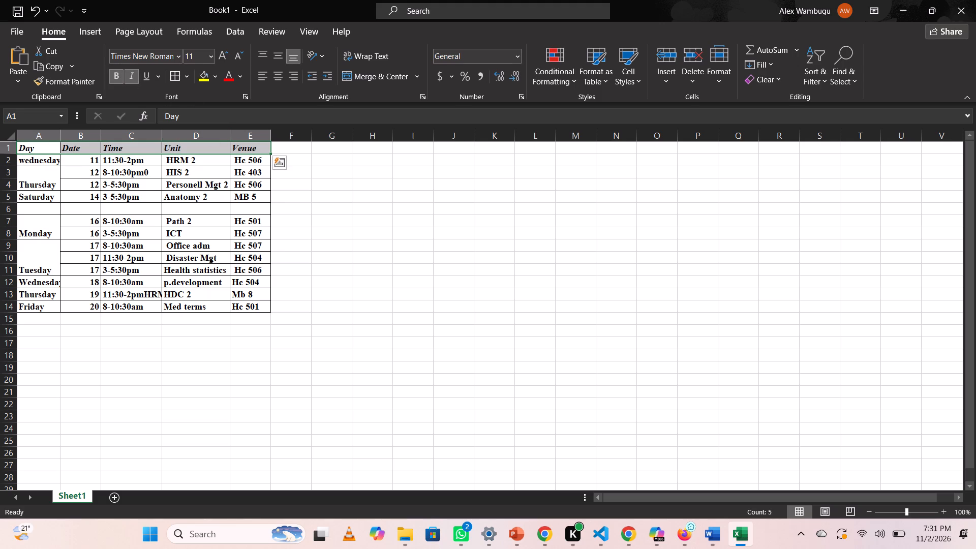
Increase the font size of the empty cell G7, beside the Path 2 row, to 18.
{"action": "left_click", "coordinate": [337, 220]}
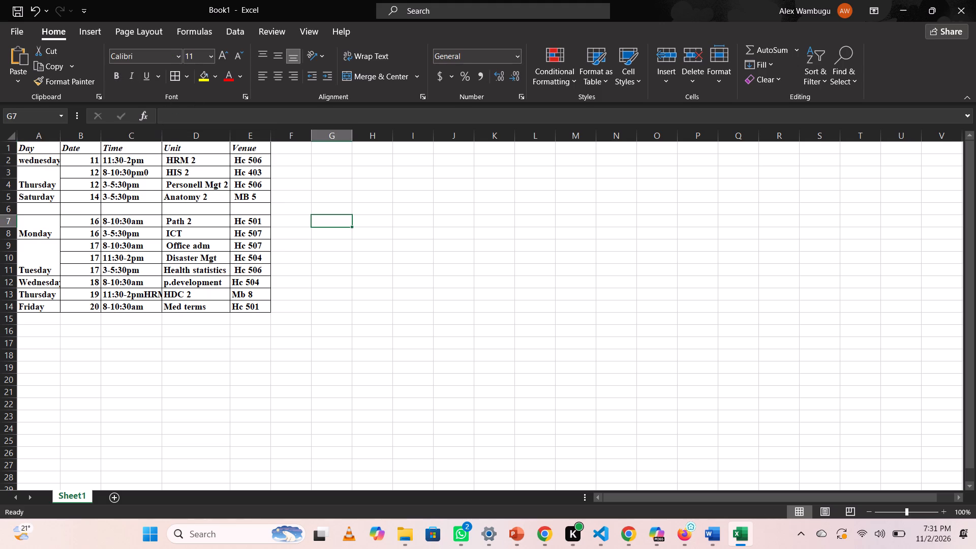
{"action": "left_click", "coordinate": [227, 52]}
{"action": "left_click", "coordinate": [227, 52]}
{"action": "left_click", "coordinate": [228, 52]}
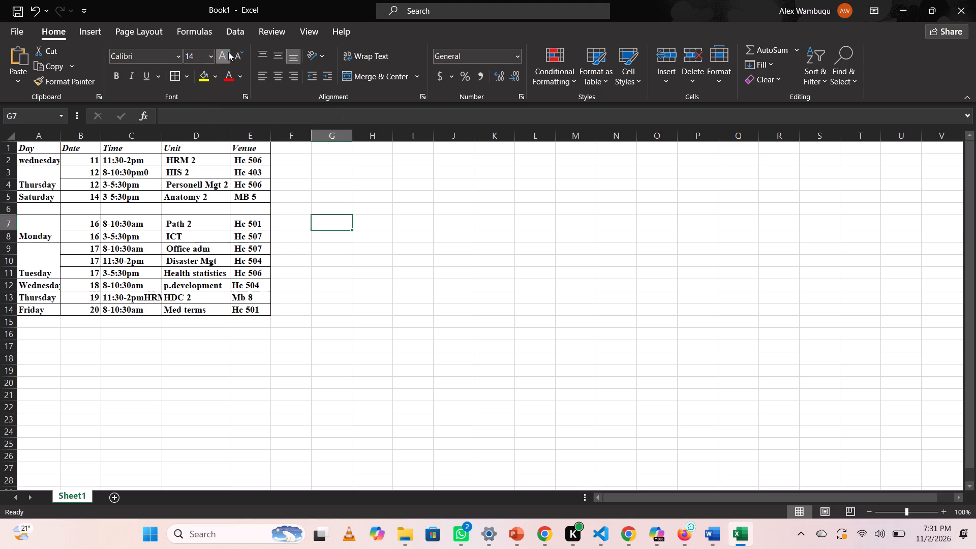
{"action": "left_click", "coordinate": [228, 52]}
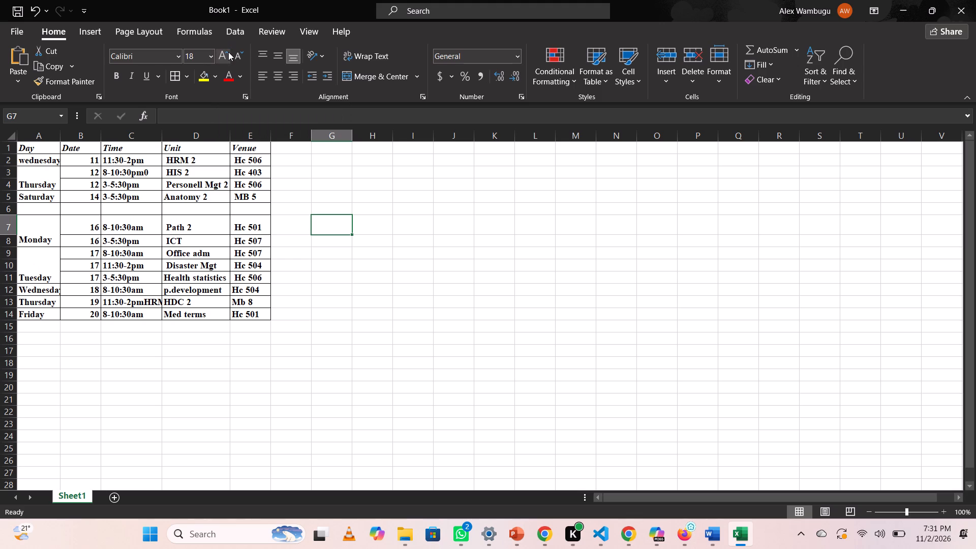
{"action": "left_click", "coordinate": [418, 292]}
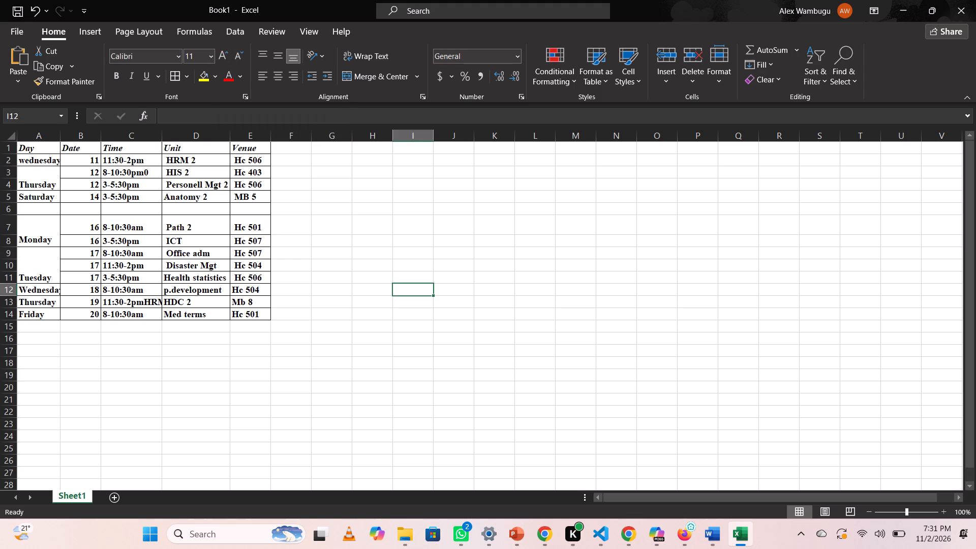
Reduce the font size of the entire Disaster Mgt row (row 10) to 9.
{"action": "left_click", "coordinate": [15, 264]}
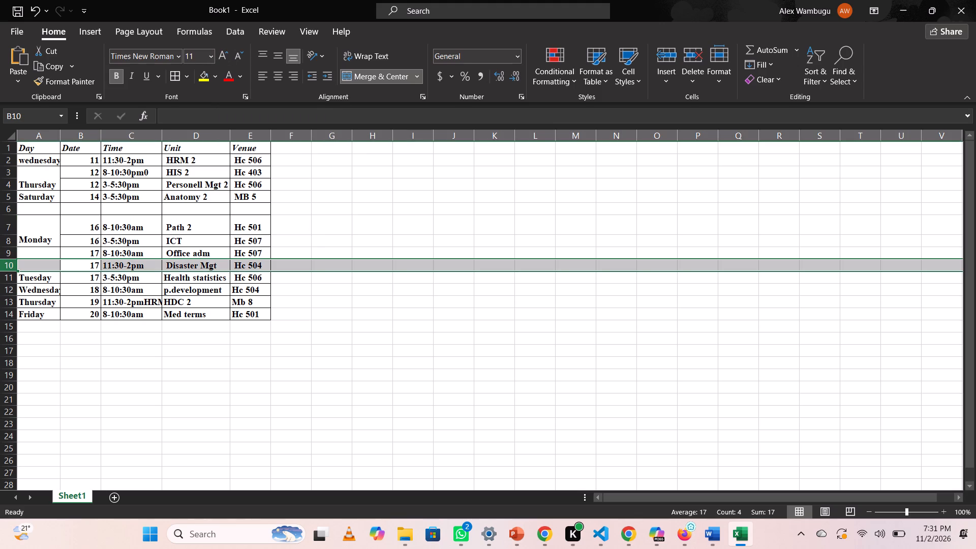
{"action": "left_click", "coordinate": [237, 50]}
{"action": "left_click", "coordinate": [239, 50]}
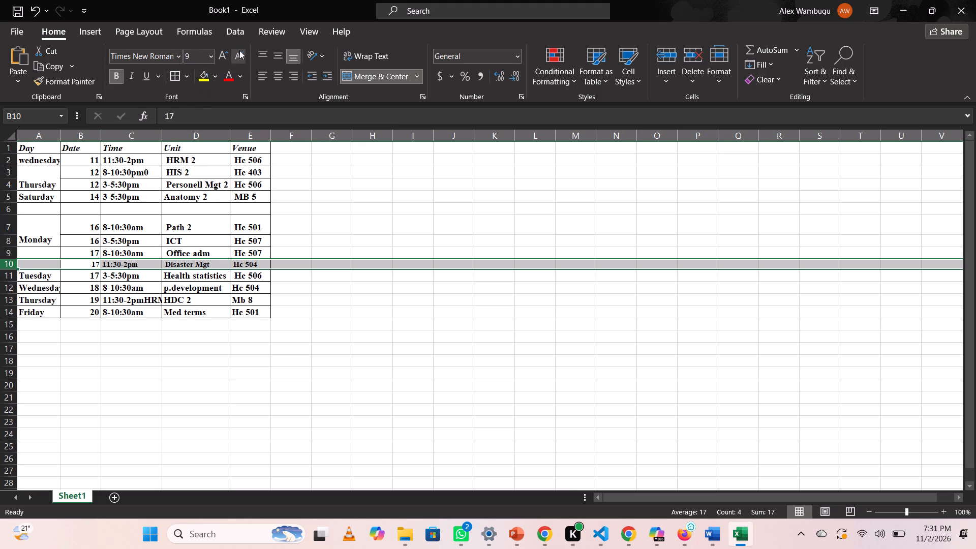
Increase the font size of the entire Disaster Mgt row (row 10) to 11.
{"action": "left_click", "coordinate": [225, 55]}
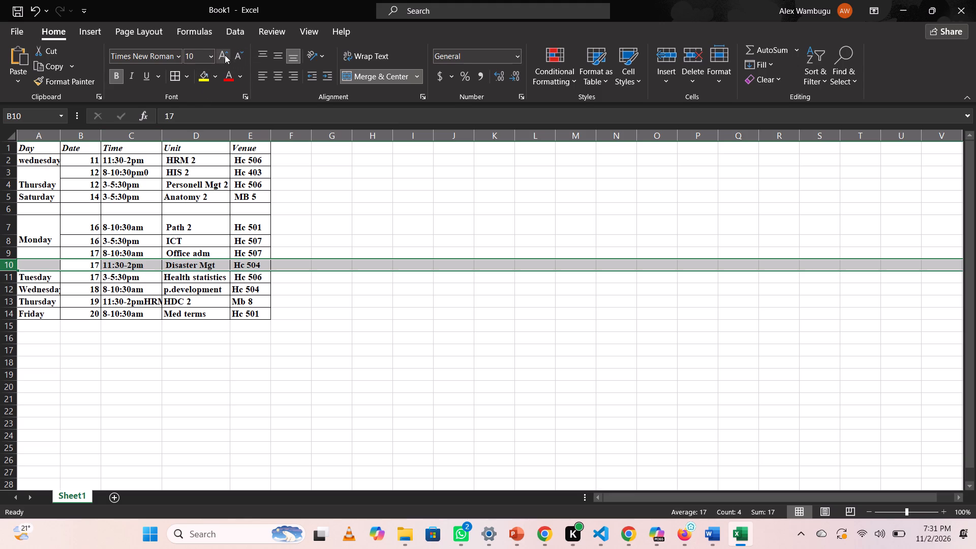
{"action": "left_click", "coordinate": [225, 55]}
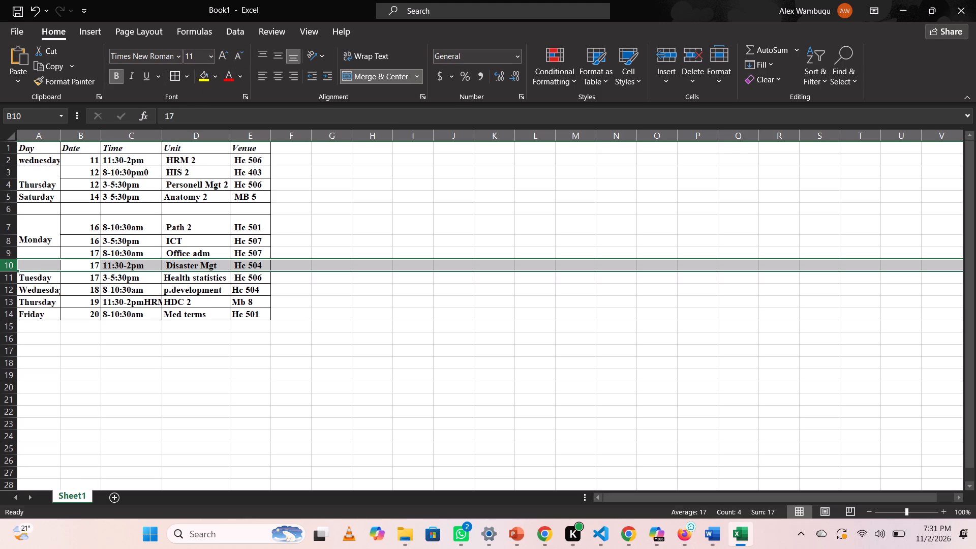
Adjust the font size of the merged Tuesday cell in the Day column to 12.
{"action": "left_click", "coordinate": [39, 256]}
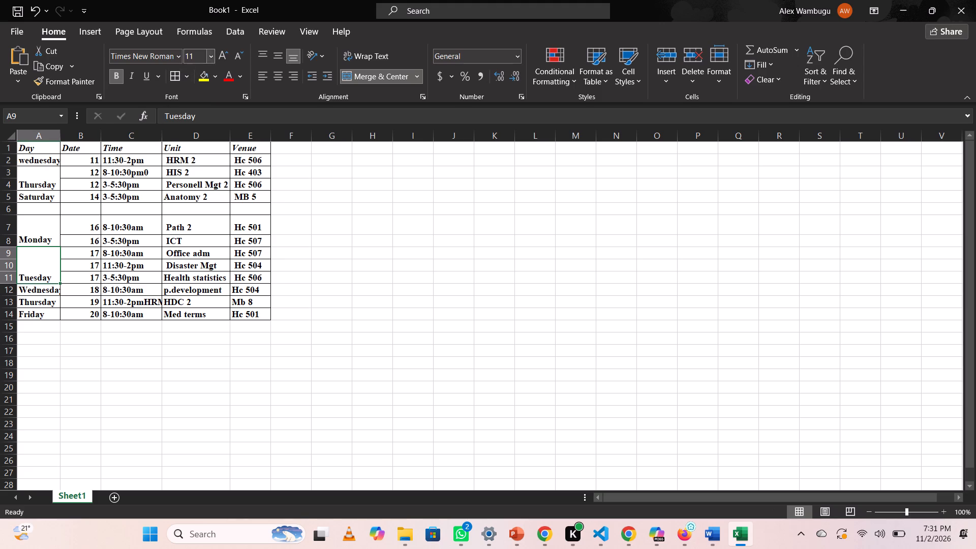
{"action": "left_click", "coordinate": [243, 56]}
{"action": "left_click", "coordinate": [229, 53]}
{"action": "double_click", "coordinate": [228, 53]}
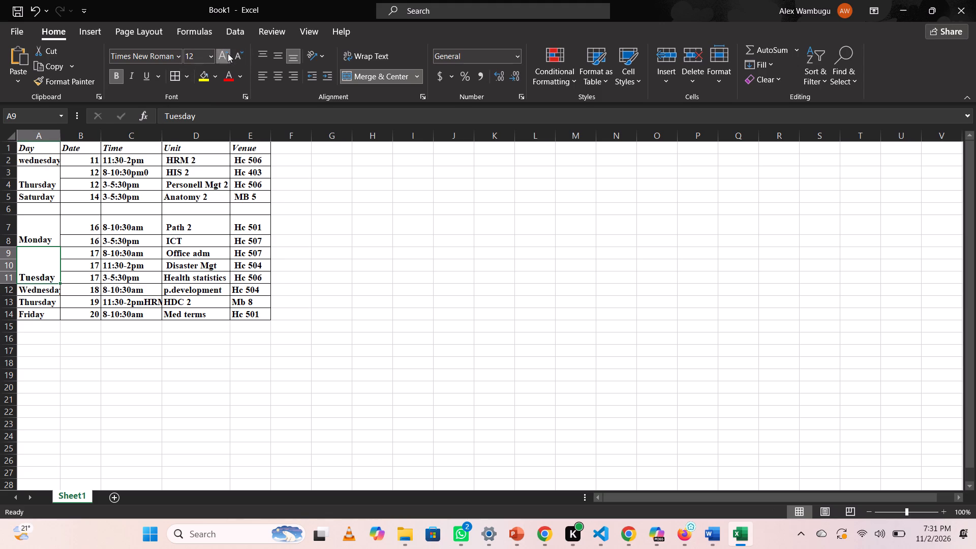
{"action": "left_click", "coordinate": [236, 48]}
{"action": "left_click", "coordinate": [237, 48]}
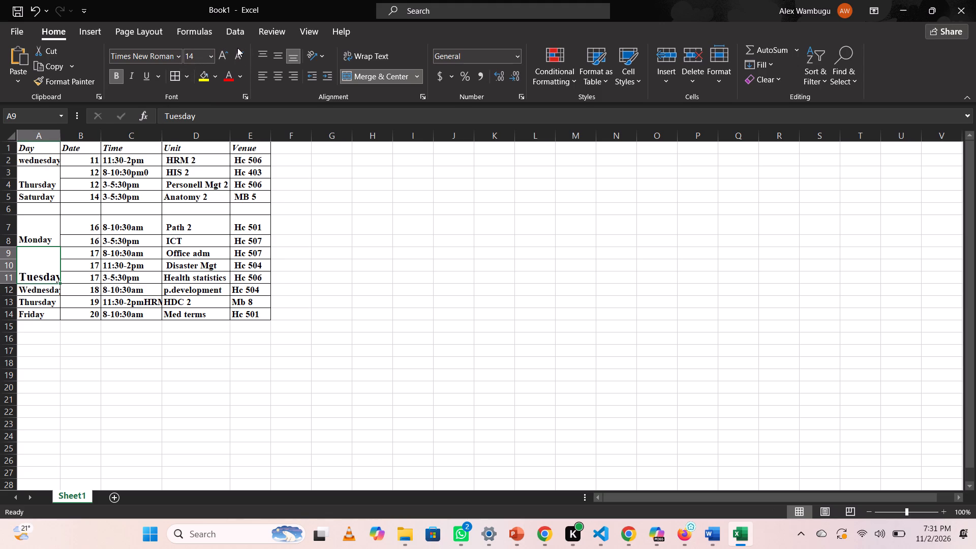
{"action": "left_click", "coordinate": [237, 48]}
{"action": "left_click", "coordinate": [239, 51]}
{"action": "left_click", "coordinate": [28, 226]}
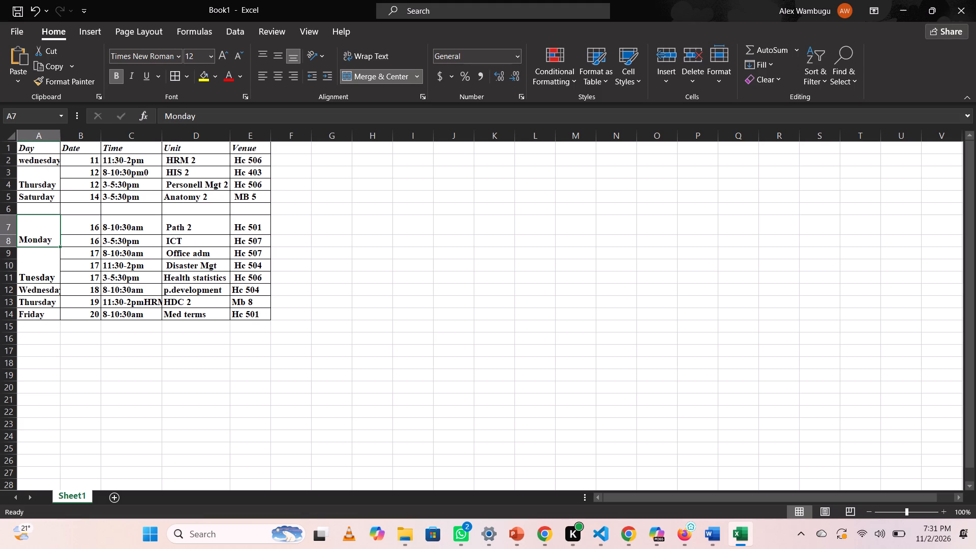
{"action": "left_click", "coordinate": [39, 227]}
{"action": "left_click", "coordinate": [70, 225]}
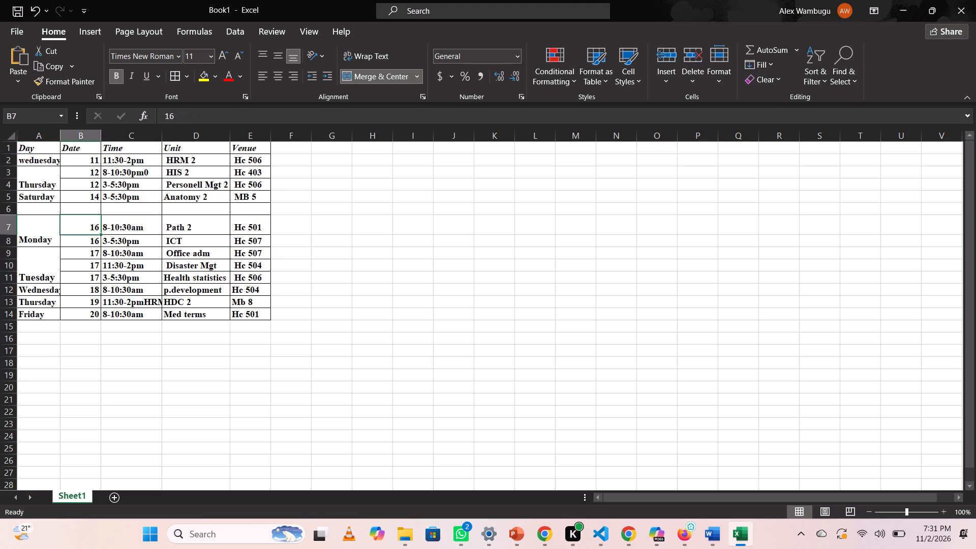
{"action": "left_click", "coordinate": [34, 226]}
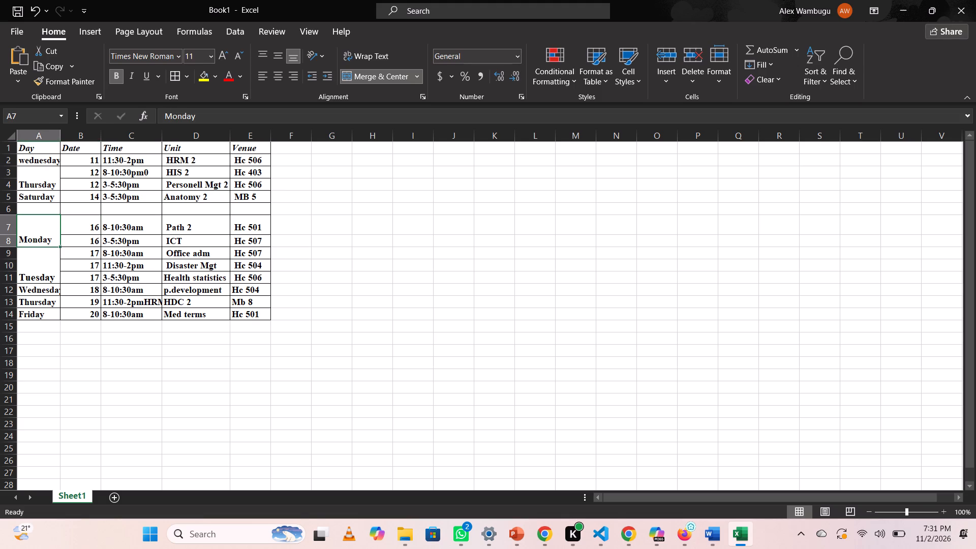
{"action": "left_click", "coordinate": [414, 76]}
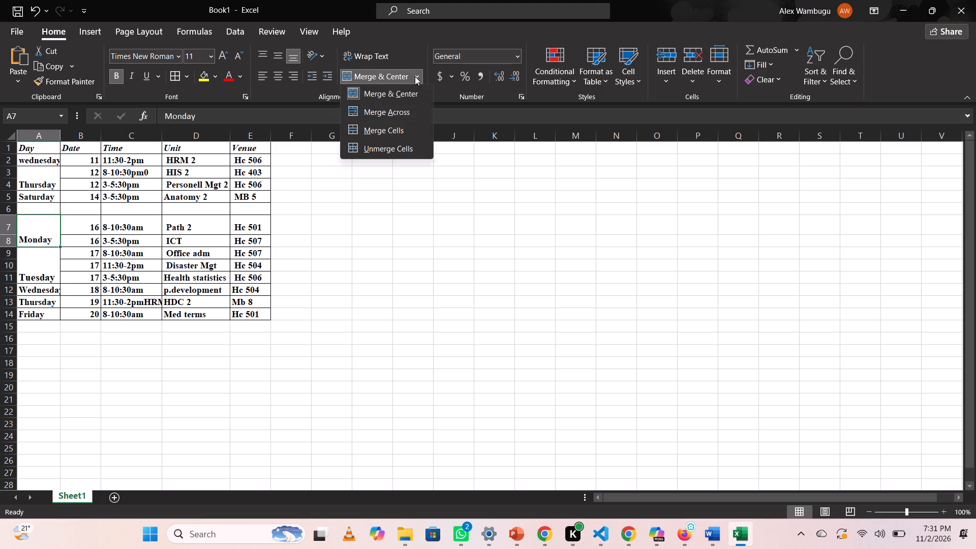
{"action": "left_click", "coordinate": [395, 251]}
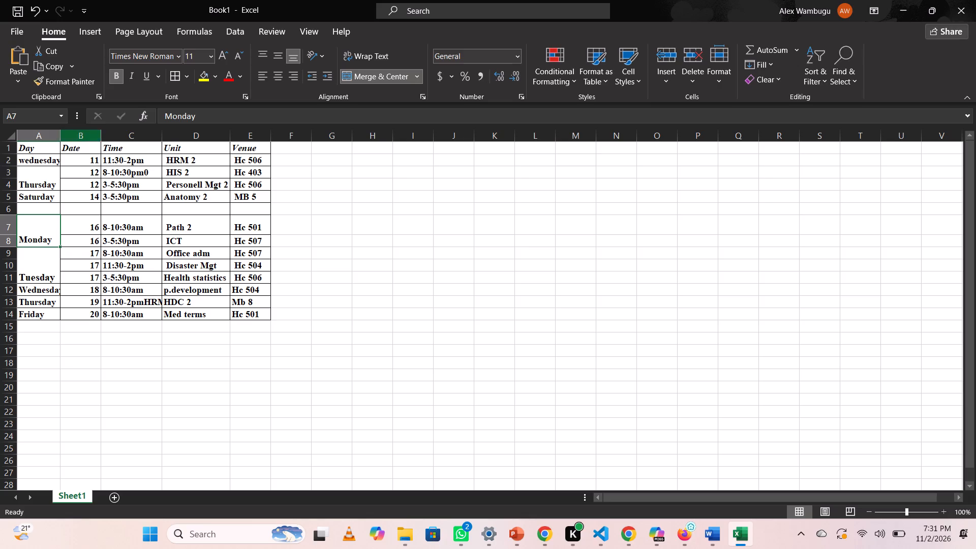
Centre the contents of the whole timetable (A1:E14) horizontally in their cells.
{"action": "left_click_drag", "start_coordinate": [47, 147], "coordinate": [242, 279]}
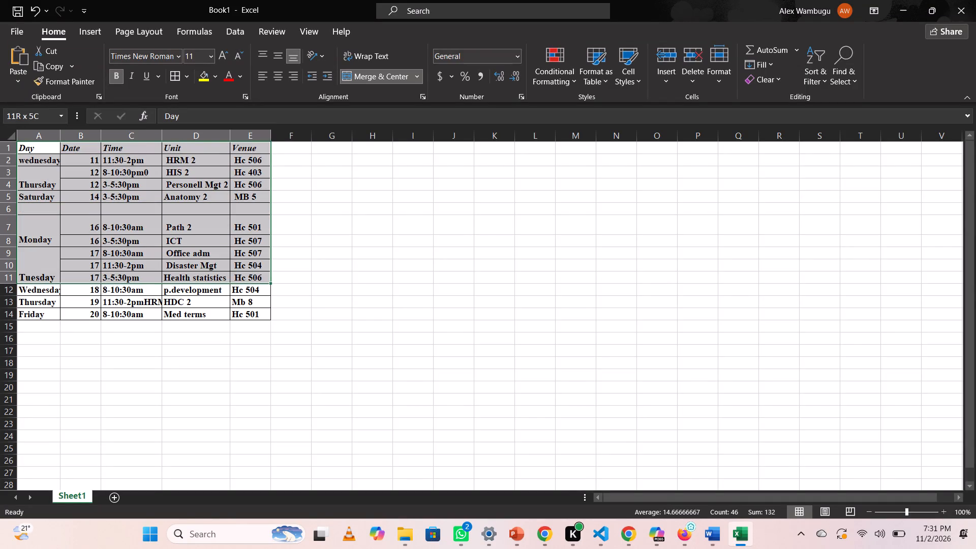
{"action": "left_click_drag", "start_coordinate": [242, 279], "coordinate": [240, 309]}
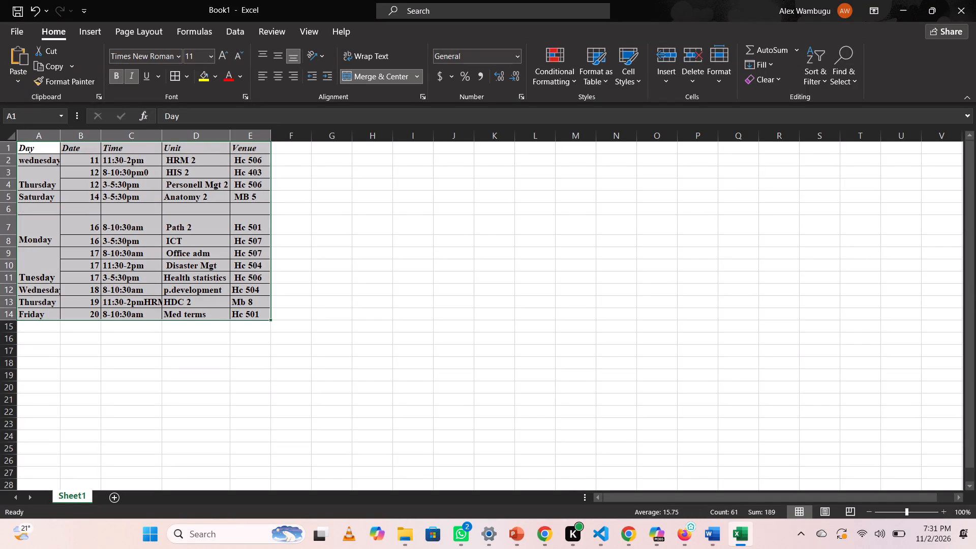
{"action": "left_click", "coordinate": [280, 73]}
{"action": "left_click", "coordinate": [319, 190]}
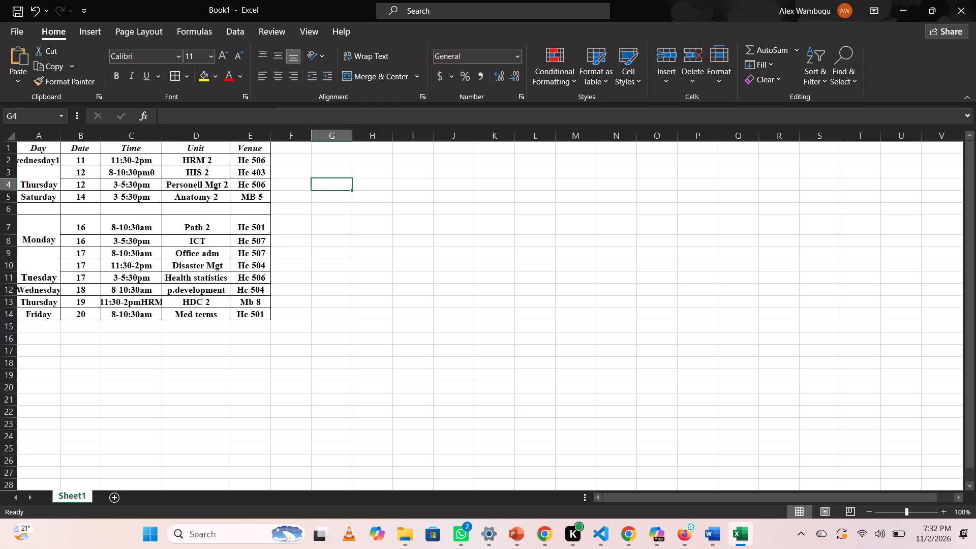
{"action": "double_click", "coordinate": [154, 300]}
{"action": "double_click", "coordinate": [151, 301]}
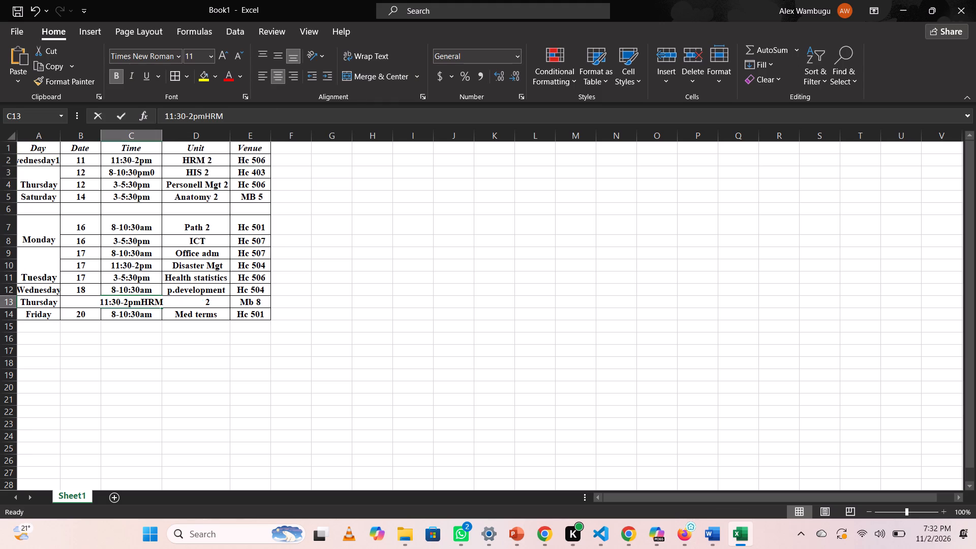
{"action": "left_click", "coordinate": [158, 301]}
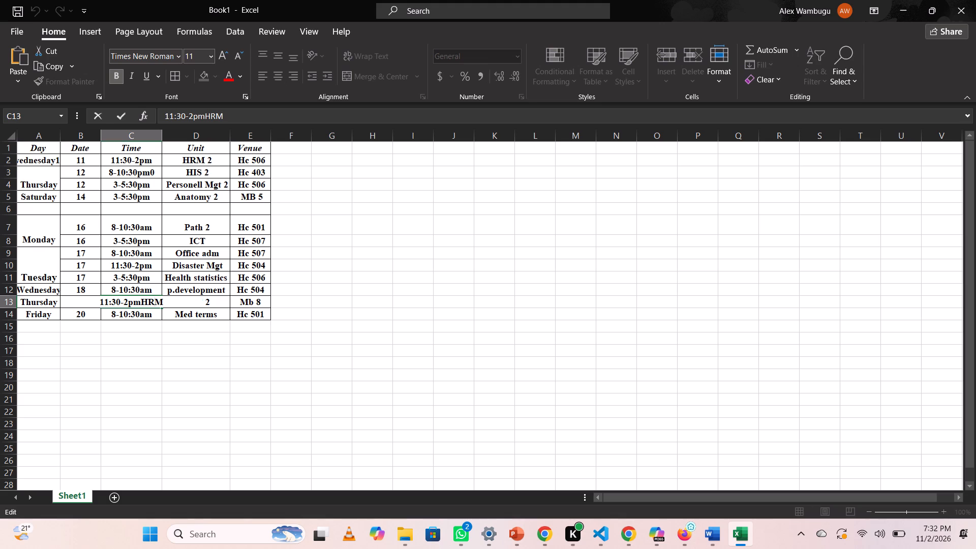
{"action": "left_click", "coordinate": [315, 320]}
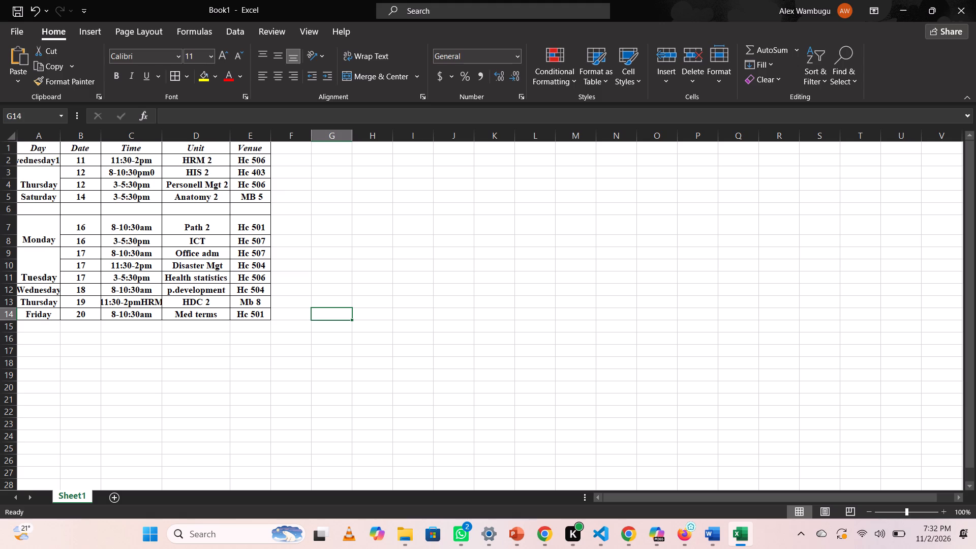
Remove the stray HRM from the HDC 2 exam's time in C13, leaving 11:30-2pm.
{"action": "double_click", "coordinate": [140, 301]}
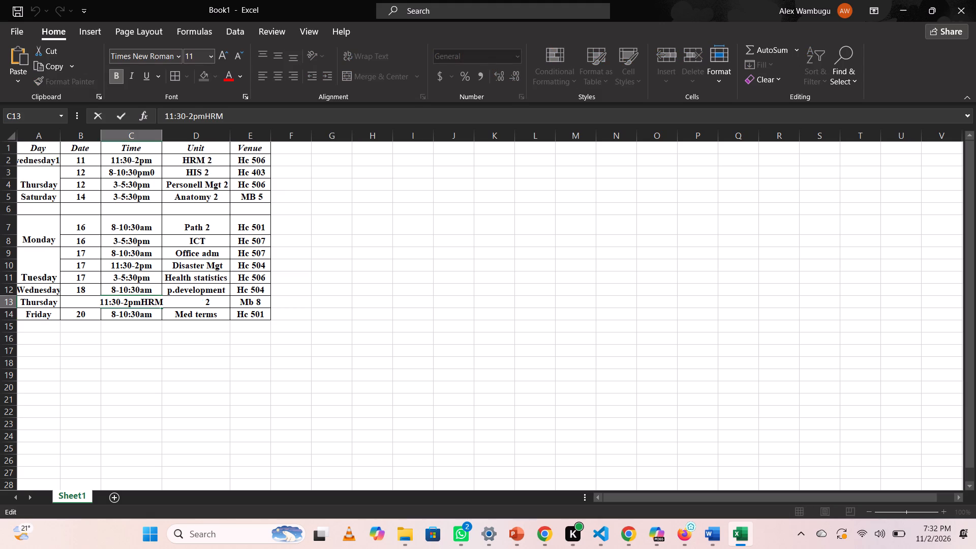
{"action": "left_click", "coordinate": [161, 303]}
{"action": "key", "text": "BackSpace"}
{"action": "key", "text": "BackSpace"}
{"action": "key", "text": "BackSpace"}
{"action": "key", "text": "BackSpace"}
{"action": "key", "text": "m"}
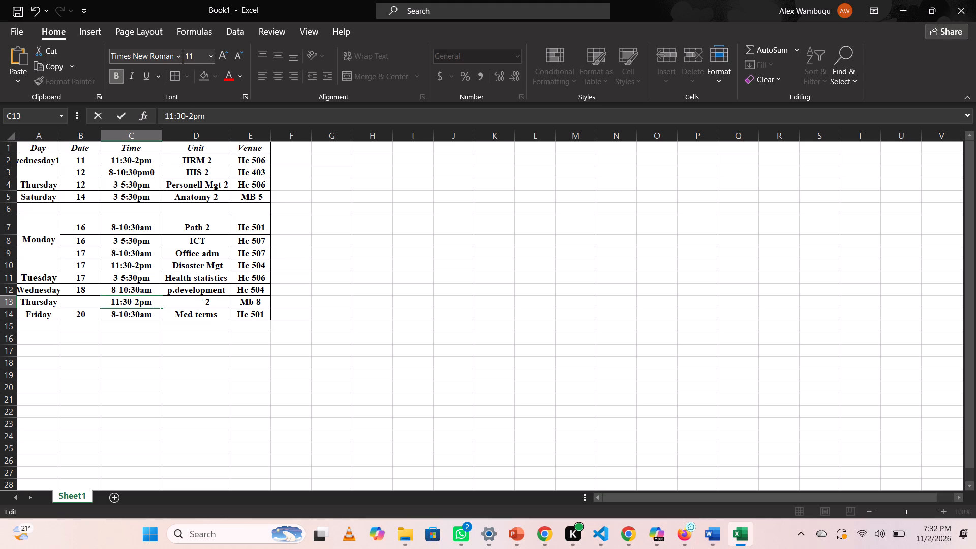
{"action": "left_click", "coordinate": [534, 374]}
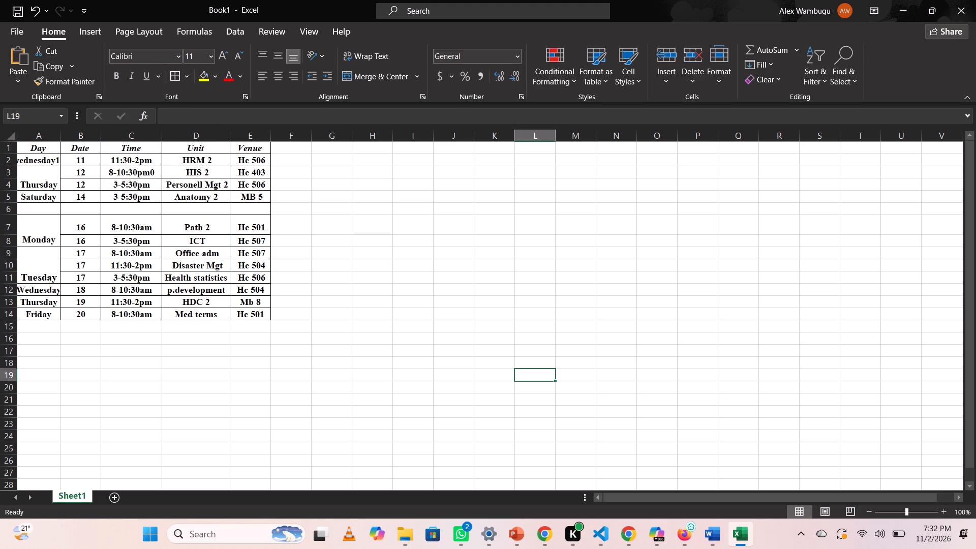
Increase the font size of the empty cell A6, between the Saturday and Monday rows, to 18.
{"action": "left_click", "coordinate": [48, 211]}
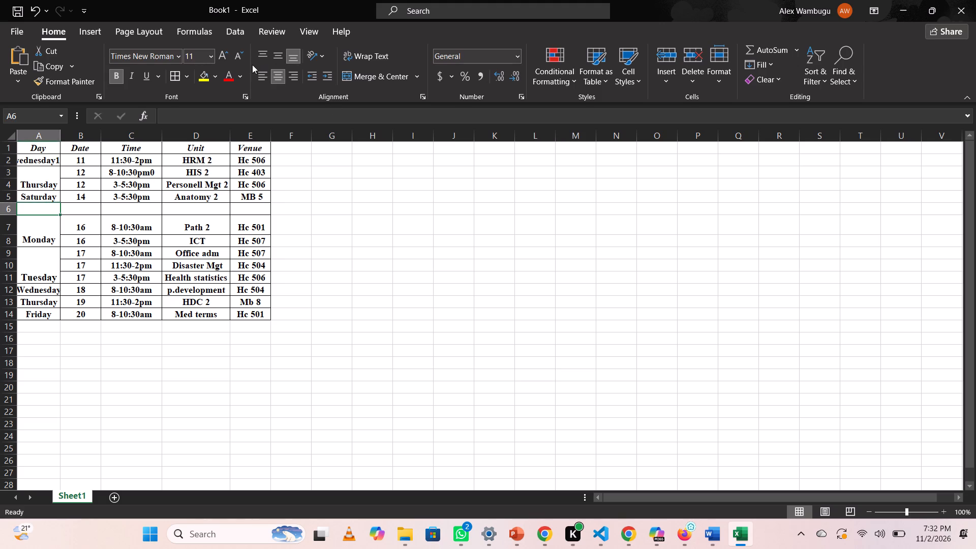
{"action": "left_click", "coordinate": [225, 54]}
{"action": "double_click", "coordinate": [225, 54]}
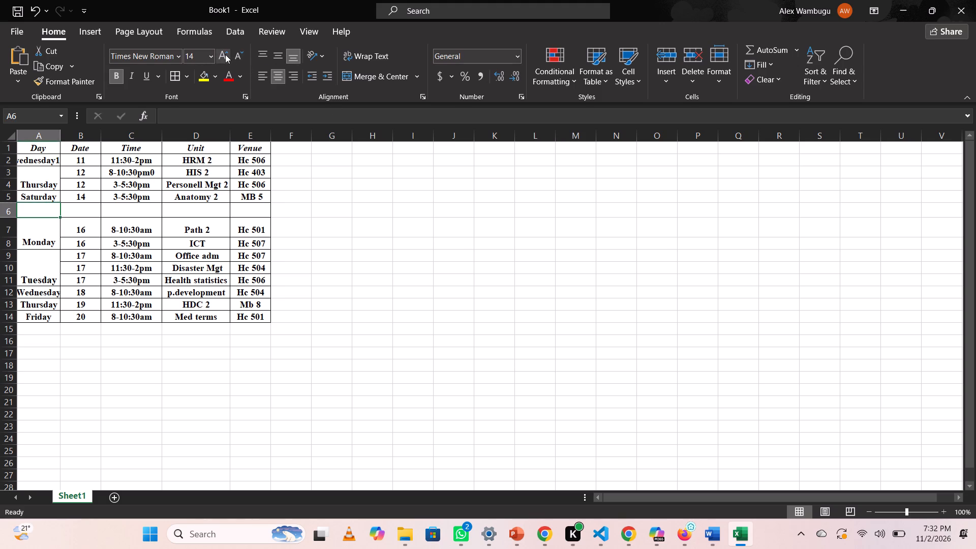
{"action": "left_click", "coordinate": [225, 54]}
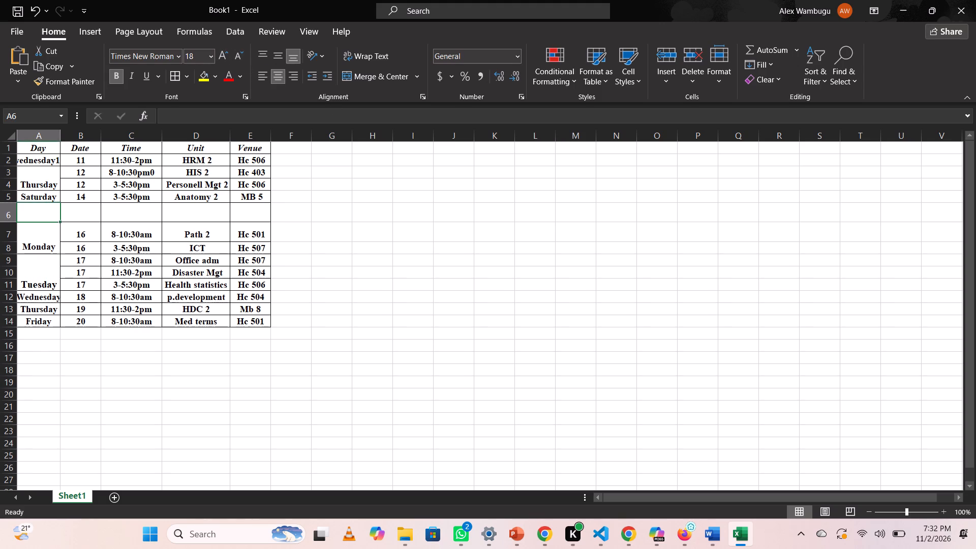
{"action": "left_click", "coordinate": [400, 277]}
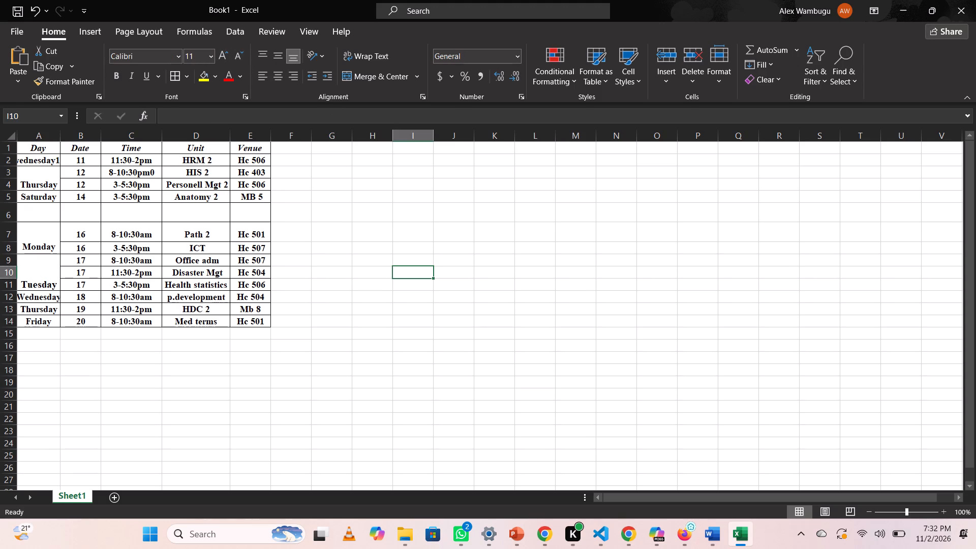
Merge the empty row 6 across the timetable's width (A6:E6) using the Format Cells alignment settings.
{"action": "left_click", "coordinate": [44, 211]}
{"action": "left_click_drag", "start_coordinate": [44, 211], "coordinate": [170, 201]}
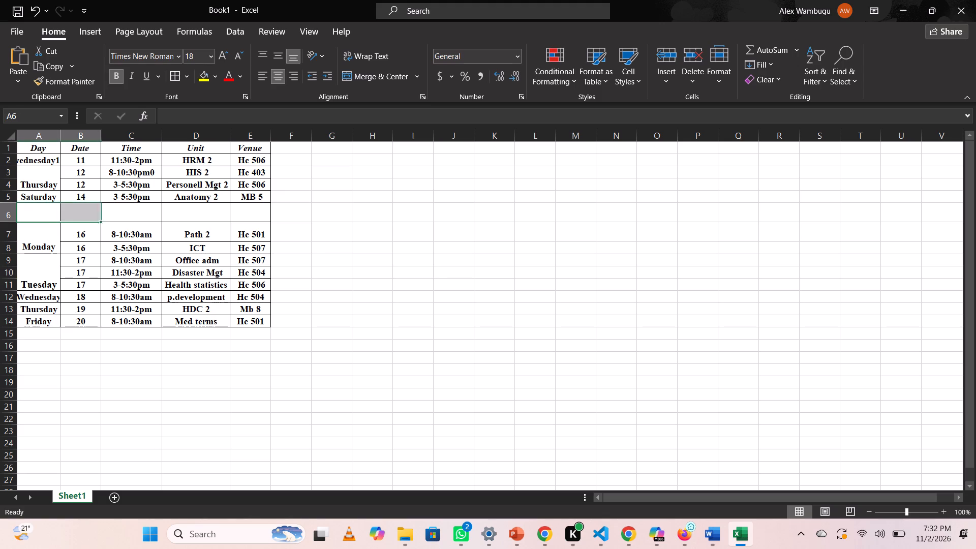
{"action": "left_click_drag", "start_coordinate": [170, 201], "coordinate": [254, 219]}
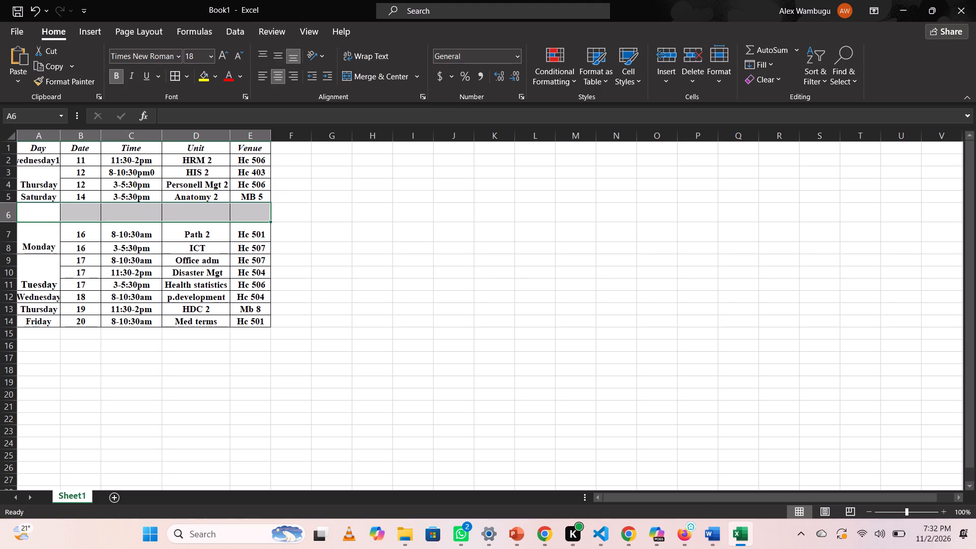
{"action": "right_click_drag", "start_coordinate": [180, 216], "coordinate": [174, 211]}
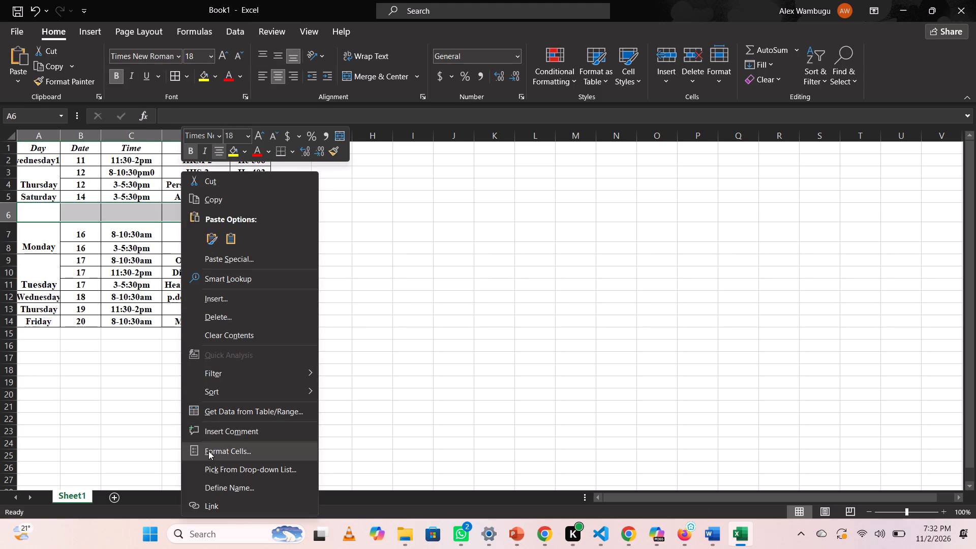
{"action": "left_click", "coordinate": [208, 451]}
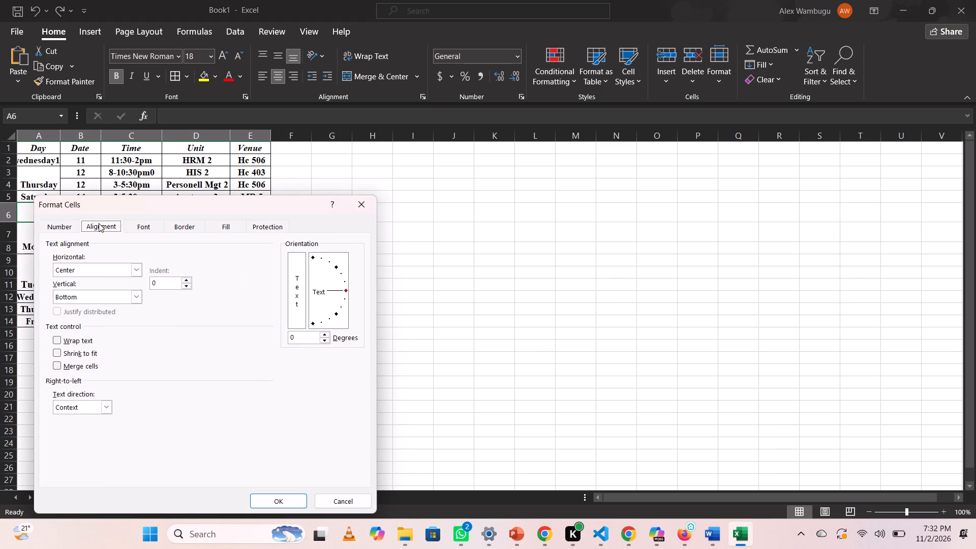
{"action": "left_click", "coordinate": [53, 365]}
{"action": "left_click", "coordinate": [300, 503]}
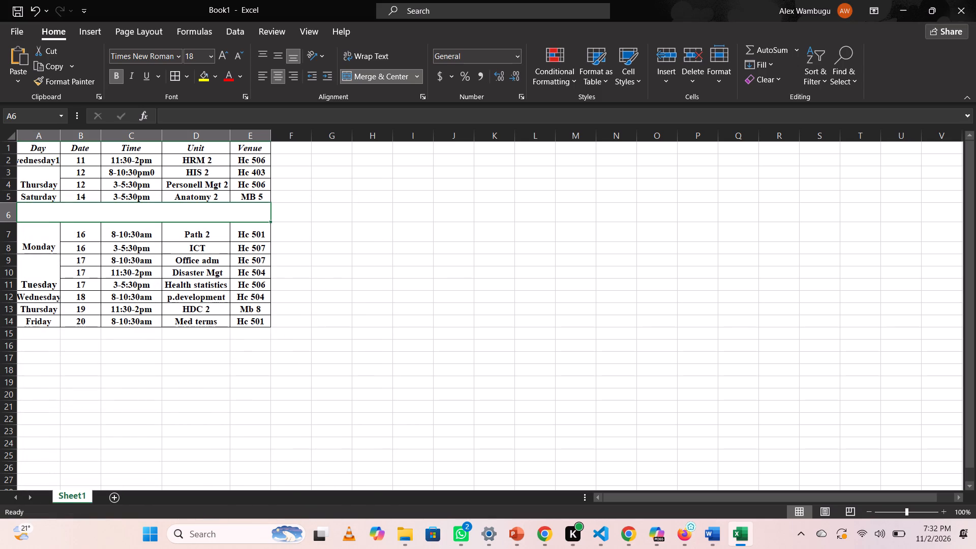
Enter the heading THE OTHER WEEK in the merged row 6 between the Saturday and Monday exams.
{"action": "left_click", "coordinate": [74, 212]}
{"action": "left_click", "coordinate": [74, 212]}
{"action": "key", "text": "space"}
{"action": "type", "text": "n"}
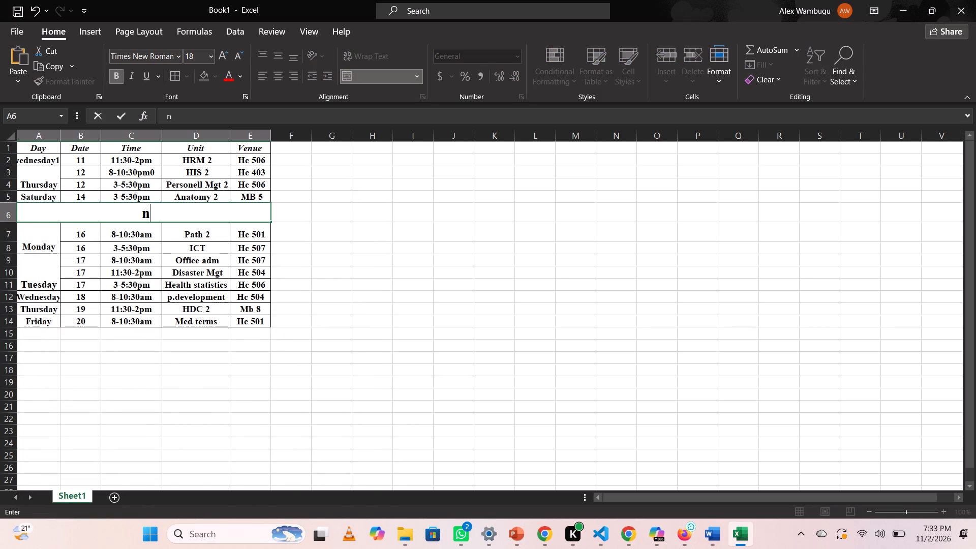
{"action": "key", "text": "BackSpace"}
{"action": "type", "text": "NE"}
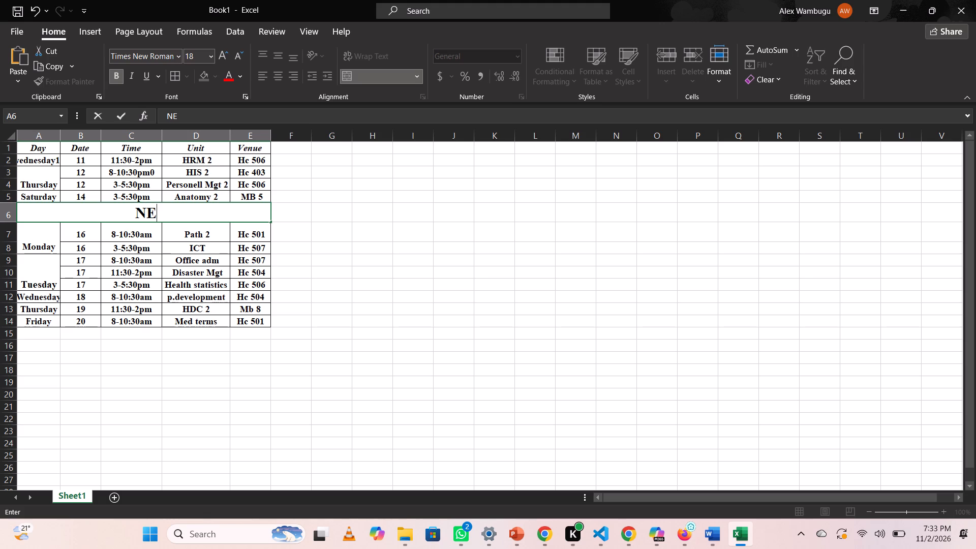
{"action": "key", "text": "BackSpace"}
{"action": "key", "text": "BackSpace"}
{"action": "type", "text": "THE"}
{"action": "key", "text": "space"}
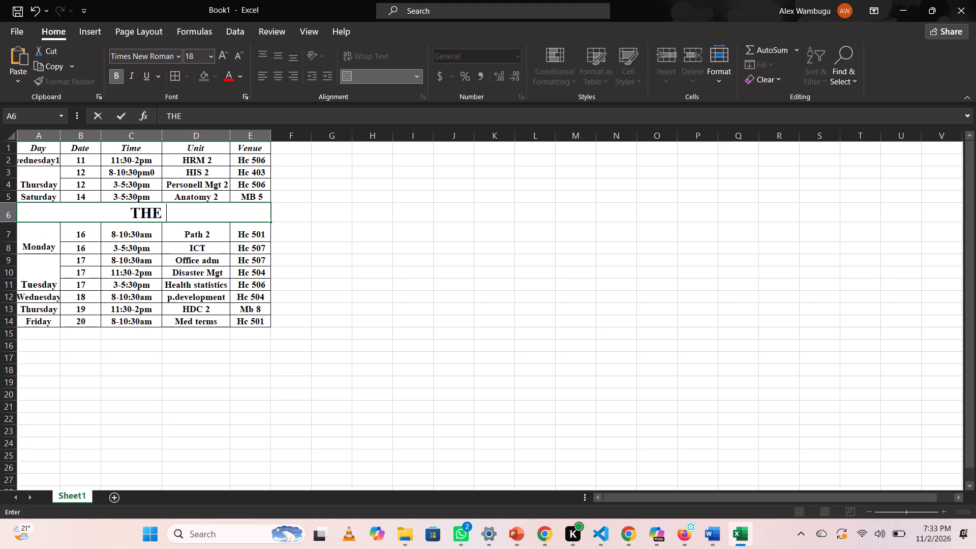
{"action": "type", "text": "OTHER"}
{"action": "key", "text": "space"}
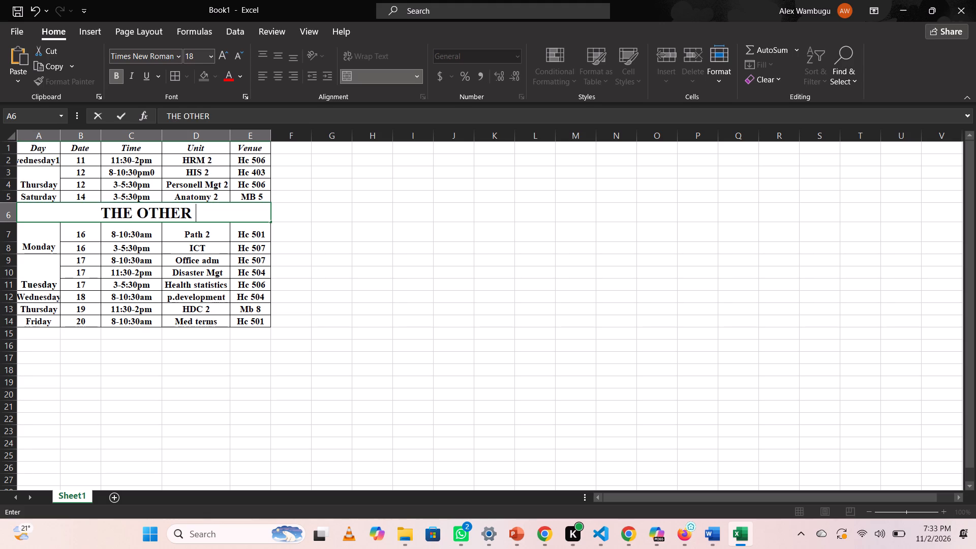
{"action": "type", "text": "WEEK"}
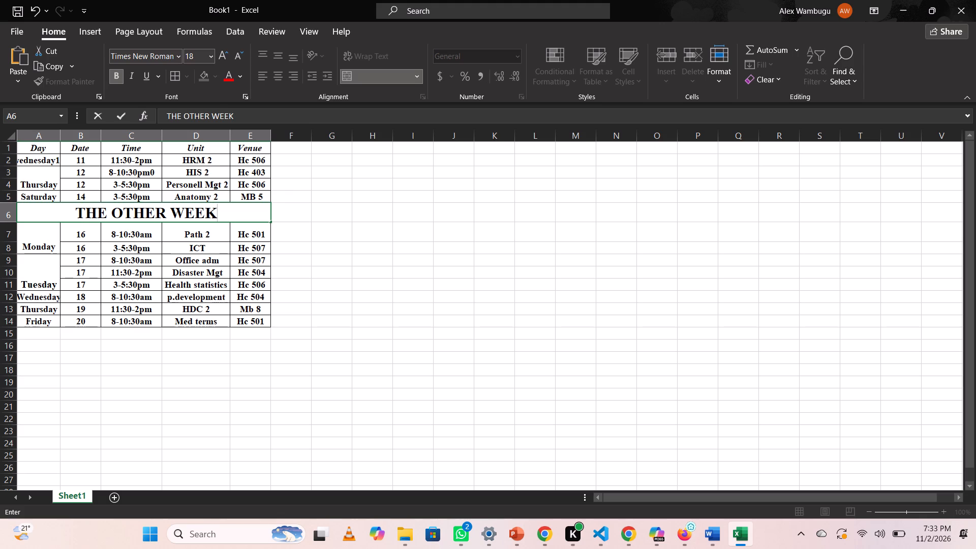
{"action": "left_click", "coordinate": [486, 335]}
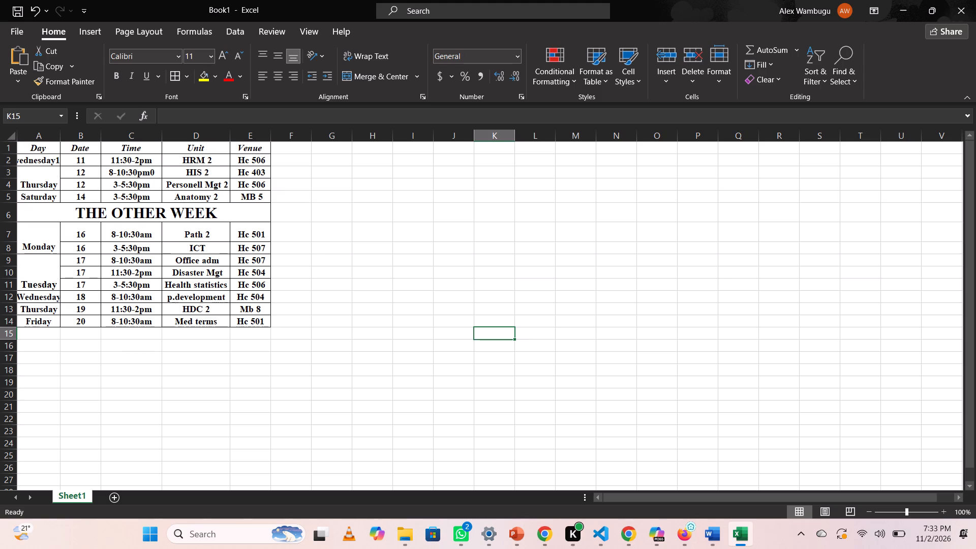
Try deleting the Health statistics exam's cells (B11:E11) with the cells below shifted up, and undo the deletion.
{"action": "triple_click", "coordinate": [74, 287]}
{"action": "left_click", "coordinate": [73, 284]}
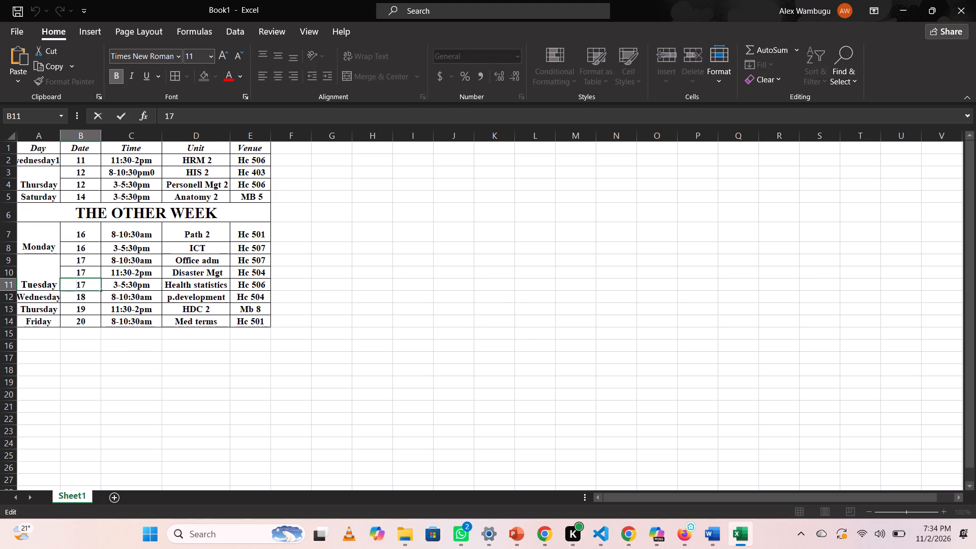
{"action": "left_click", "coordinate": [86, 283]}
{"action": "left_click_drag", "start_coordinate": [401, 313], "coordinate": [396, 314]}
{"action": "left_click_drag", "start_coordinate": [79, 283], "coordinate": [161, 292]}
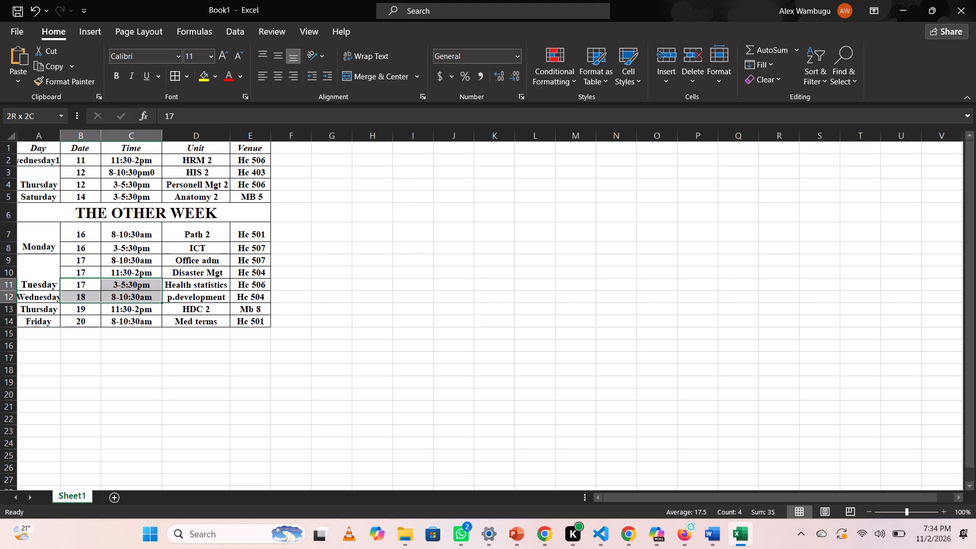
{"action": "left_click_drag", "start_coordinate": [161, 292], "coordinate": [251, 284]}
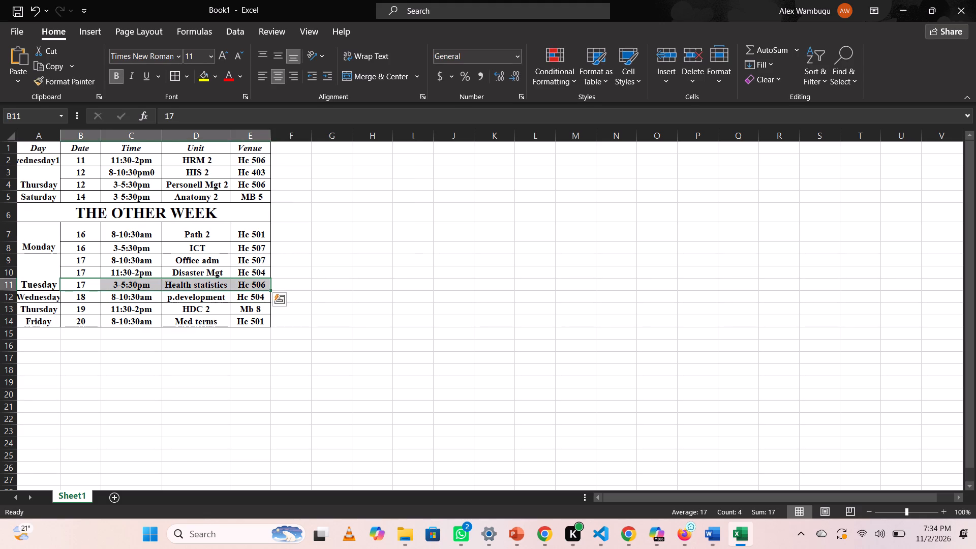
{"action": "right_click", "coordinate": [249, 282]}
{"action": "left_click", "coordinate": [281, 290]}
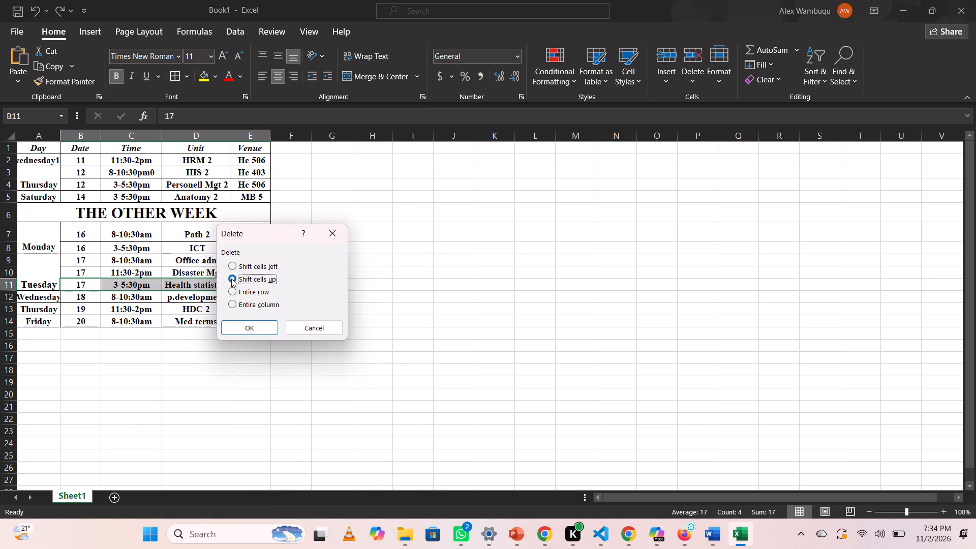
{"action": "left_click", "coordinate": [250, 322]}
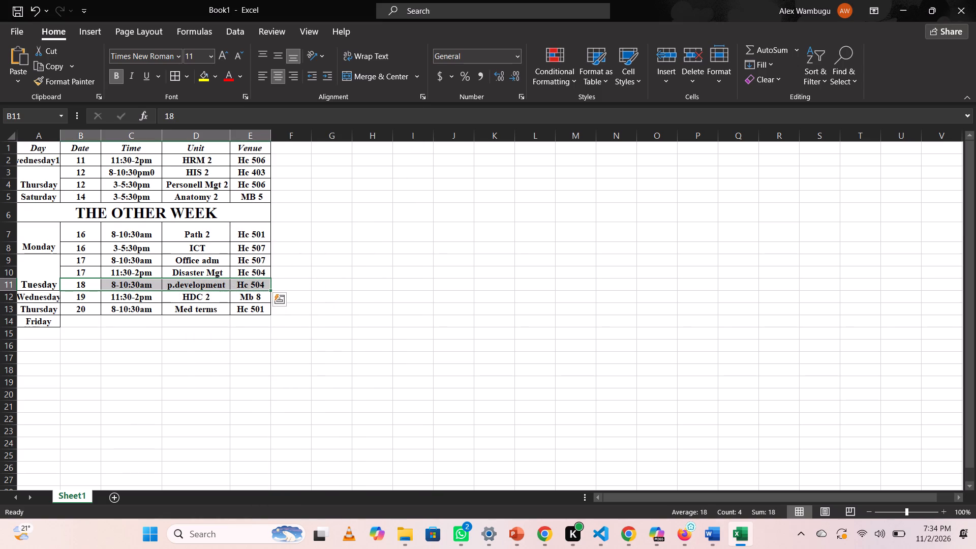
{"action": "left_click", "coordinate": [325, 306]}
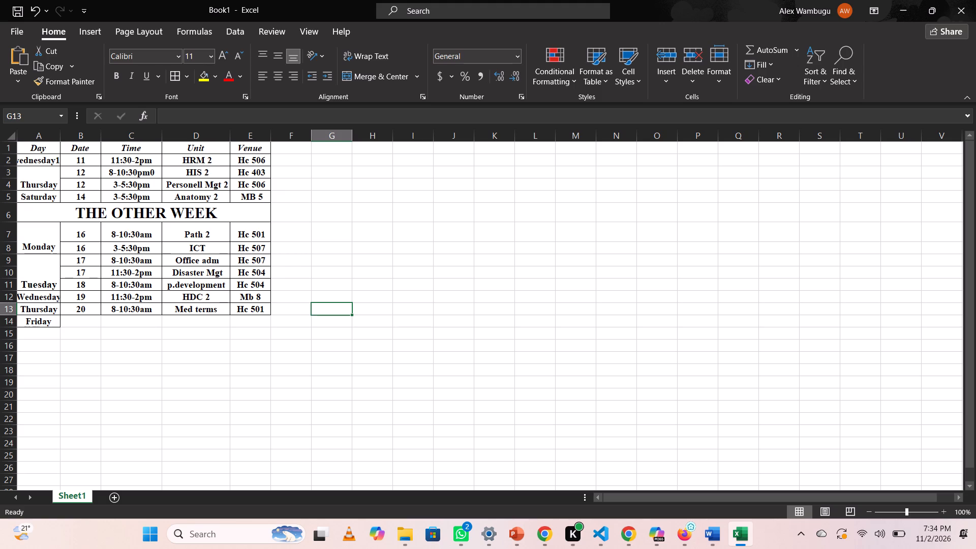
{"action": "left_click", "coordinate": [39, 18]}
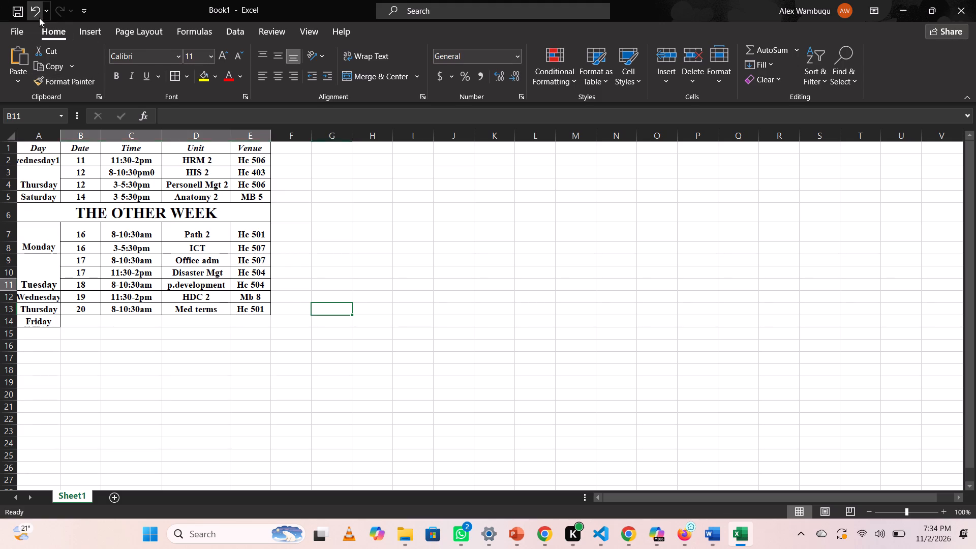
Clear the Health statistics exam's date, time, unit and venue from B11:E11, keeping the empty cells in place.
{"action": "right_click_drag", "start_coordinate": [156, 282], "coordinate": [155, 282]}
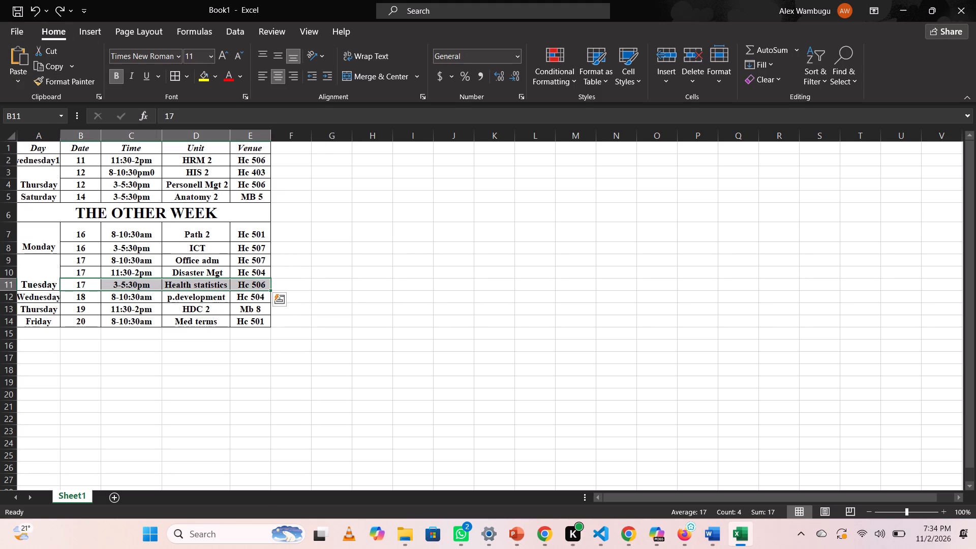
{"action": "right_click_drag", "start_coordinate": [155, 282], "coordinate": [149, 281]}
{"action": "left_click", "coordinate": [178, 166]}
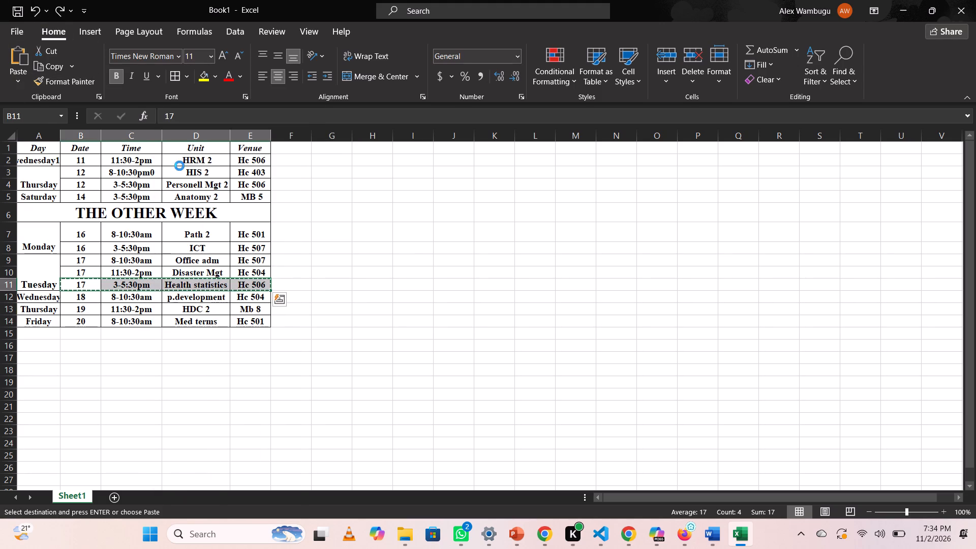
{"action": "right_click", "coordinate": [209, 286]}
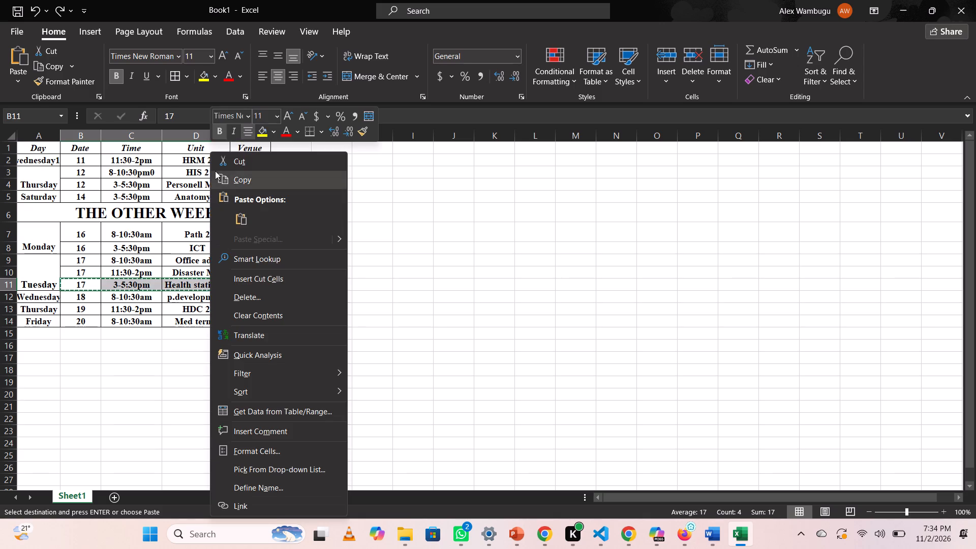
{"action": "left_click", "coordinate": [224, 161]}
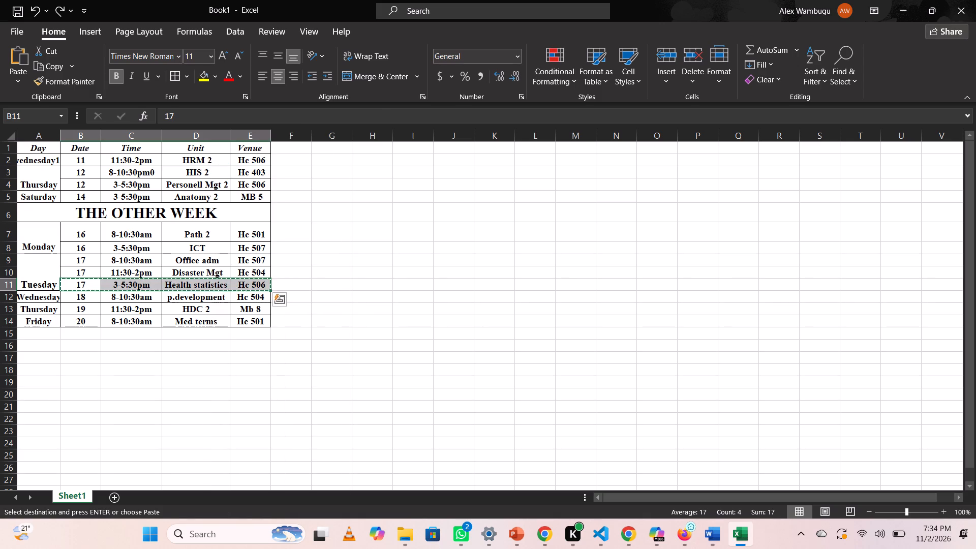
{"action": "left_click_drag", "start_coordinate": [269, 287], "coordinate": [167, 273]}
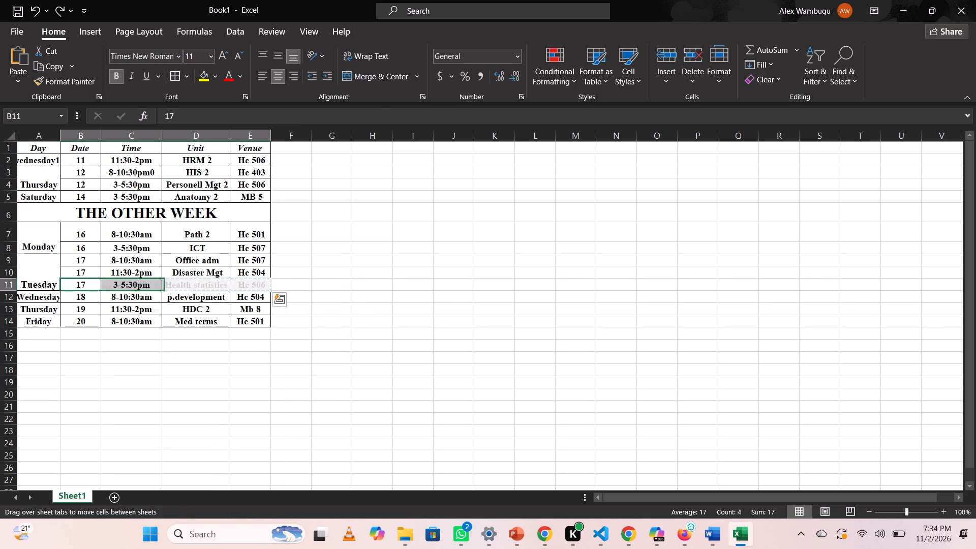
{"action": "left_click_drag", "start_coordinate": [167, 273], "coordinate": [69, 284]}
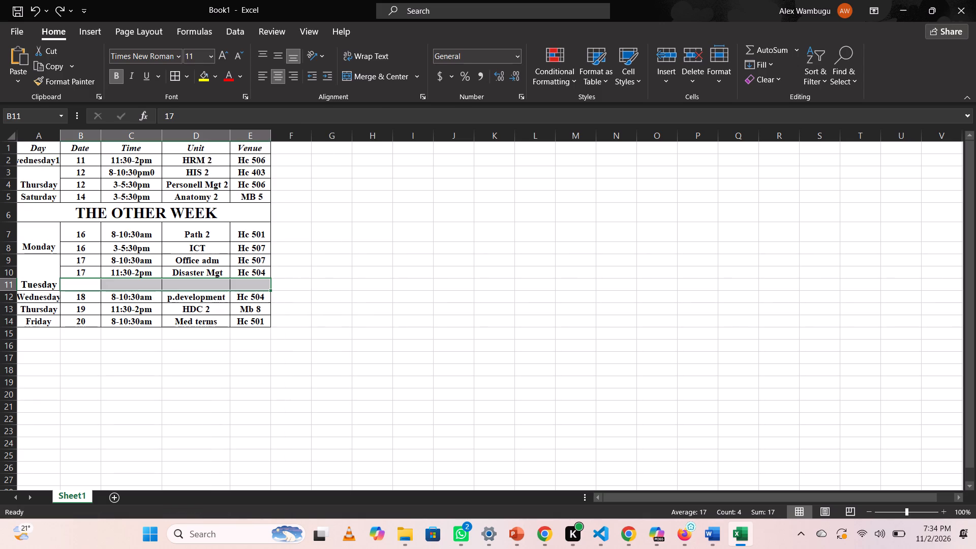
{"action": "left_click", "coordinate": [367, 315]}
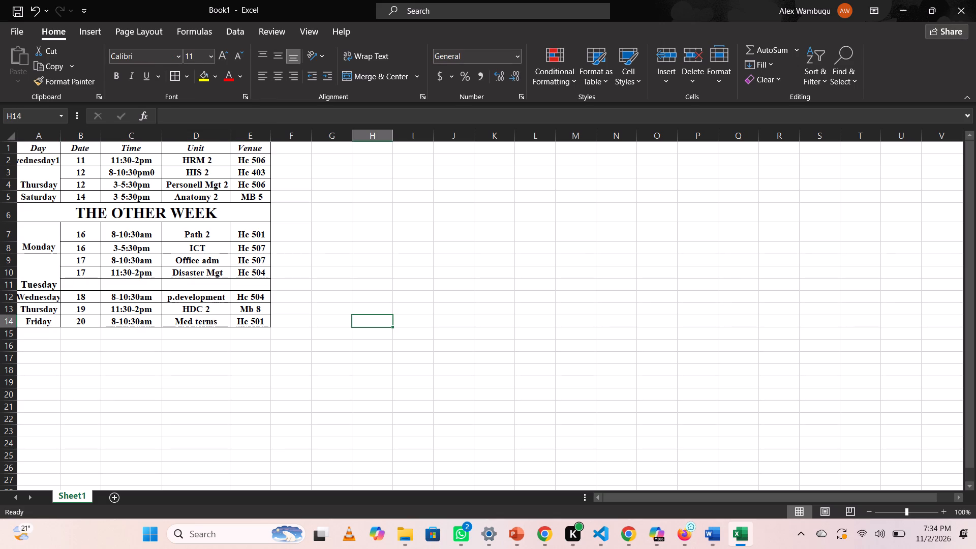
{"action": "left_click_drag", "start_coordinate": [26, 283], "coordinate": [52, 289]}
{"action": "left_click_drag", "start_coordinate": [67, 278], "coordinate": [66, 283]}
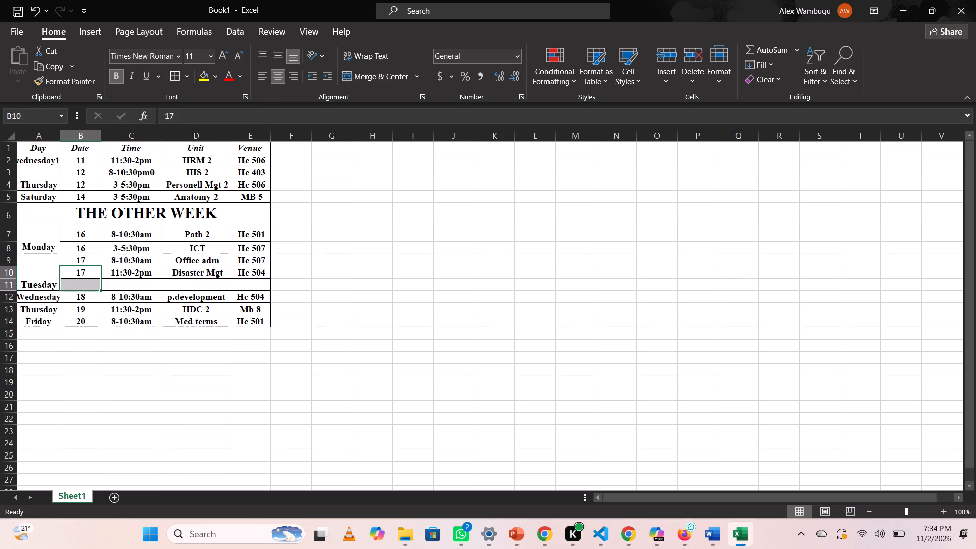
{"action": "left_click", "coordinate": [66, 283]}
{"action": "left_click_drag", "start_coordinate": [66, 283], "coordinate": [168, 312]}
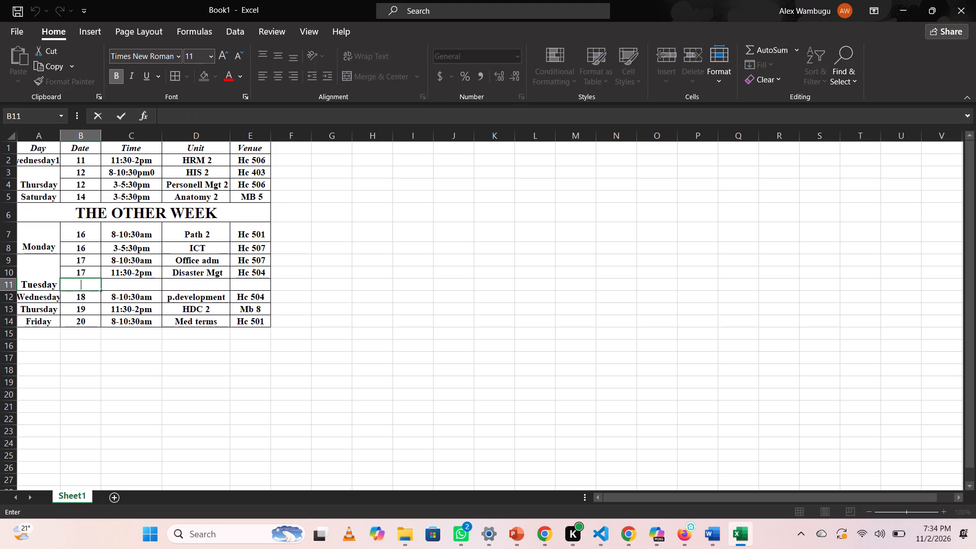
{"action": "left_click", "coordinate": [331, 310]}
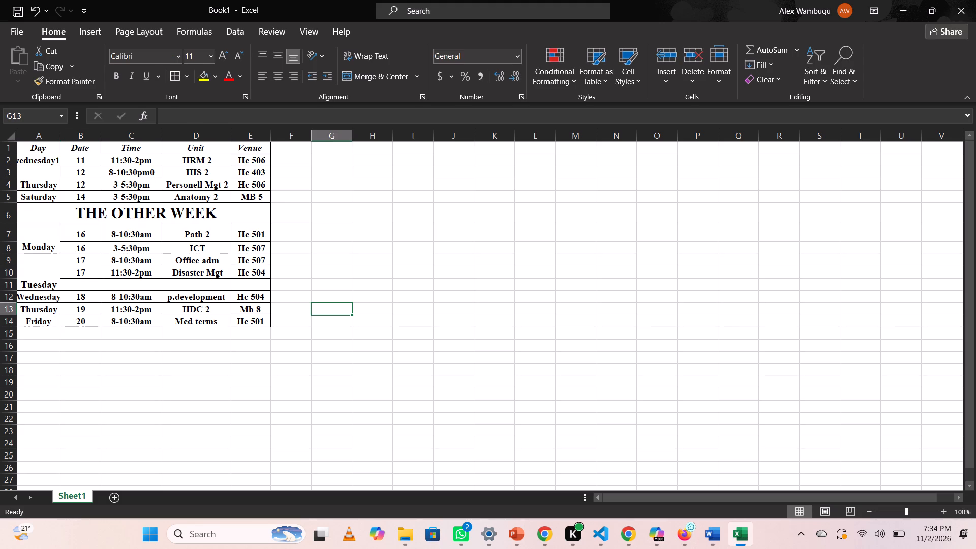
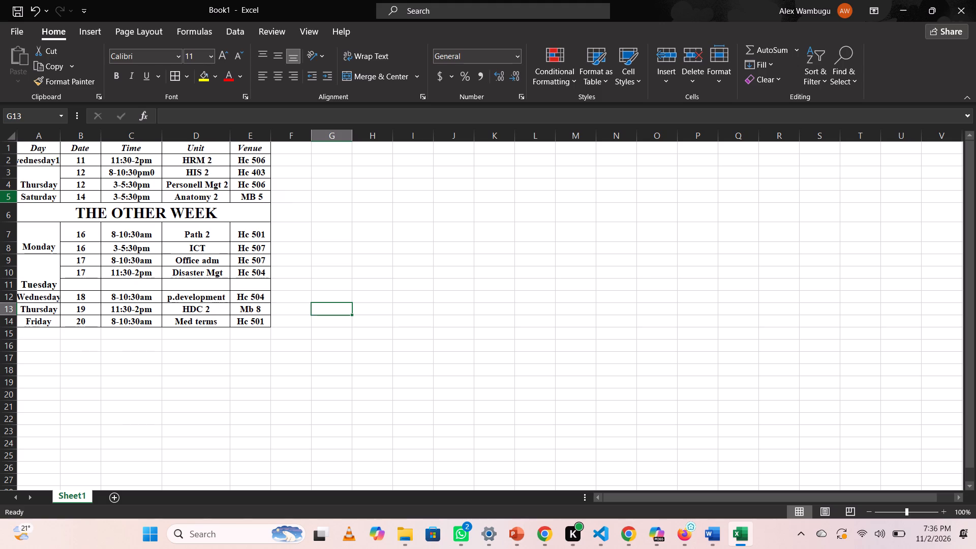
Insert a blank row above the Saturday row in the first week of the timetable.
{"action": "right_click", "coordinate": [111, 240]}
{"action": "left_click", "coordinate": [9, 195]}
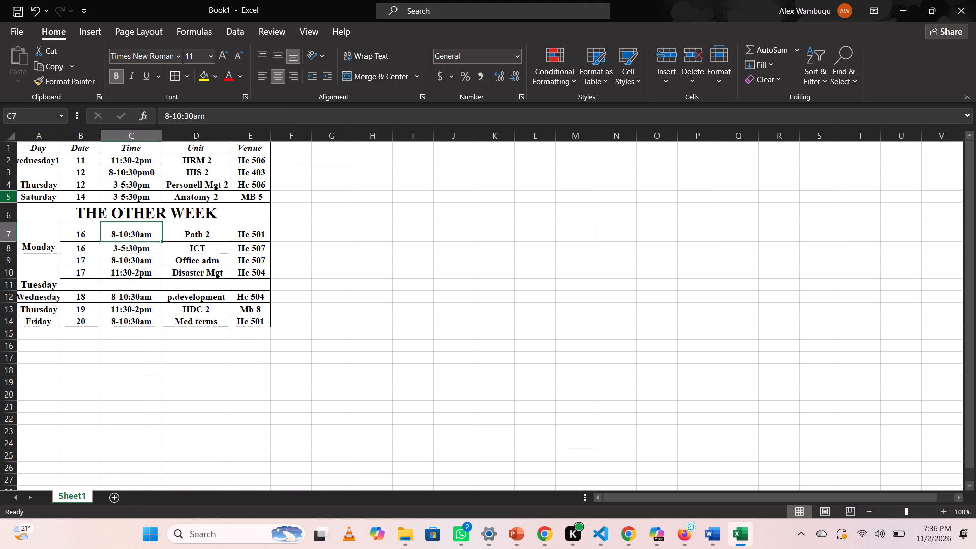
{"action": "right_click", "coordinate": [9, 195]}
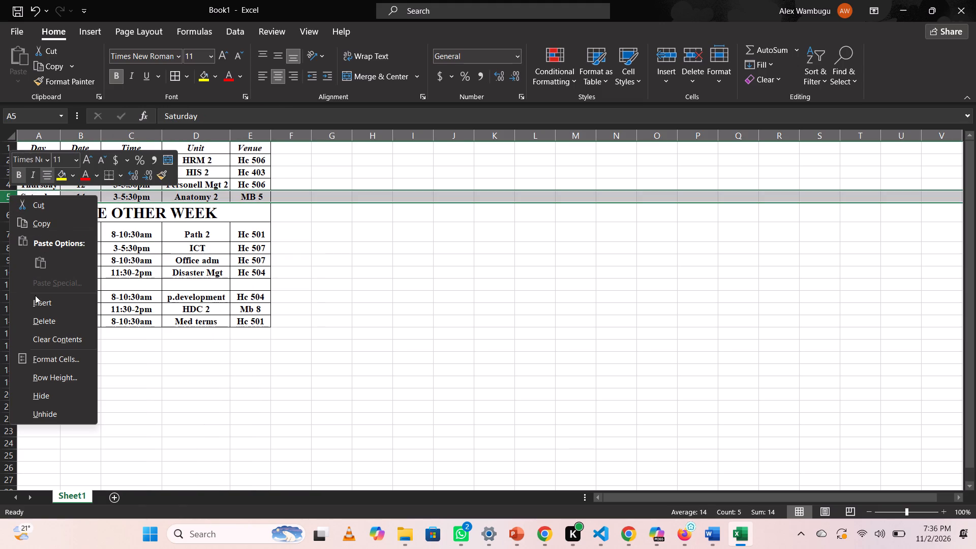
{"action": "left_click", "coordinate": [34, 298]}
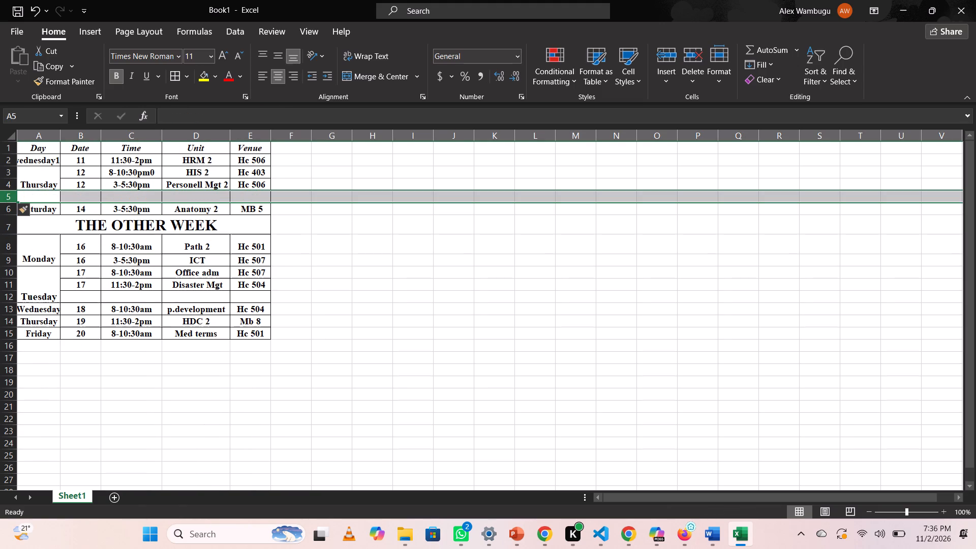
Enter Friday as the day in the blank row between Thursday and Saturday.
{"action": "left_click", "coordinate": [50, 196]}
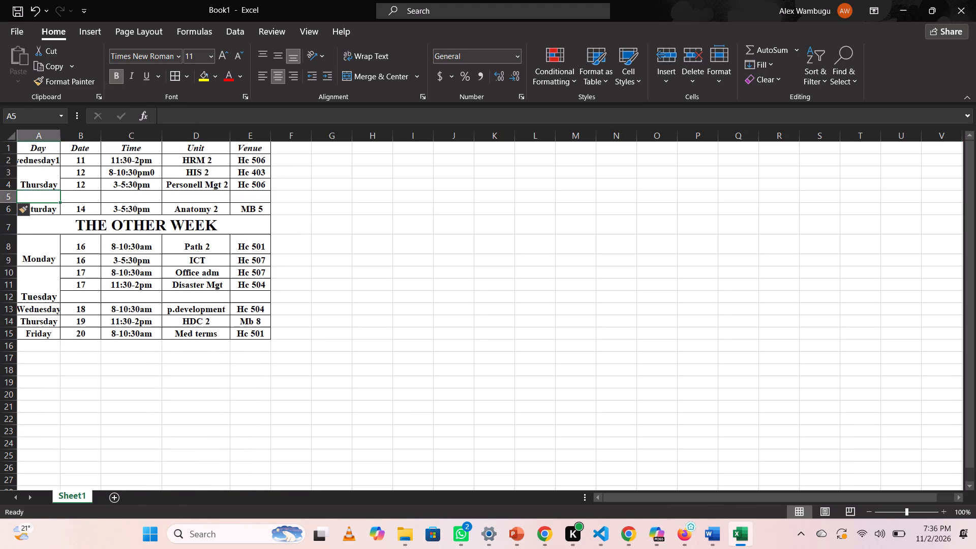
{"action": "type", "text": "fRIDQAY"}
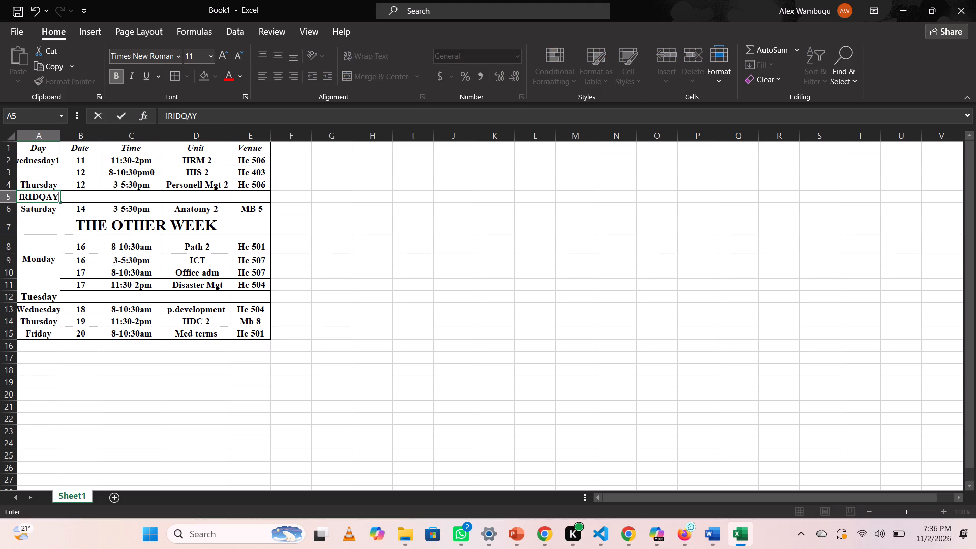
{"action": "key", "text": "BackSpace"}
{"action": "key", "text": "BackSpace"}
{"action": "key", "text": "BackSpace"}
{"action": "key", "text": "BackSpace"}
{"action": "key", "text": "BackSpace"}
{"action": "key", "text": "BackSpace"}
{"action": "key", "text": "BackSpace"}
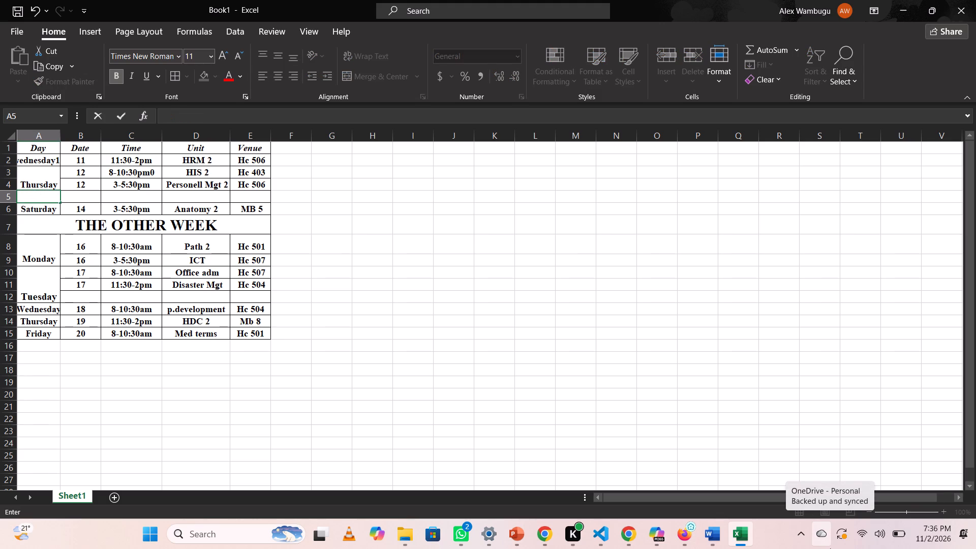
{"action": "key", "text": "f"}
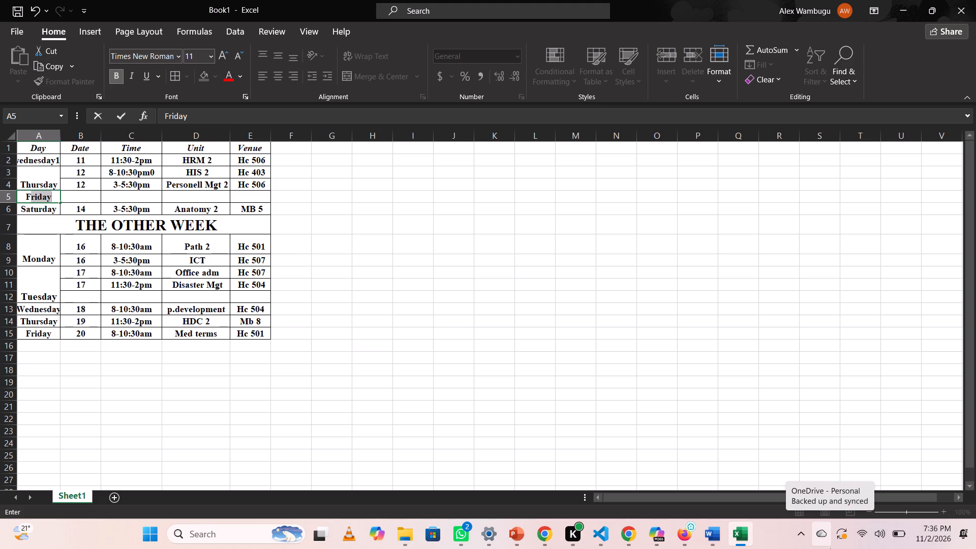
{"action": "type", "text": "ri"}
{"action": "type", "text": "da"}
{"action": "key", "text": "Return"}
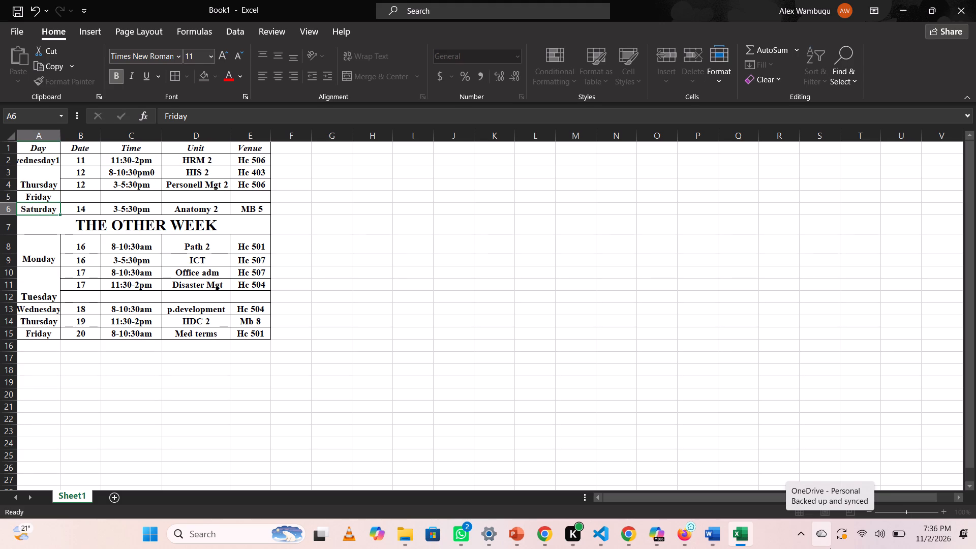
Fill in the first week's Friday row with date 13 and time 8-10:30.
{"action": "key", "text": "Up"}
{"action": "key", "text": "Right"}
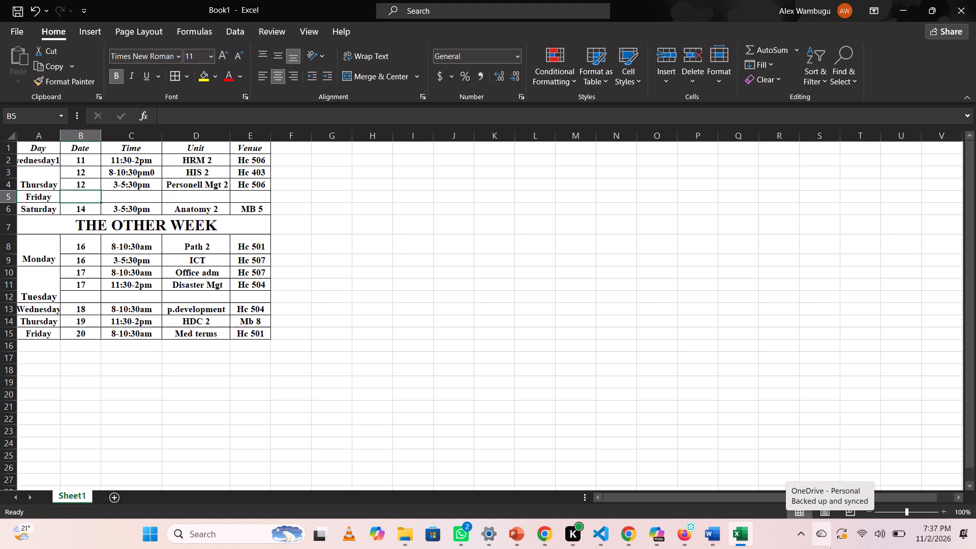
{"action": "type", "text": "13"}
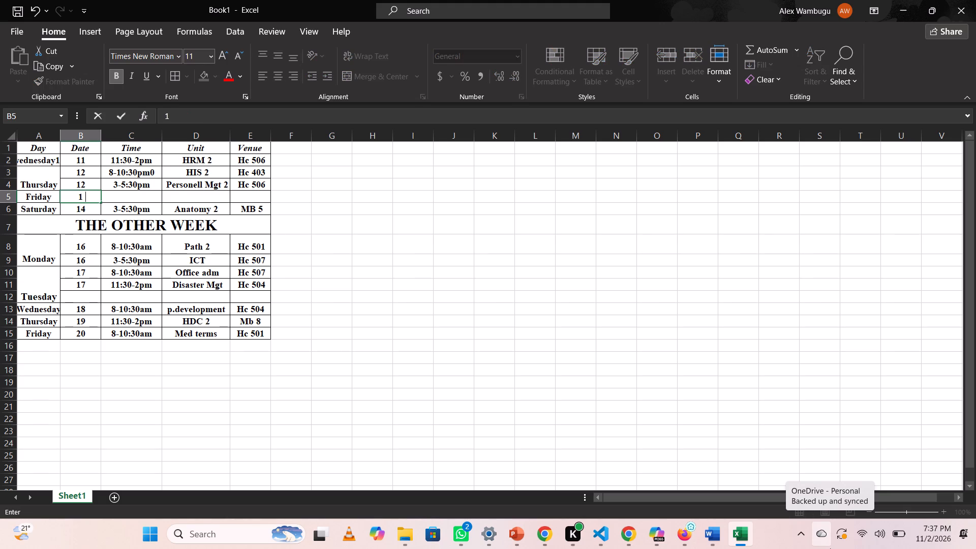
{"action": "key", "text": "Right"}
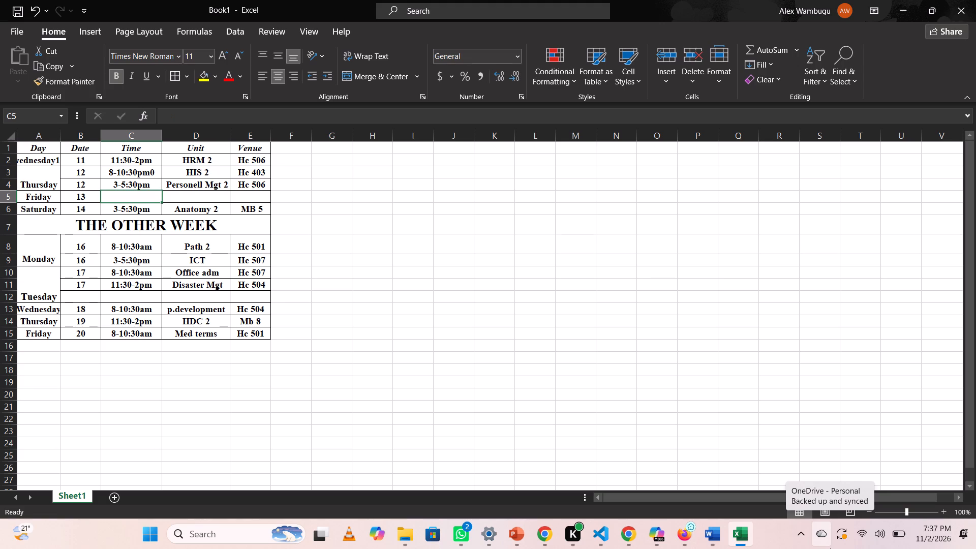
{"action": "type", "text": "8-"}
{"action": "type", "text": "10"}
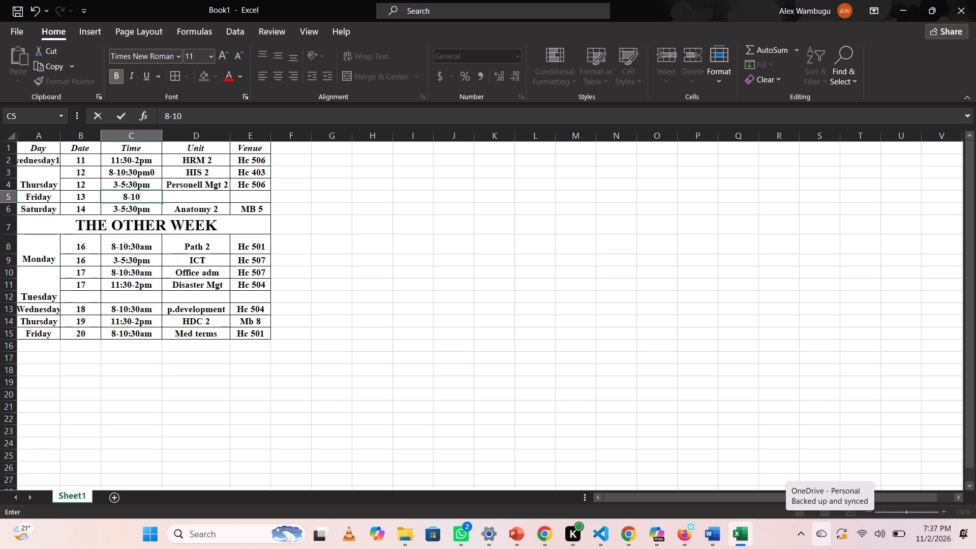
{"action": "key", "text": "shift+colon"}
{"action": "key", "text": "3"}
{"action": "key", "text": "0"}
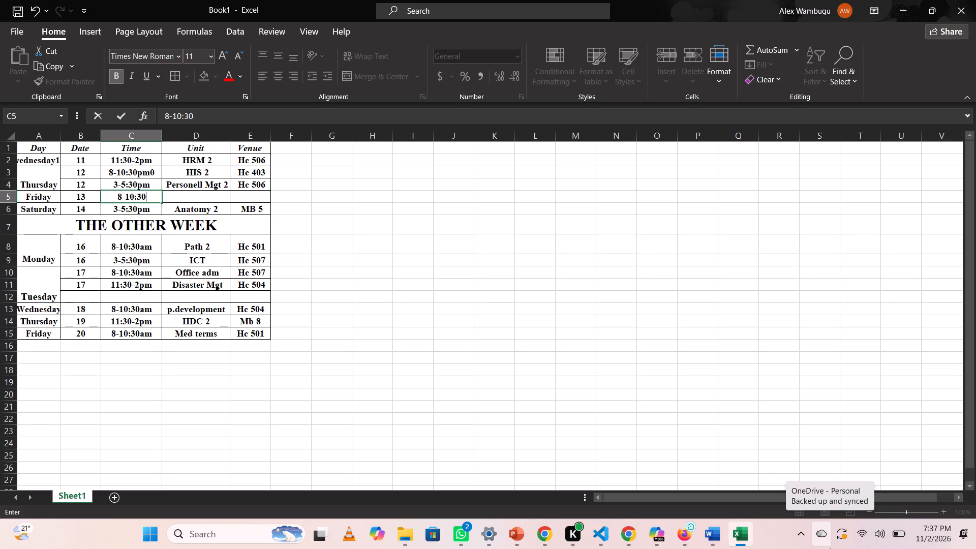
{"action": "key", "text": "Right"}
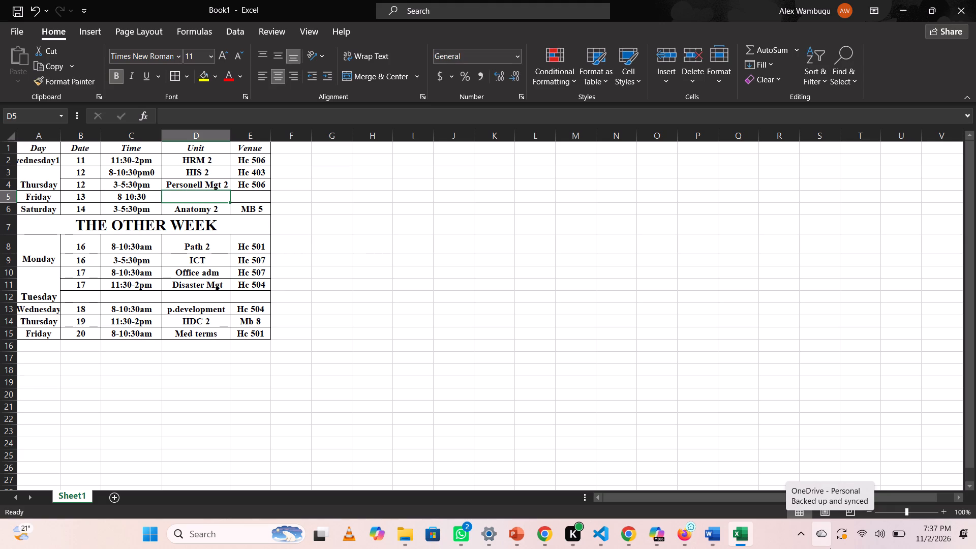
Enter H.Statistics as the unit in the first week's Friday row.
{"action": "key", "text": "h"}
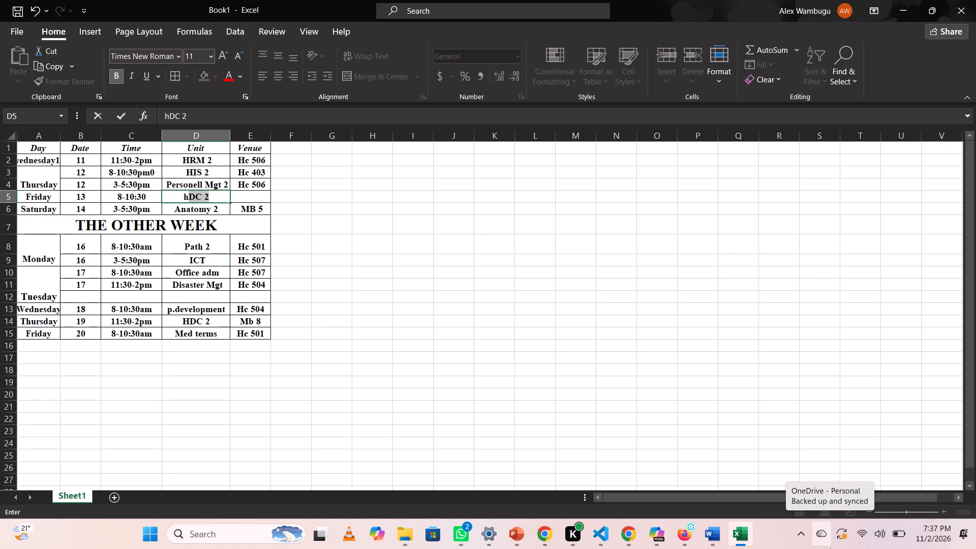
{"action": "key", "text": "BackSpace"}
{"action": "key", "text": "BackSpace"}
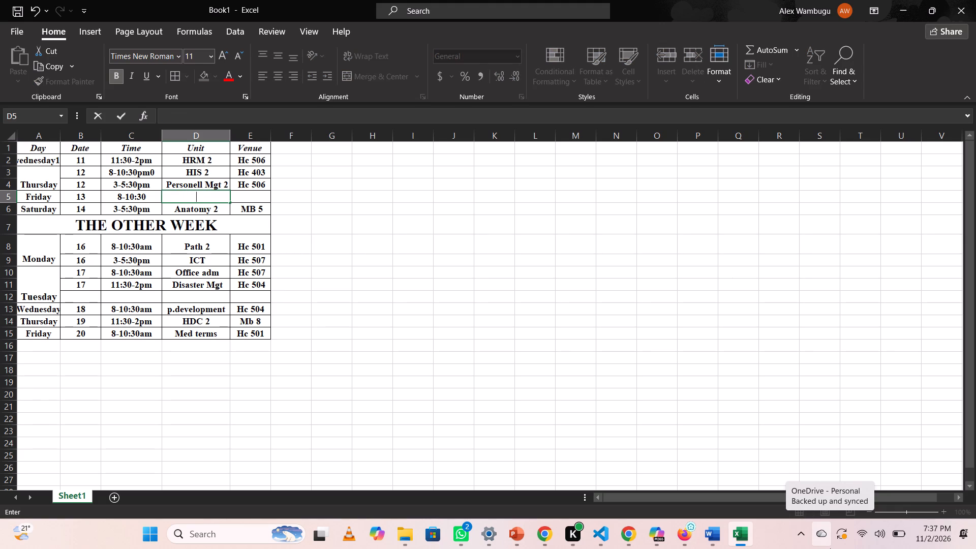
{"action": "key", "text": "shift+h"}
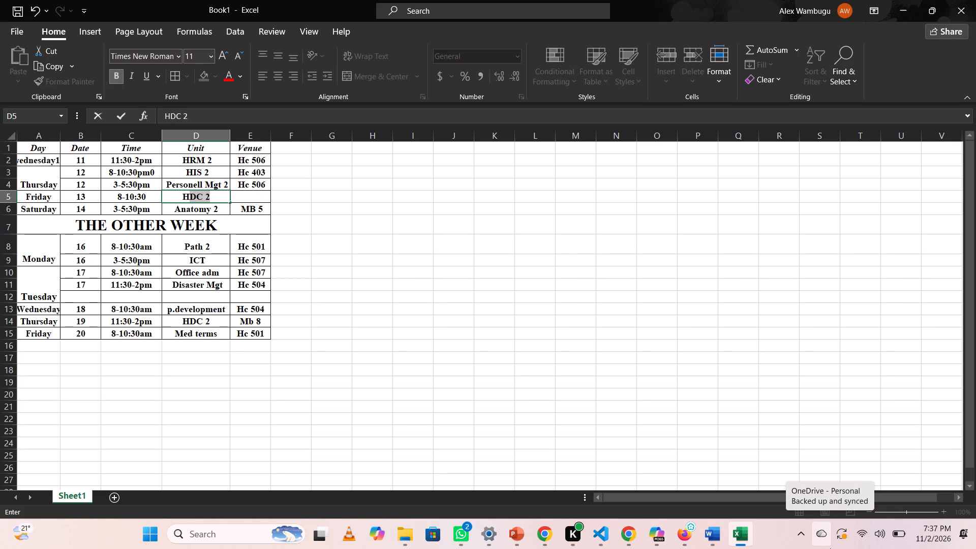
{"action": "key", "text": "period"}
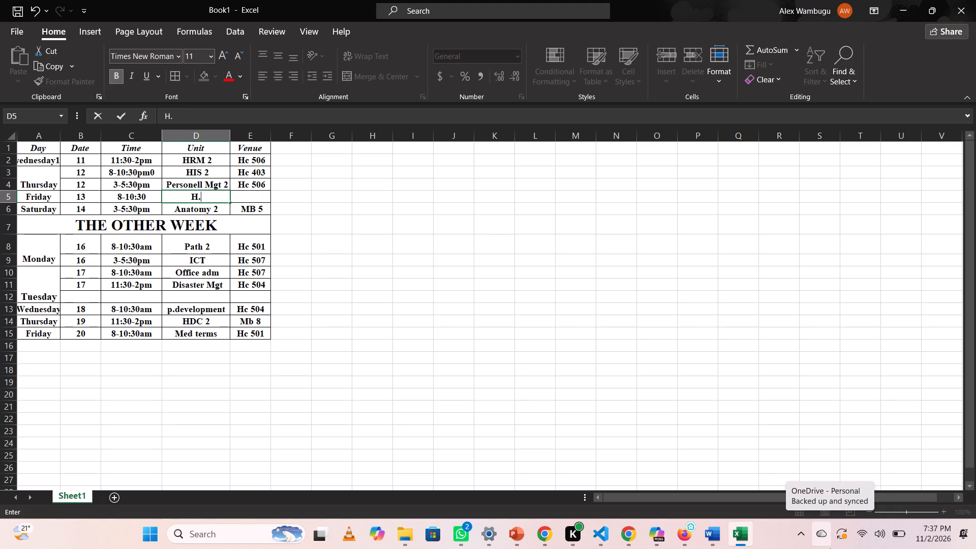
{"action": "type", "text": "stat"}
{"action": "key", "text": "BackSpace"}
{"action": "key", "text": "BackSpace"}
{"action": "key", "text": "BackSpace"}
{"action": "key", "text": "BackSpace"}
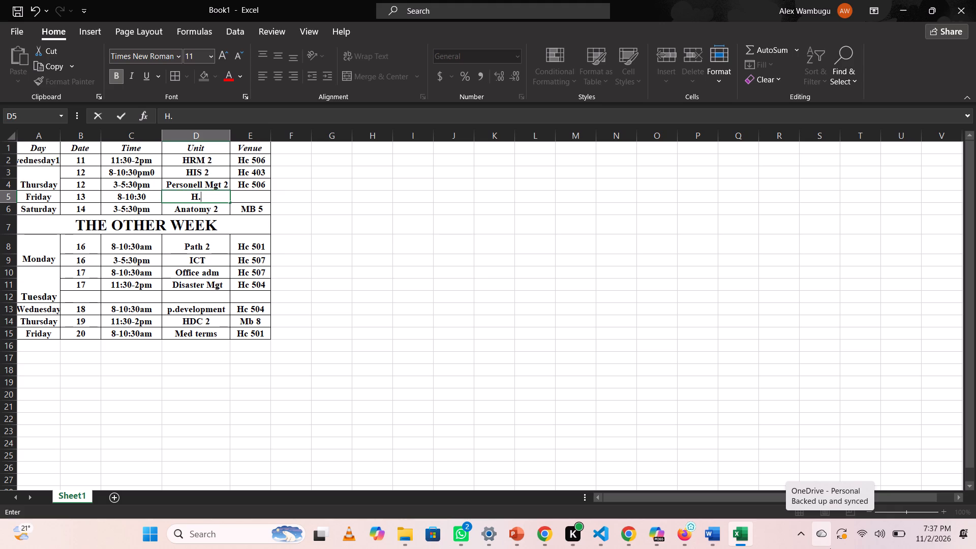
{"action": "type", "text": "Stat"}
{"action": "type", "text": "istics"}
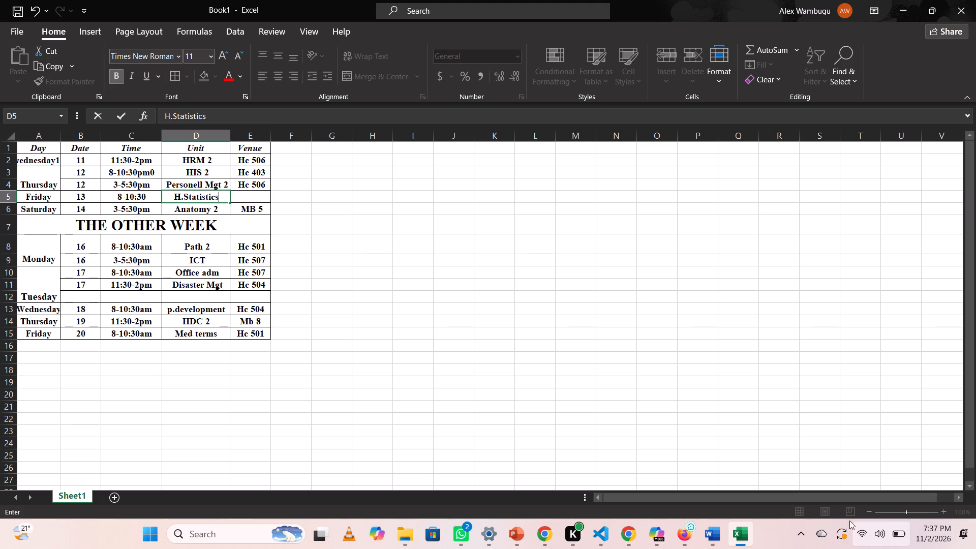
{"action": "key", "text": "Right"}
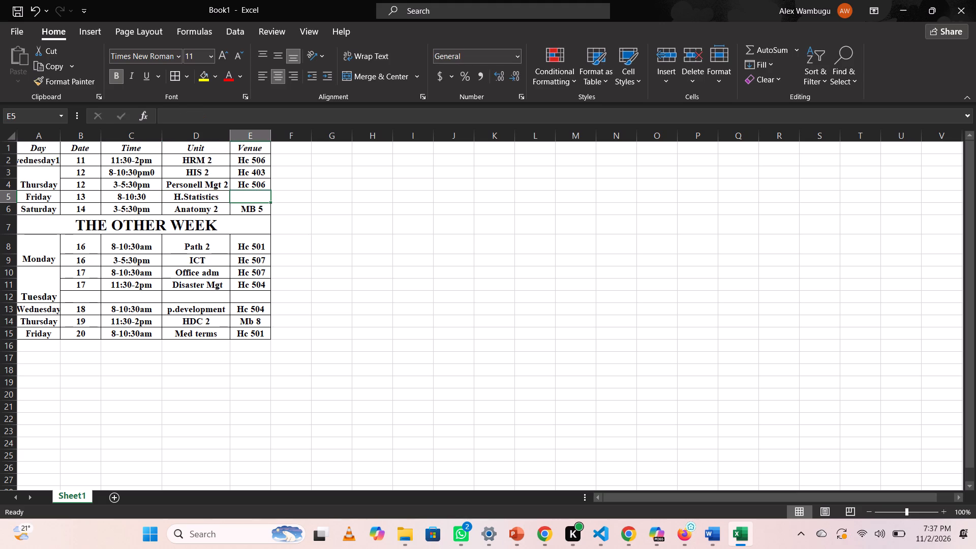
Enter Hc 505 as the venue in the first week's Friday row.
{"action": "key", "text": "shift+h"}
{"action": "key", "text": "c"}
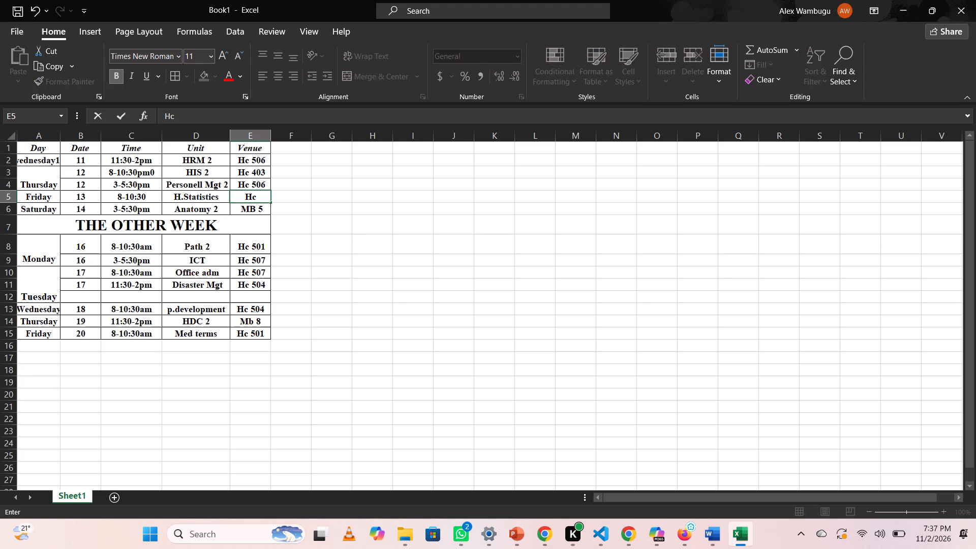
{"action": "key", "text": "space"}
{"action": "type", "text": "505"}
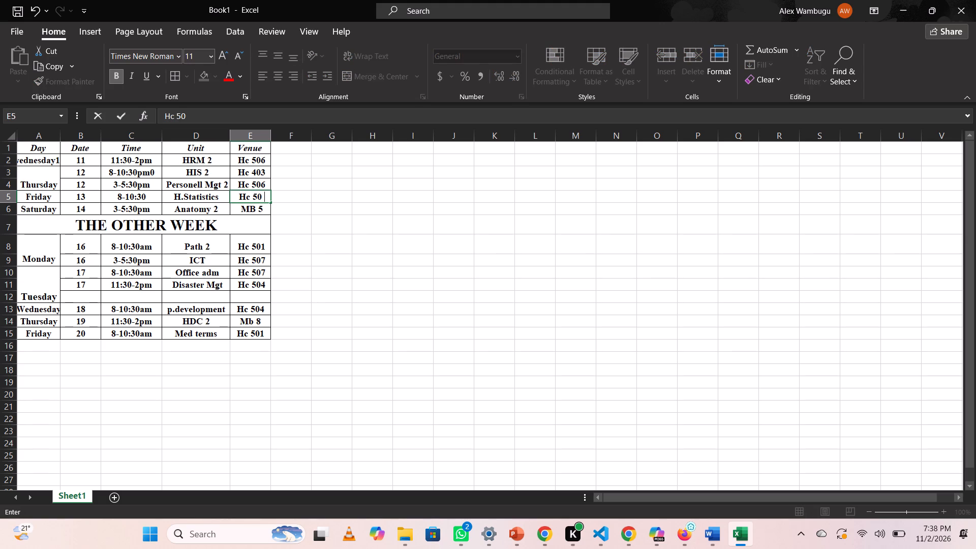
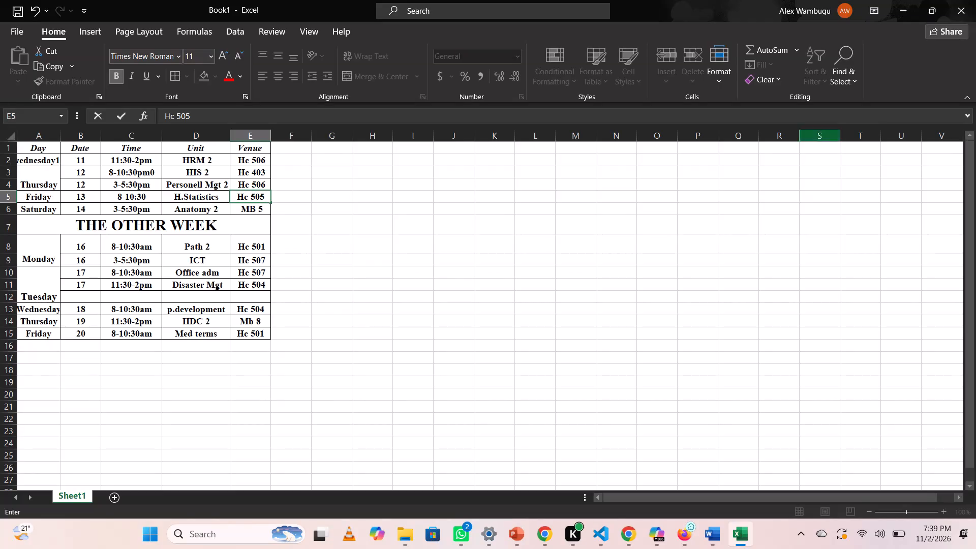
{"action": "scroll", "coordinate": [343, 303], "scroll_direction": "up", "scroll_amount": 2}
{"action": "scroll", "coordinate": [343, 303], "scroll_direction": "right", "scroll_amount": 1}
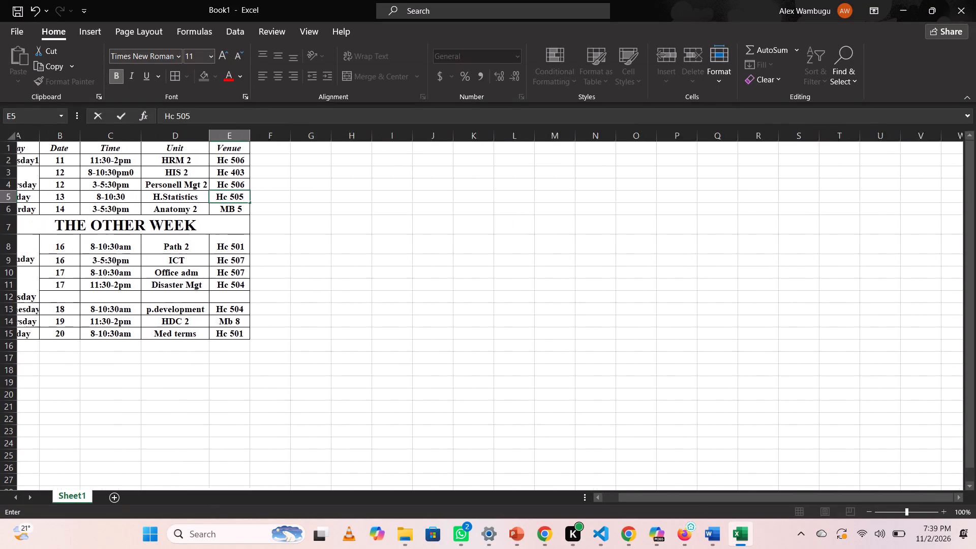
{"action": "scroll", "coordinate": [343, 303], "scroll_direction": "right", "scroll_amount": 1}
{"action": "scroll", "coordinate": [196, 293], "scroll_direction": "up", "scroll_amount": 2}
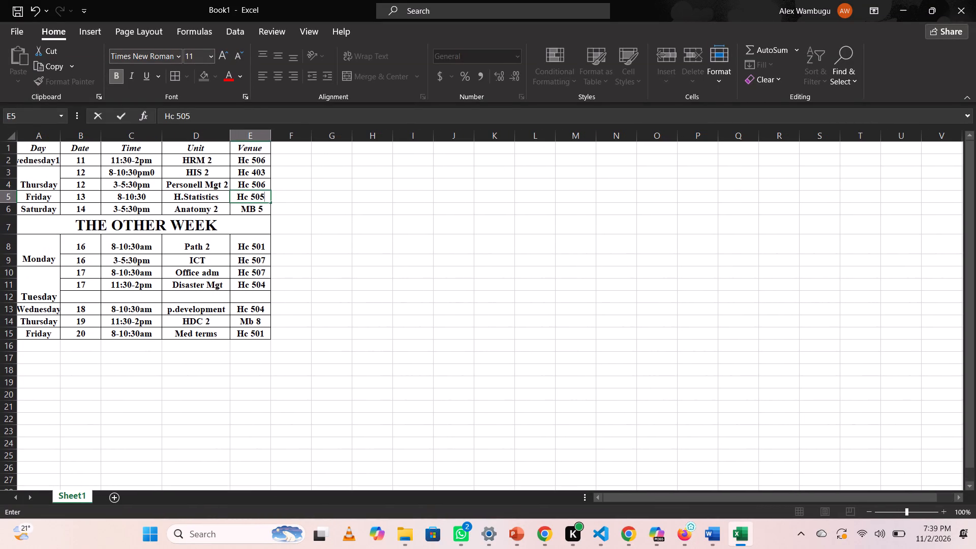